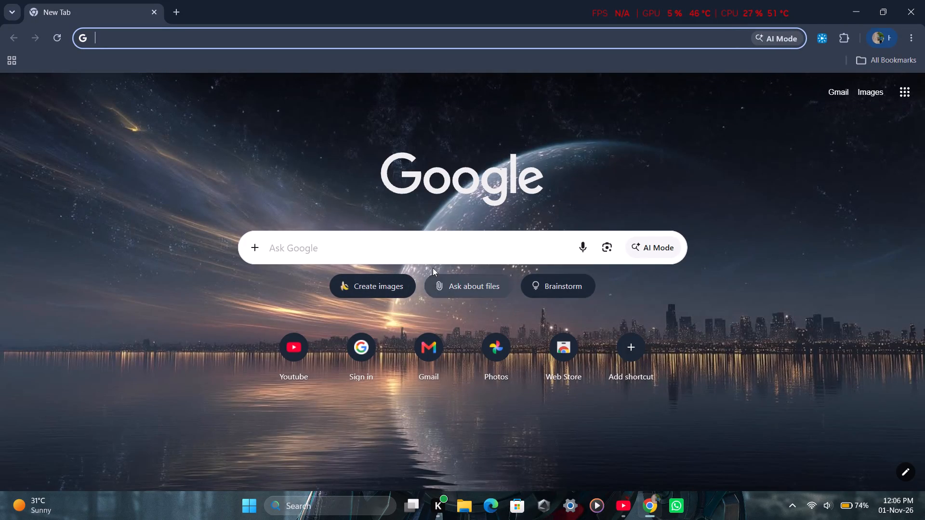
Search Google for "excise of Maharashtra" and open the Retailer Management System - Maharashtra State Excise site.
left_click(413, 234)
left_click(382, 274)
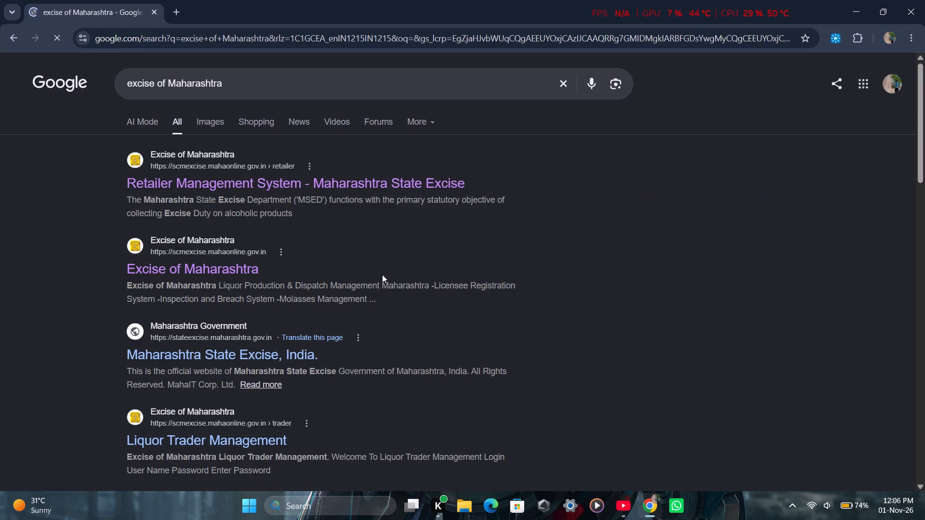
left_click(244, 172)
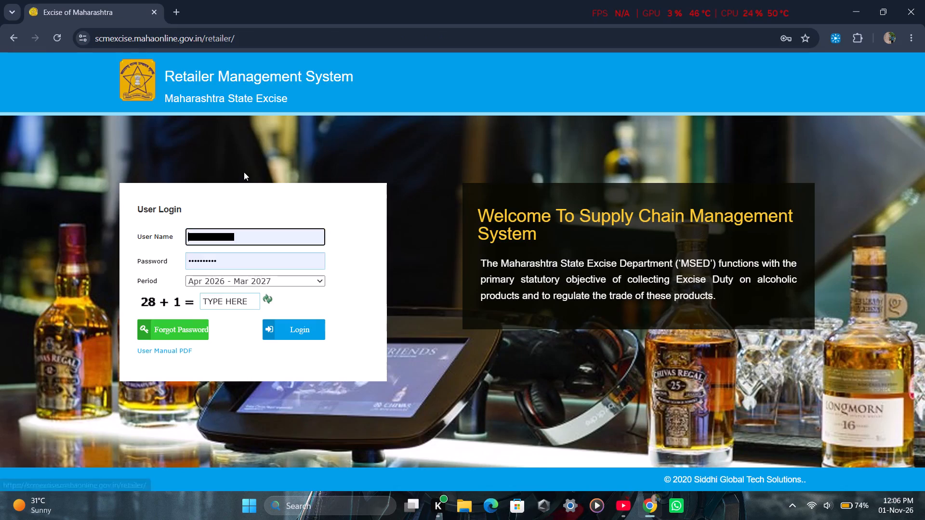
Answer the login sum check with 29 and log in with the prefilled credentials for period Apr 2026 - Mar 2027.
left_click(233, 302)
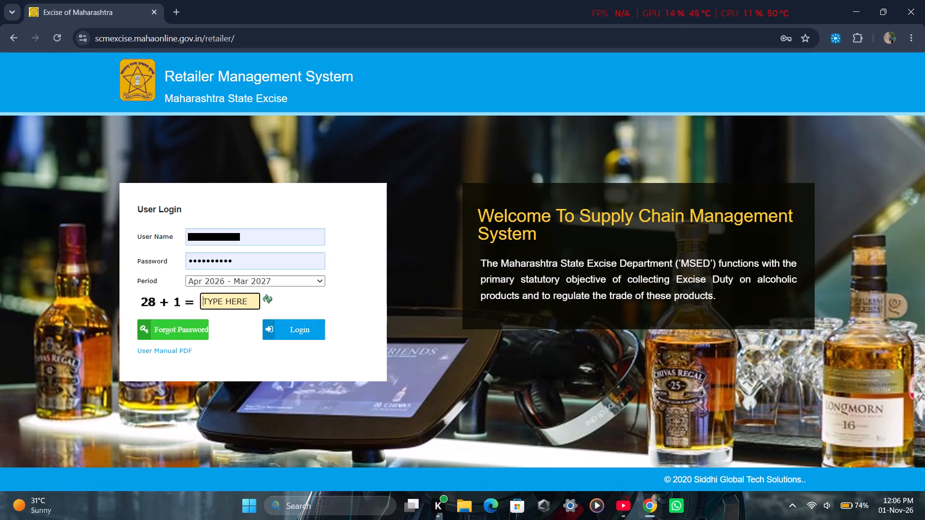
type("29")
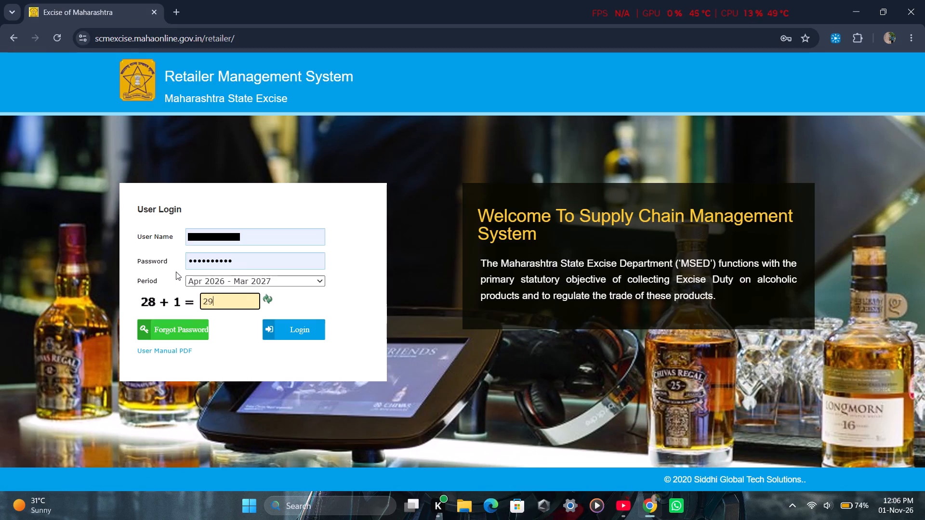
left_click(286, 334)
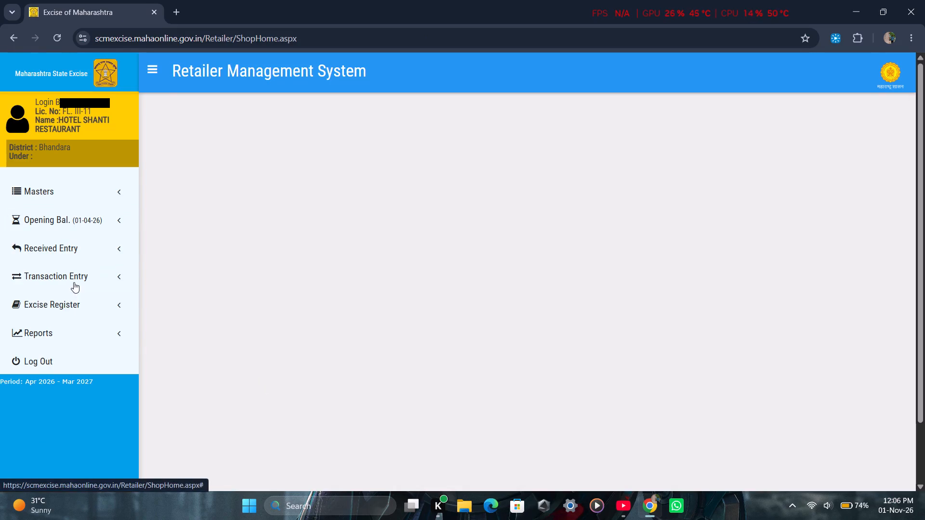
Open the daily sales entry page and search for entries from 01-Oct-2026 to 01-Nov-2026.
left_click(74, 282)
left_click(72, 303)
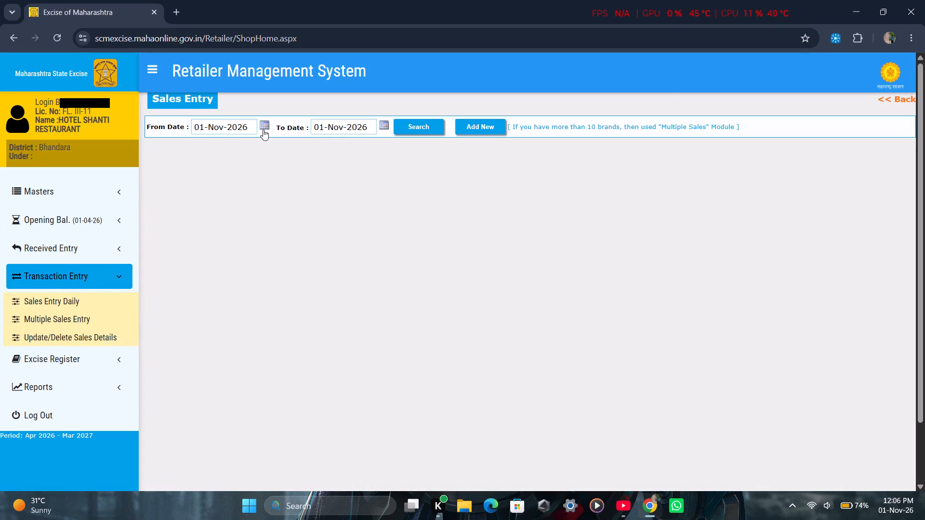
left_click(263, 130)
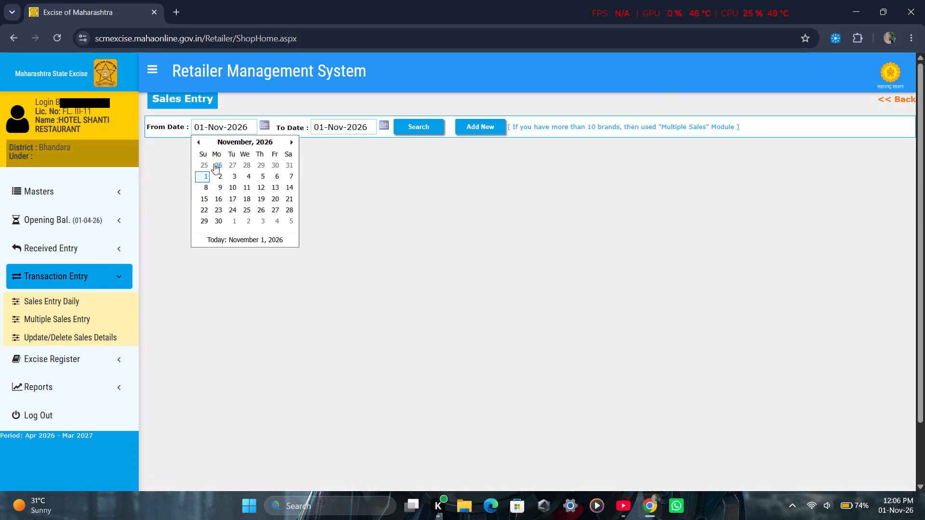
left_click(204, 142)
left_click(227, 230)
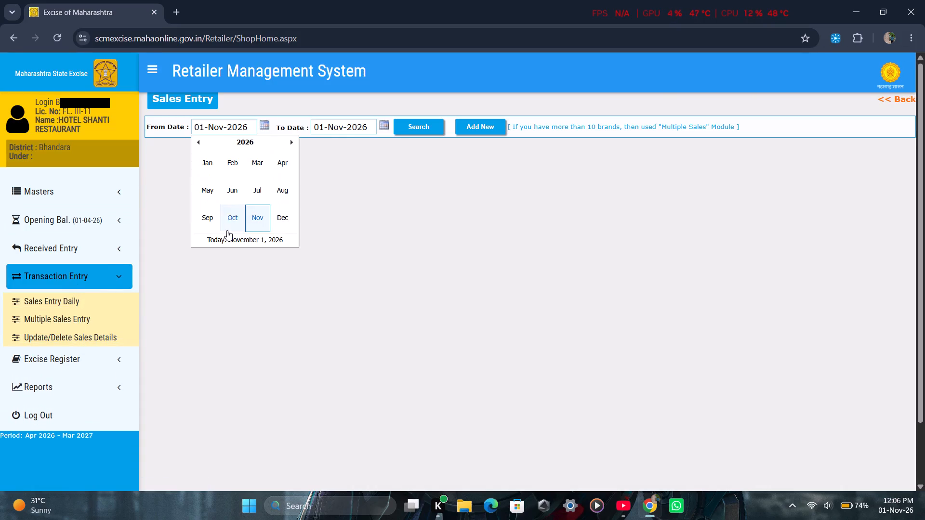
left_click(264, 166)
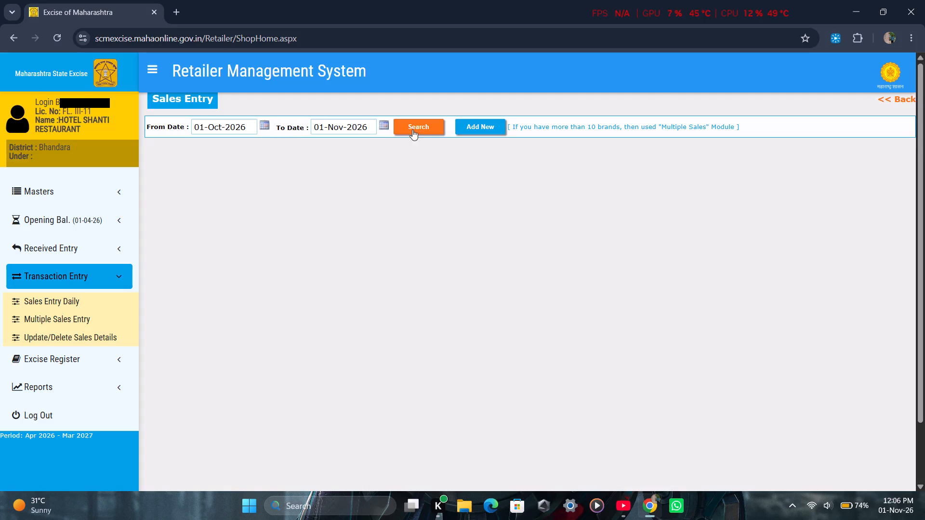
left_click(413, 127)
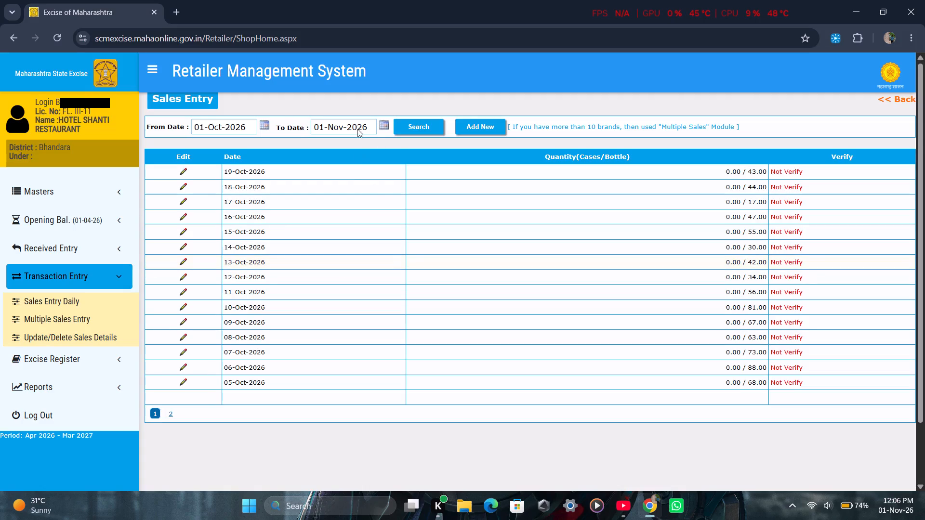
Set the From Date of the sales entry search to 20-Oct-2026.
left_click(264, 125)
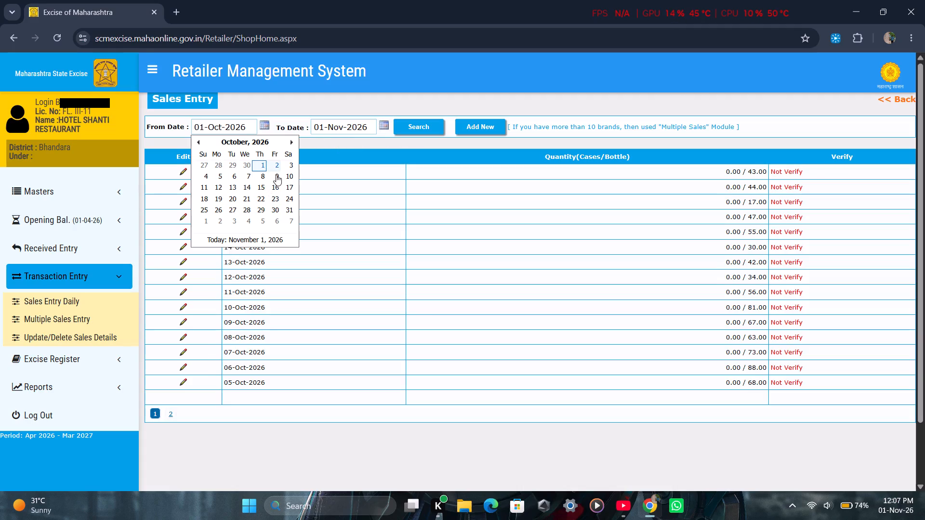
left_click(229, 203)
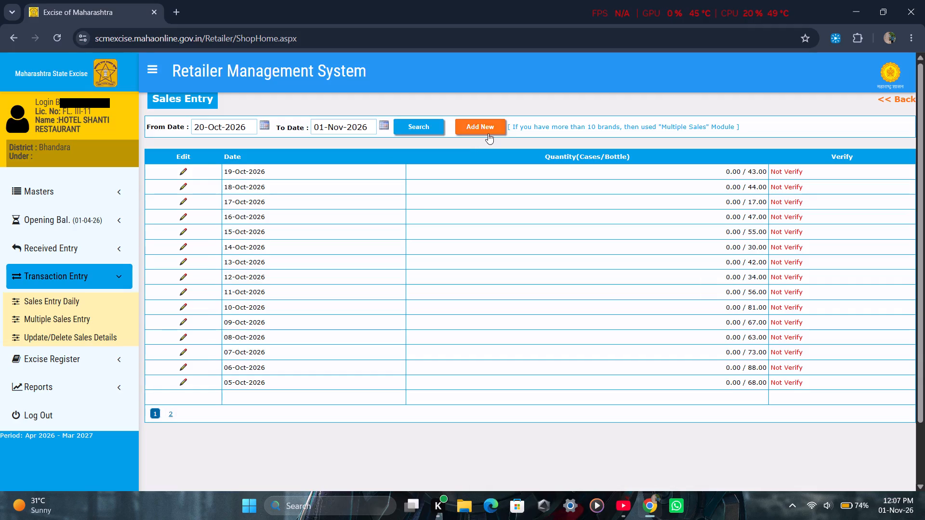
Start a new daily sales entry and set its date to 20-Oct-2026.
left_click(488, 133)
left_click(254, 125)
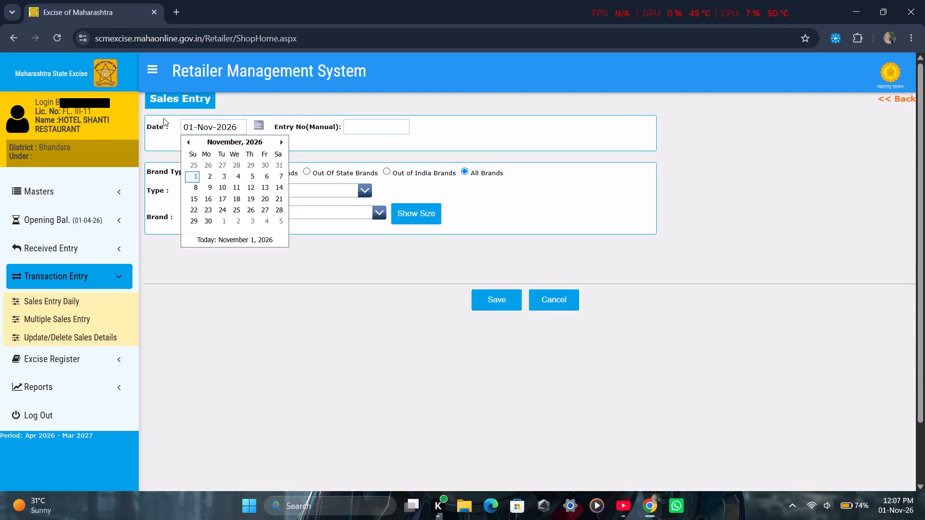
left_click(185, 139)
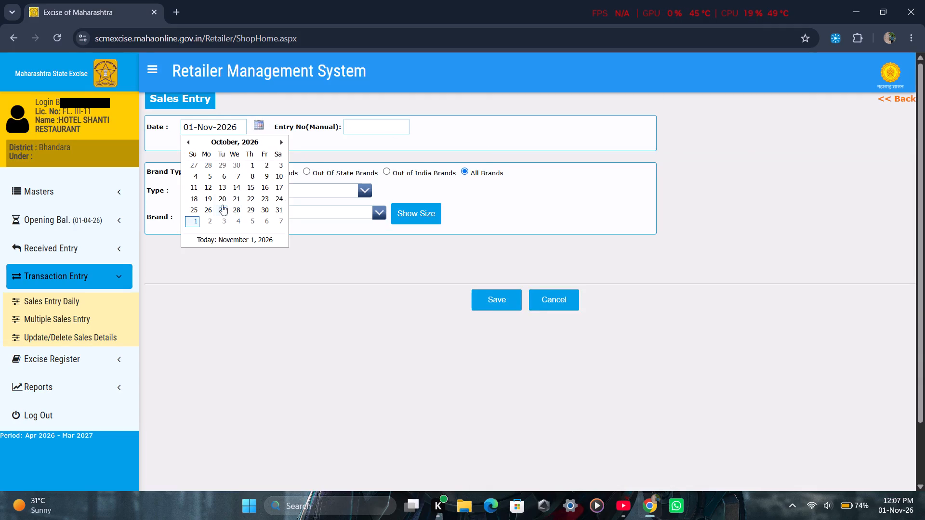
left_click(222, 201)
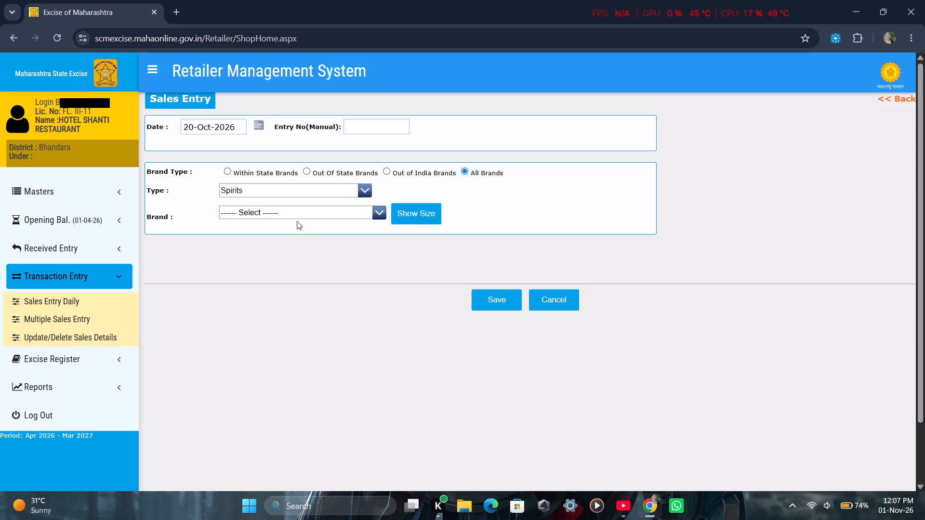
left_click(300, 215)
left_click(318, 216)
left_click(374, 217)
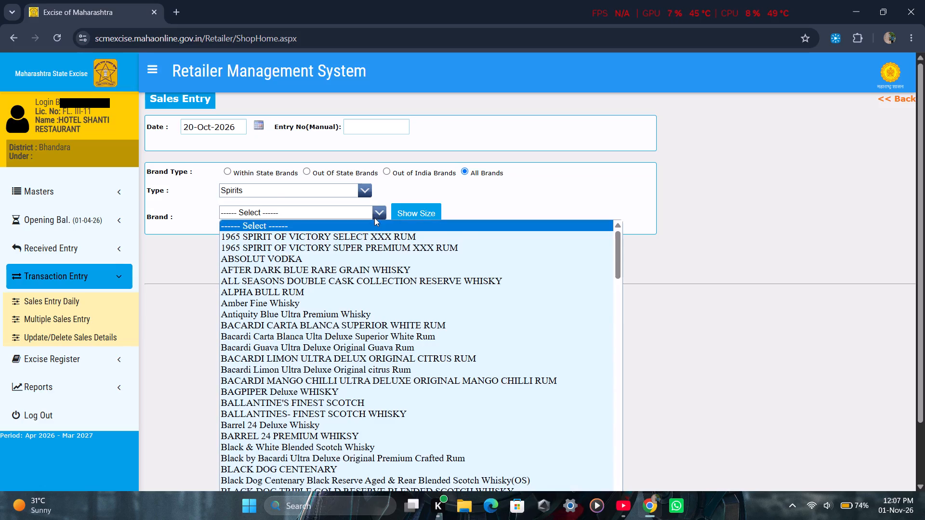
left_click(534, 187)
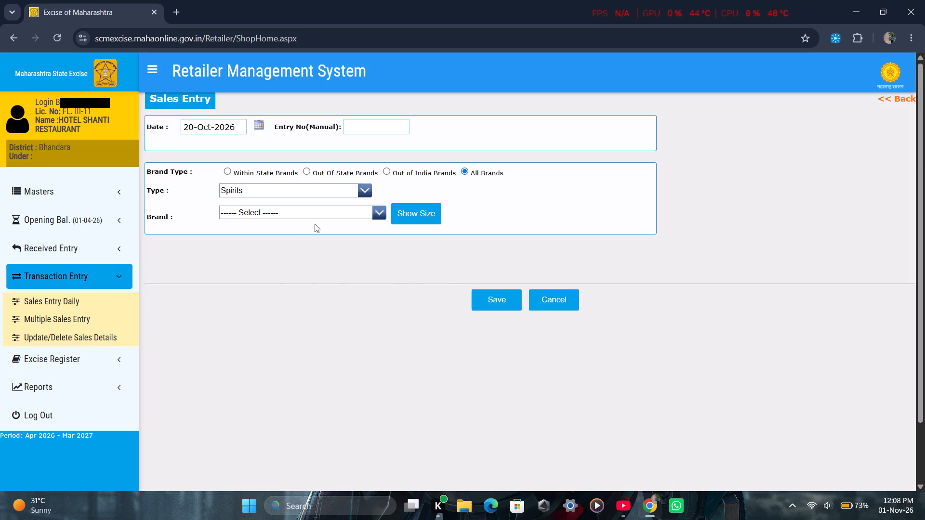
Add 2 bottles of the 180 ML ALL SEASONS DOUBLE CASK COLLECTION RESERVE WHISKY to the sales entry.
left_click(382, 216)
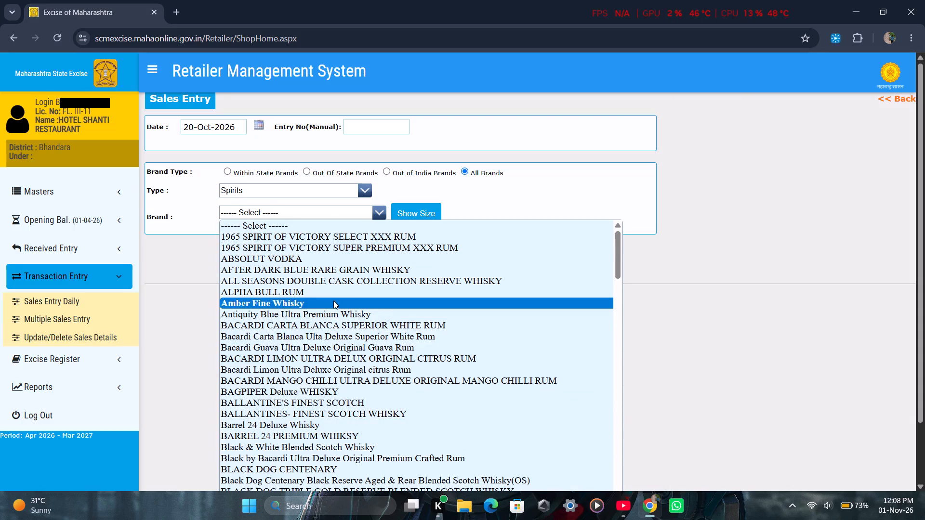
left_click(341, 276)
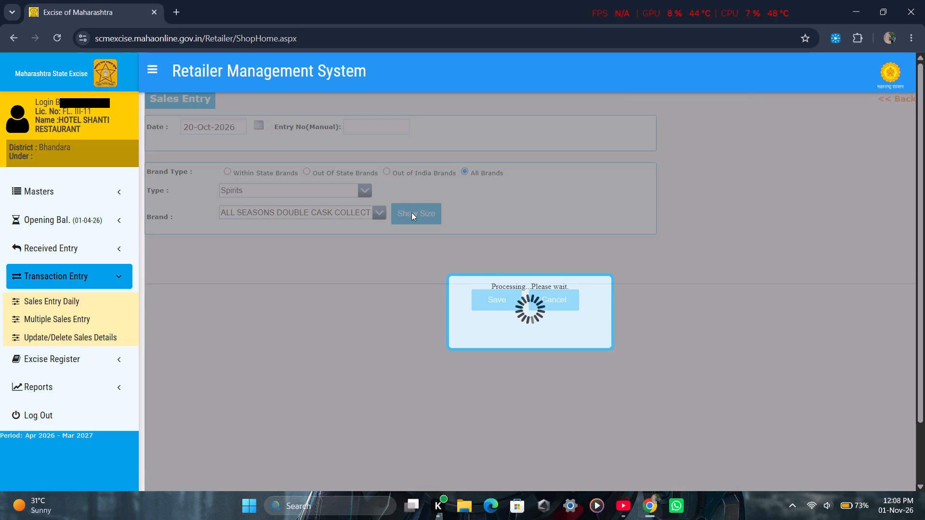
left_click(411, 212)
left_click(411, 222)
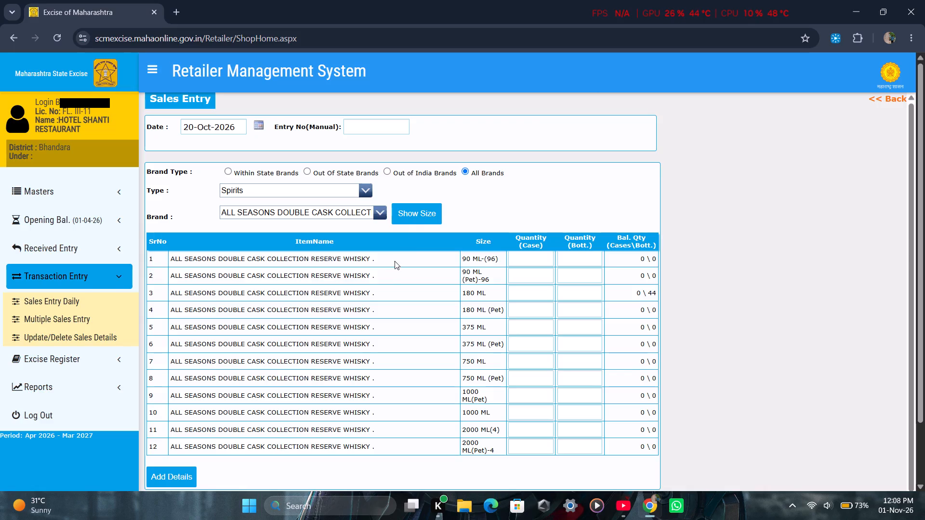
left_click(591, 290)
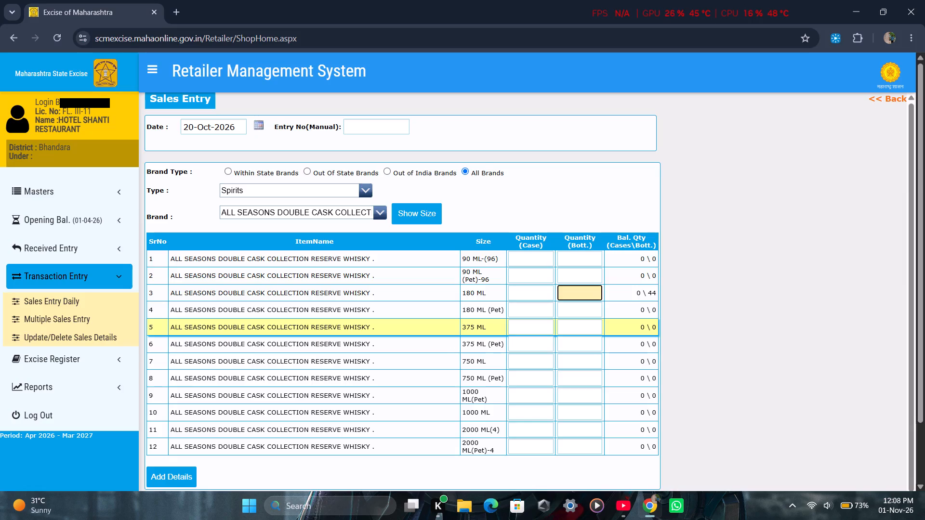
key("2")
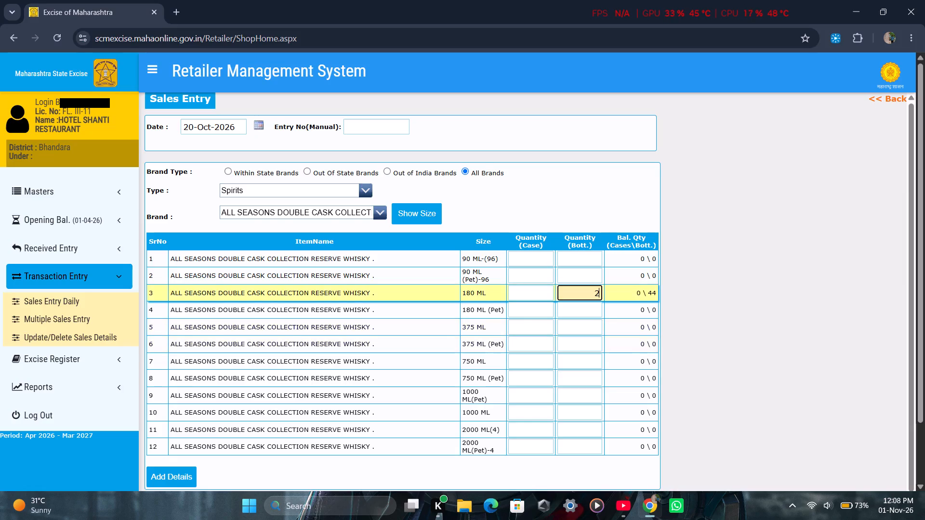
left_click(176, 470)
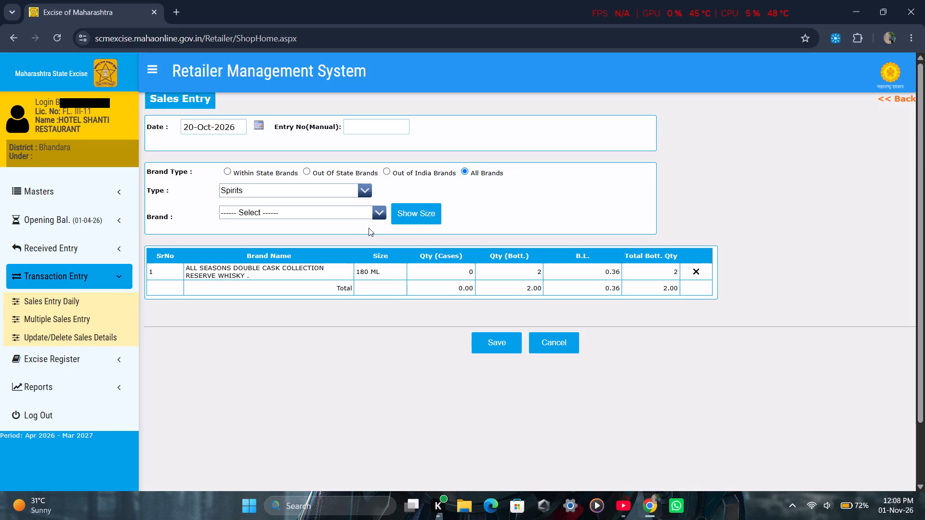
Choose the brand ICONIQ WHITE FINEST INTERNATIONAL GRAIN WHISKY and show its sizes.
left_click(376, 215)
scroll(367, 258, "down", 2)
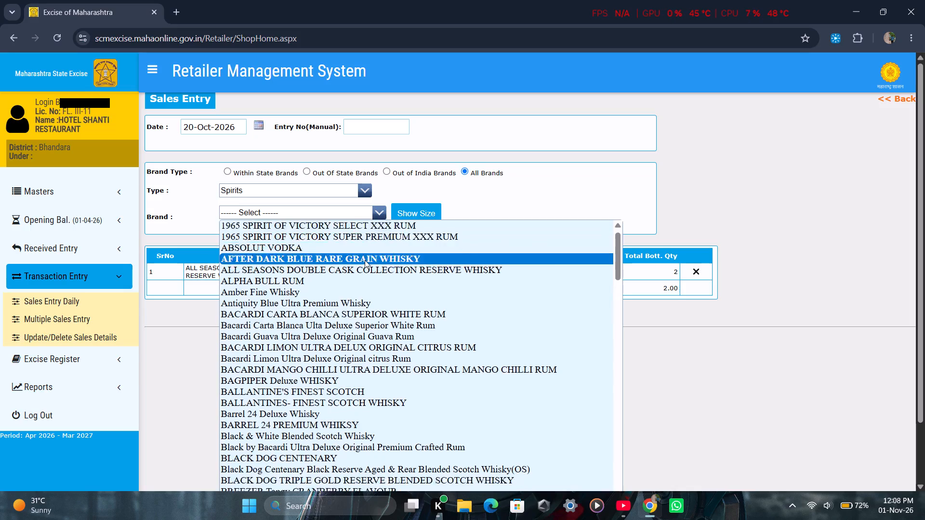
scroll(365, 260, "down", 20)
scroll(365, 260, "down", 4)
scroll(364, 261, "up", 1)
scroll(363, 261, "down", 15)
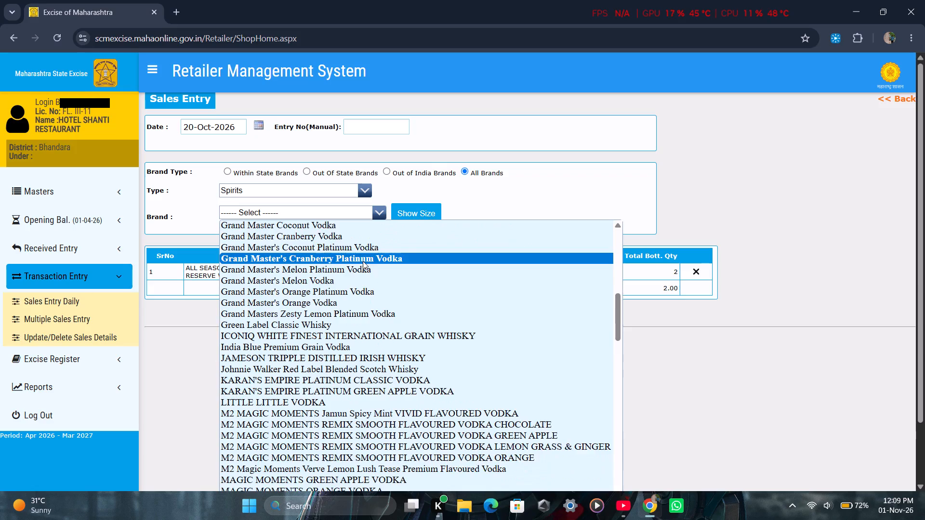
scroll(363, 261, "down", 2)
left_click(358, 312)
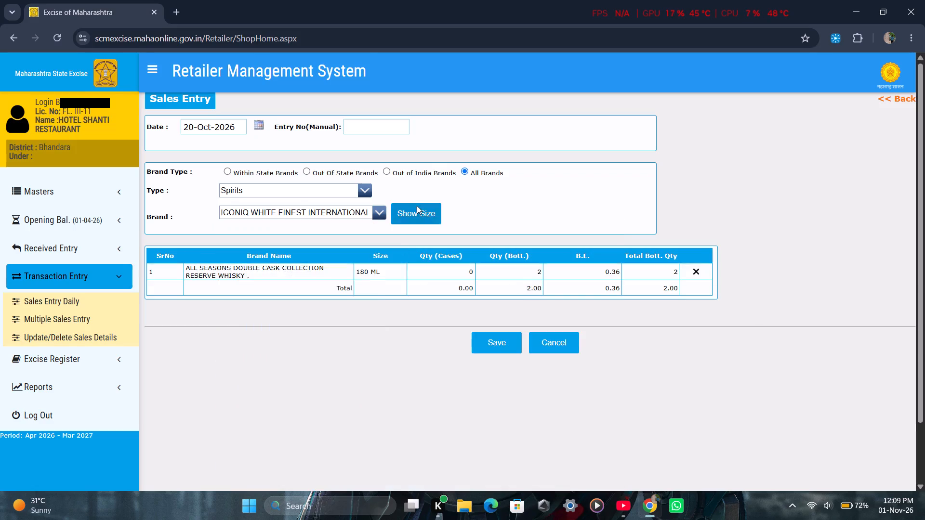
left_click(412, 210)
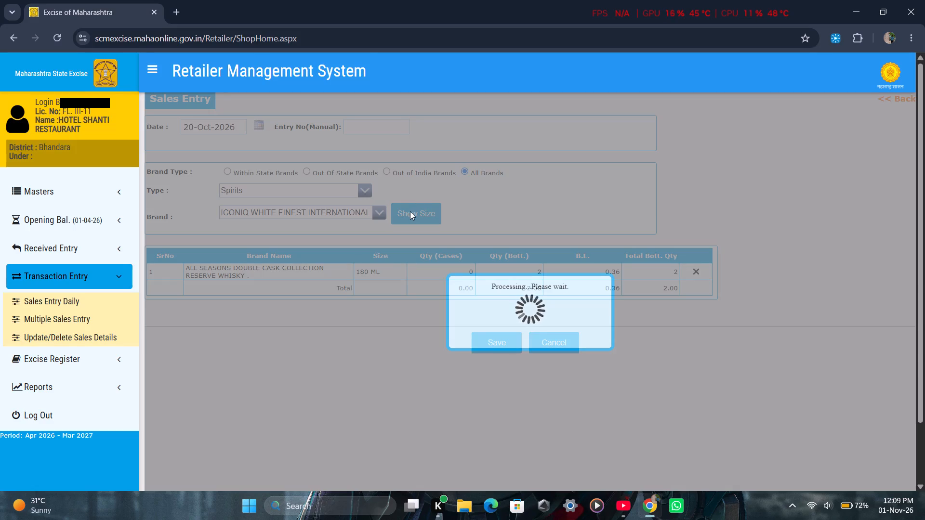
left_click(410, 211)
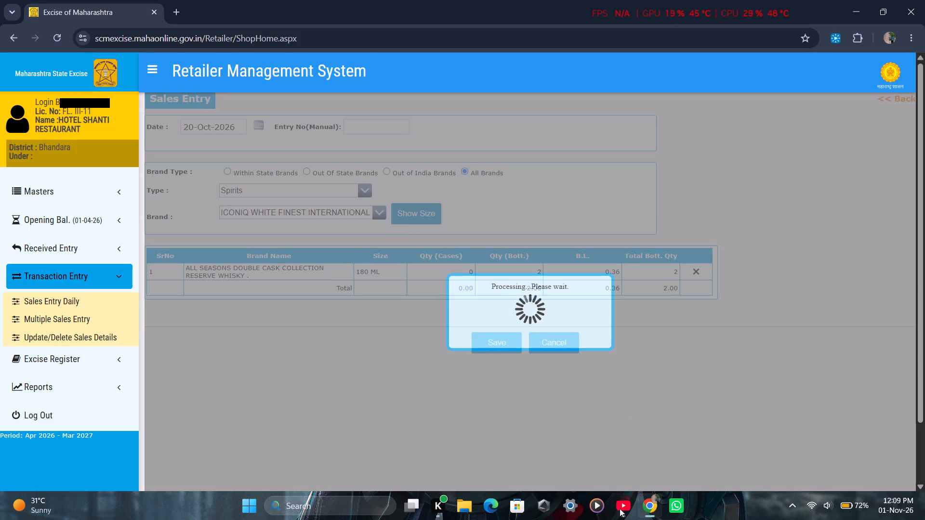
Switch to the YouTube video in Brave, check its loop setting, and return to the sales entry in Chrome.
left_click(612, 515)
right_click(399, 208)
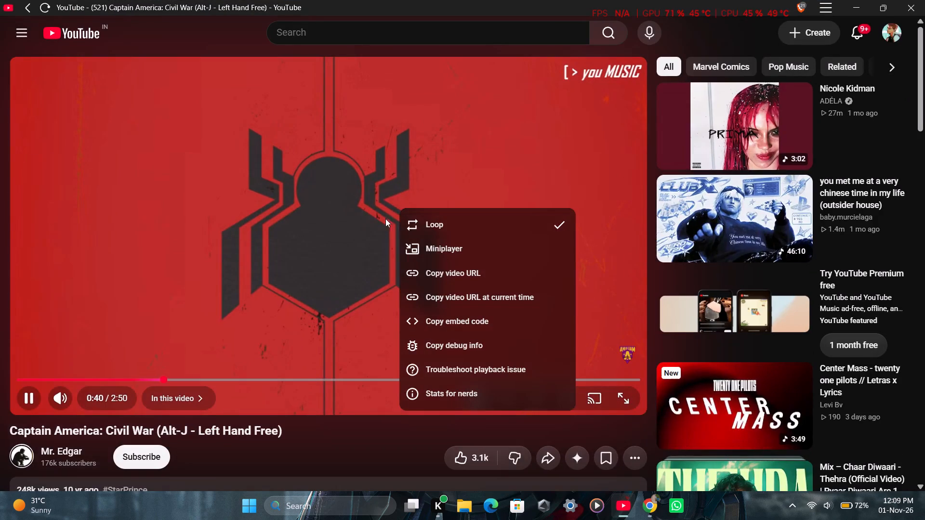
left_click(649, 507)
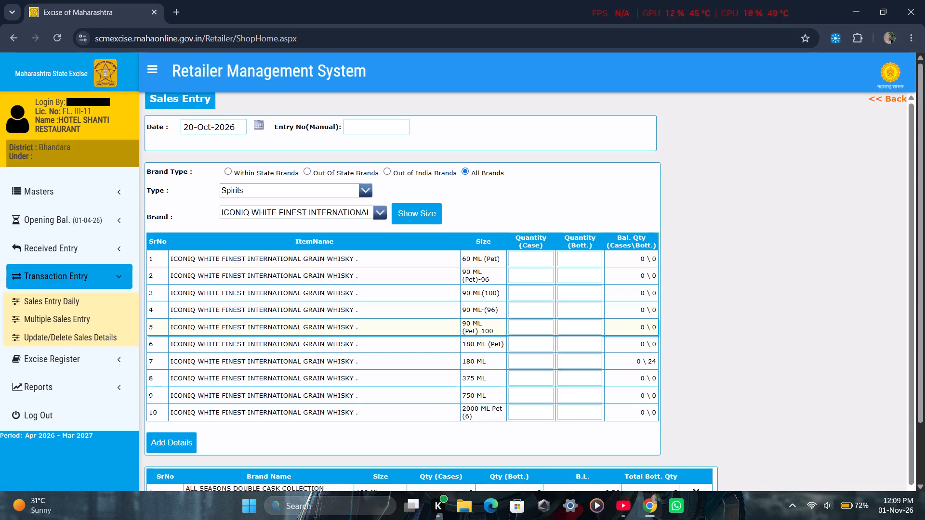
Add 5 bottles of the 180 ML ICONIQ WHITE FINEST INTERNATIONAL GRAIN WHISKY to the sales entry.
left_click(570, 364)
key("5")
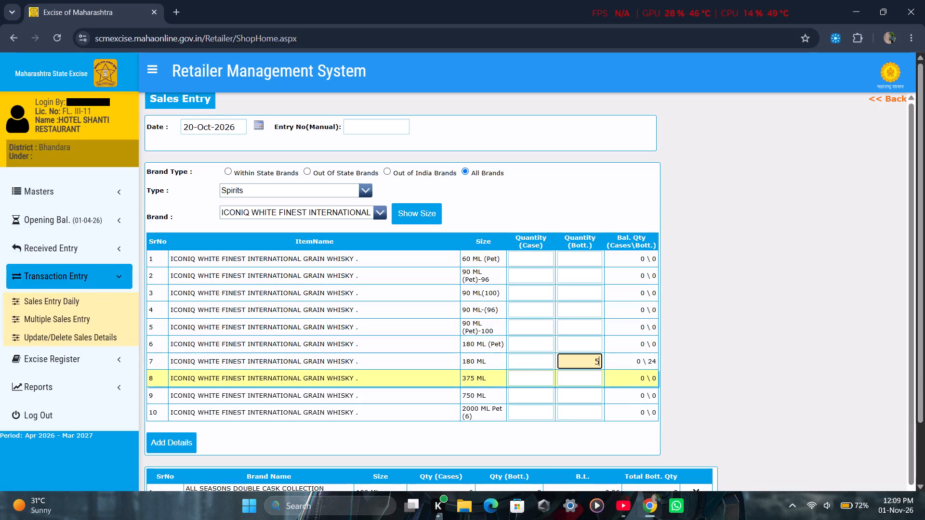
left_click(187, 434)
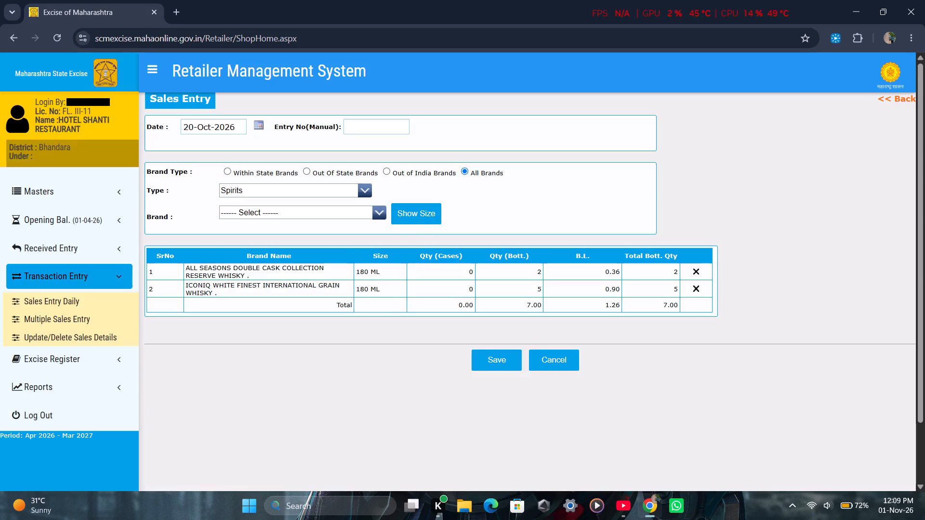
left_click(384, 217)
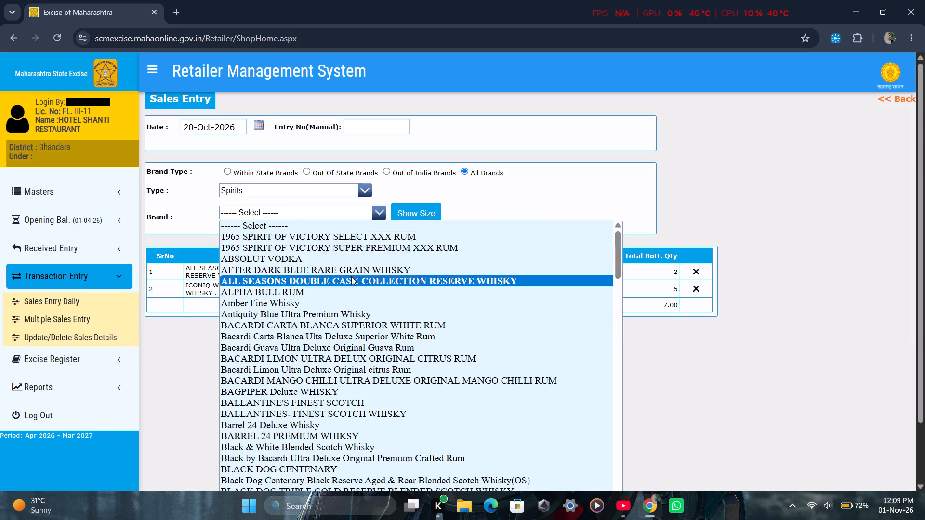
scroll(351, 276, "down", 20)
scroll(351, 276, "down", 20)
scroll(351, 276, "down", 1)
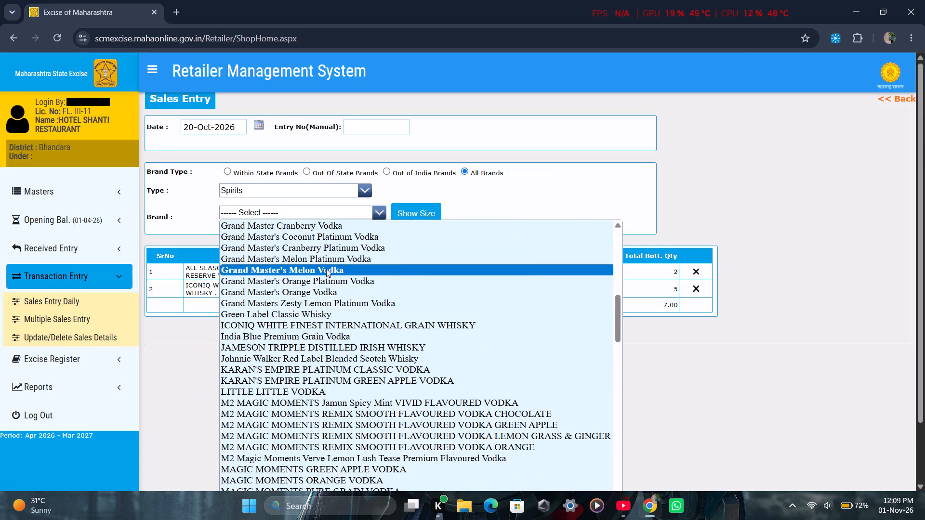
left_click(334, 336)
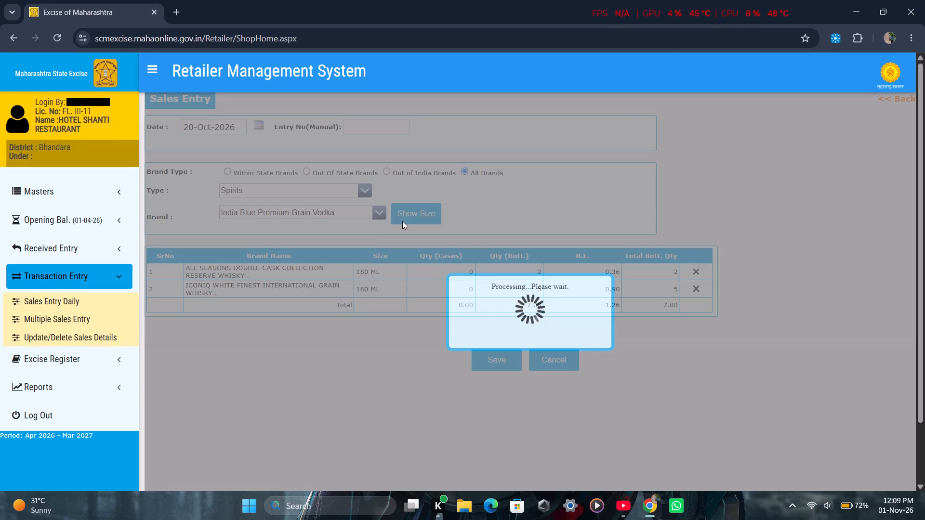
Choose the brand Seagram's Imperial Blue Superior Grain Whisky and show its sizes.
double_click(376, 214)
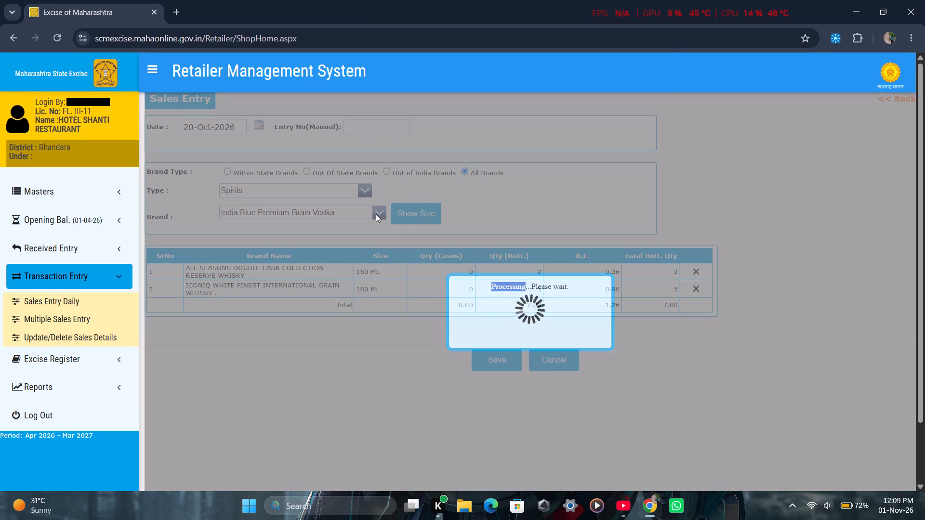
left_click(376, 214)
scroll(376, 247, "down", 7)
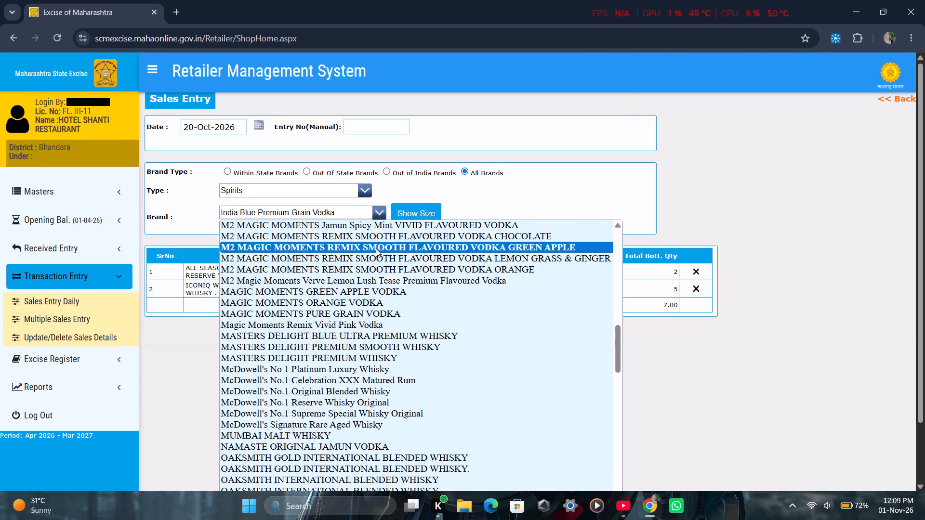
scroll(376, 248, "down", 17)
scroll(376, 248, "up", 1)
scroll(374, 251, "down", 18)
scroll(374, 252, "down", 6)
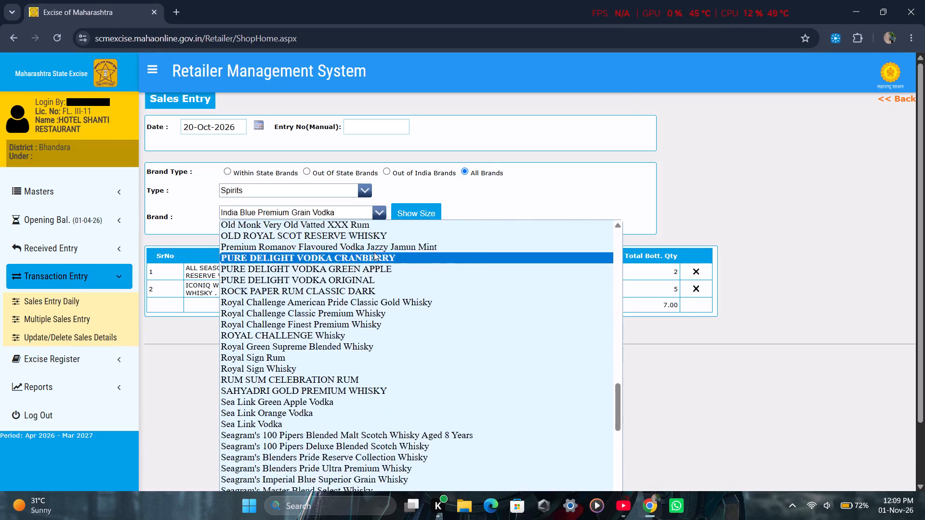
scroll(374, 252, "down", 2)
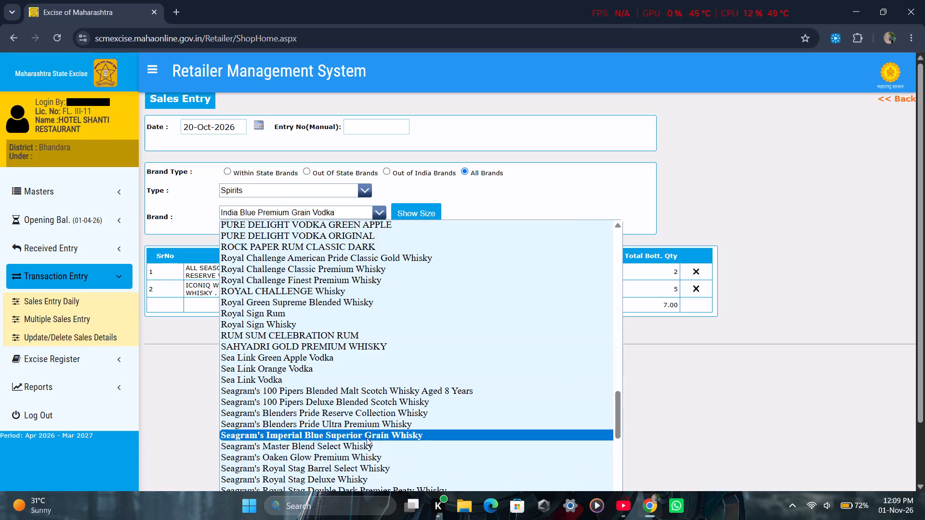
left_click(367, 437)
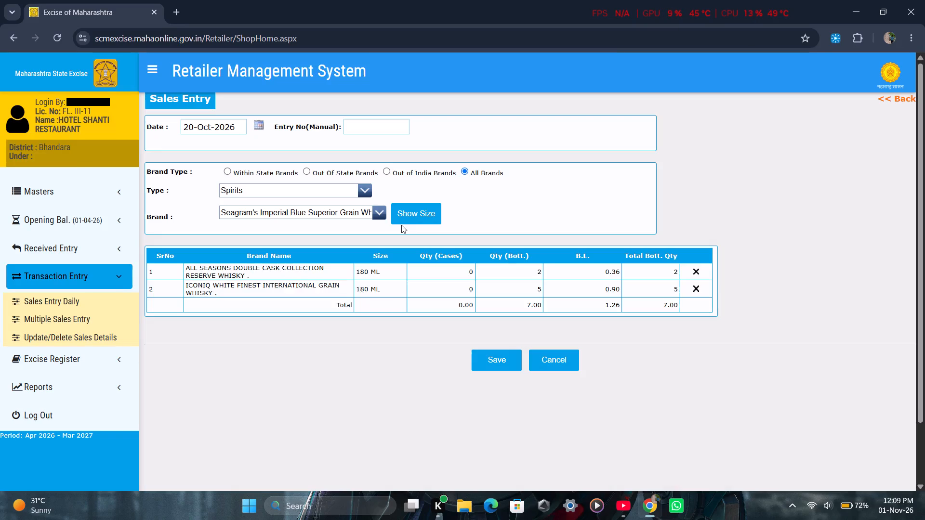
left_click(428, 223)
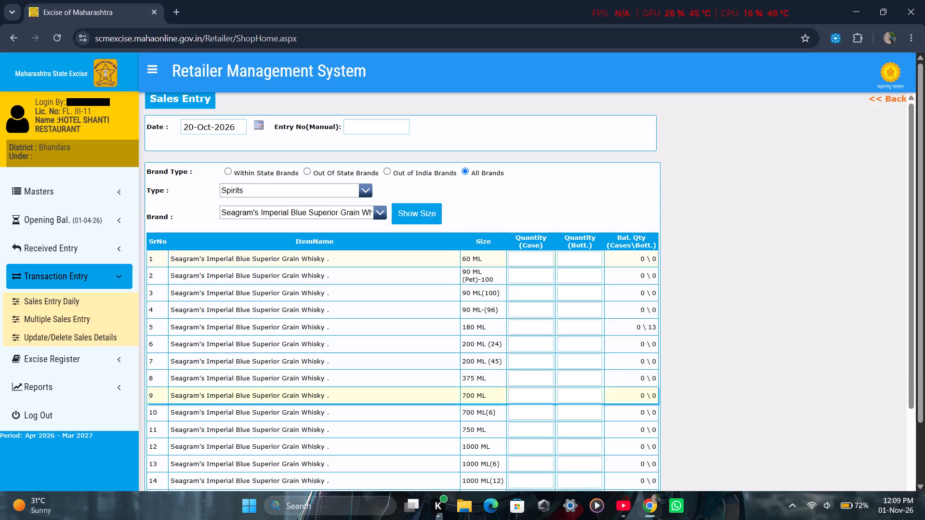
Add 4 bottles of the 180 ML Seagram's Imperial Blue Superior Grain Whisky to the sales entry.
left_click(596, 325)
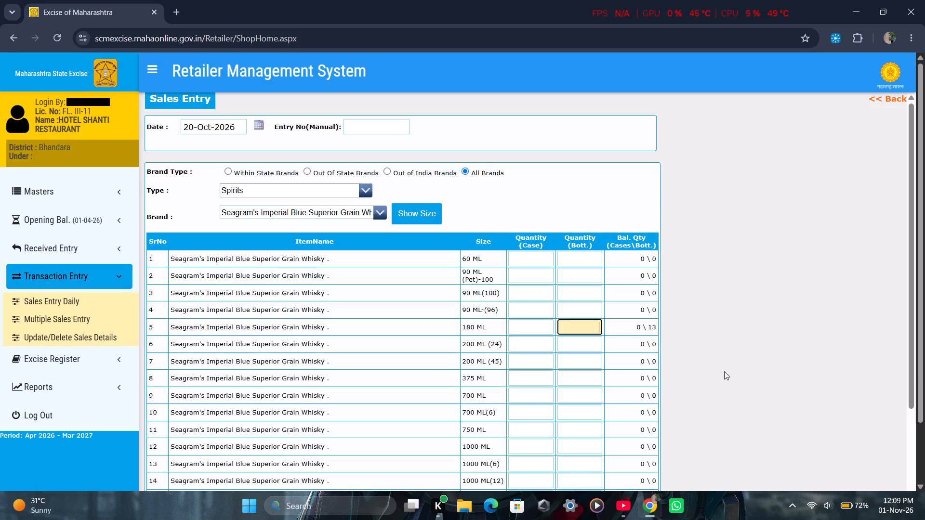
key("4")
scroll(724, 371, "up", 1)
scroll(620, 394, "down", 2)
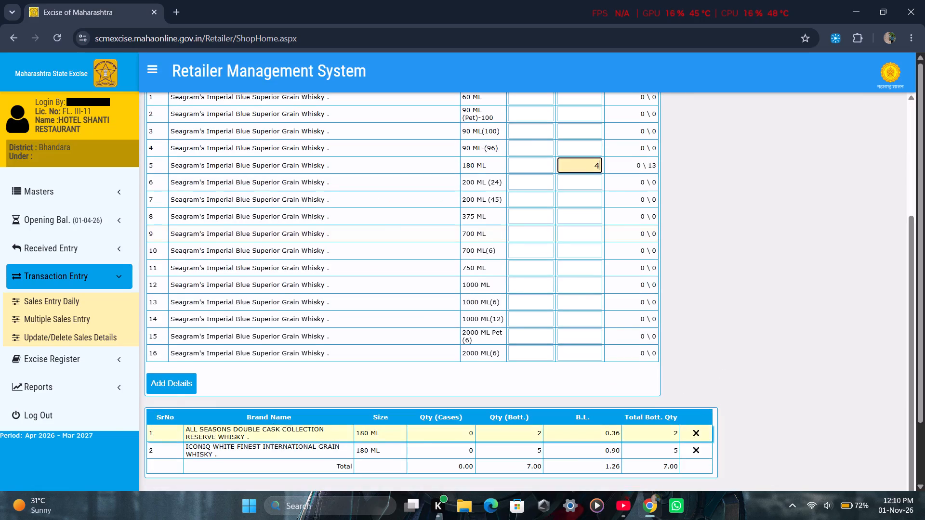
left_click(173, 390)
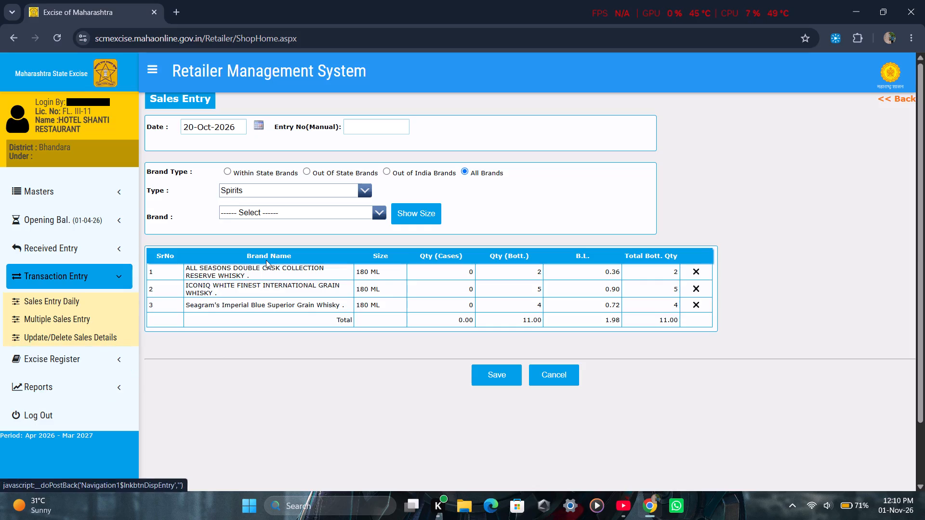
Choose the brand OFFICER'S CHOICE BLUE SUPERIOR GRAIN WHIKSY and show its sizes.
left_click(382, 209)
scroll(374, 247, "down", 5)
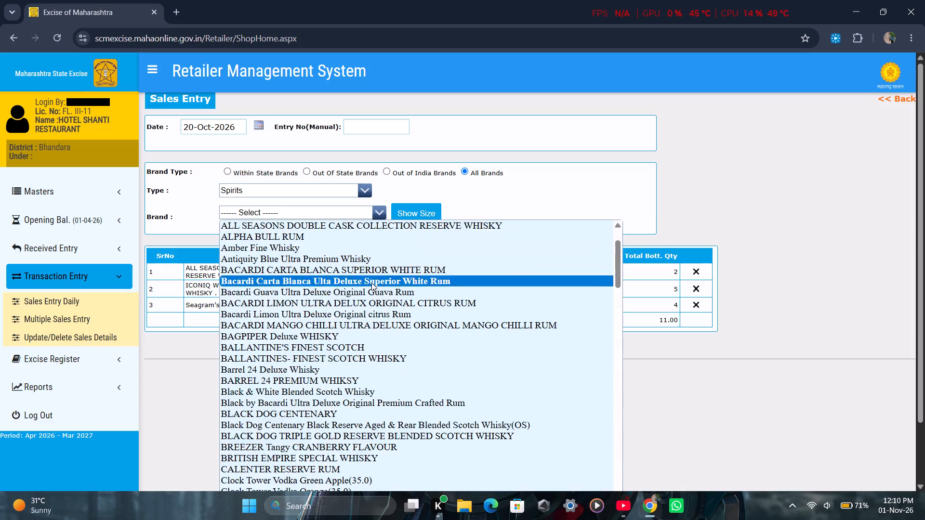
scroll(373, 285, "down", 16)
scroll(378, 299, "up", 3)
scroll(378, 292, "down", 14)
scroll(371, 287, "up", 2)
scroll(373, 278, "down", 5)
scroll(373, 273, "up", 1)
scroll(372, 281, "down", 6)
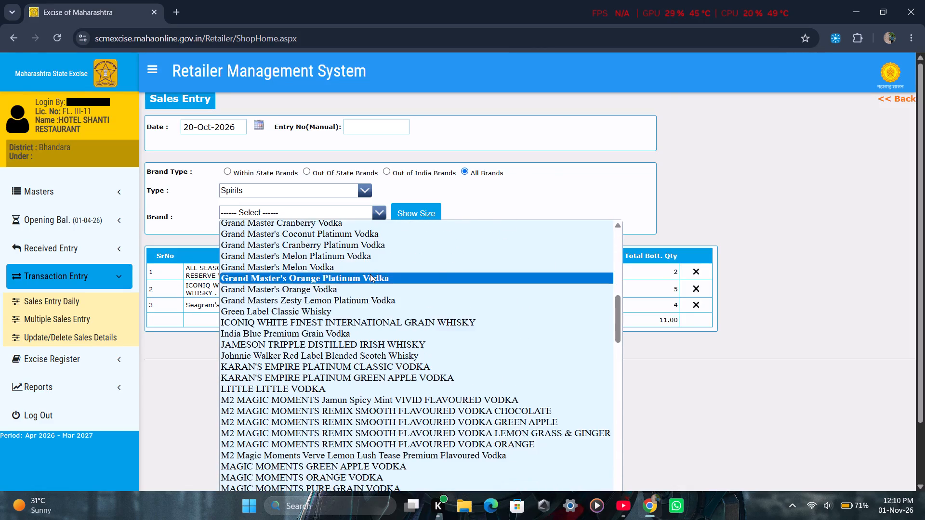
scroll(365, 286, "down", 20)
scroll(365, 286, "down", 9)
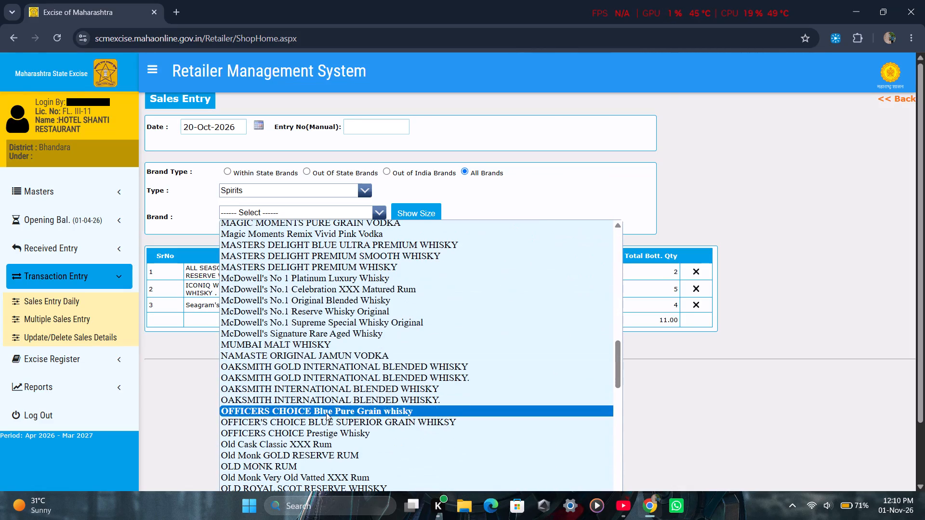
left_click(327, 420)
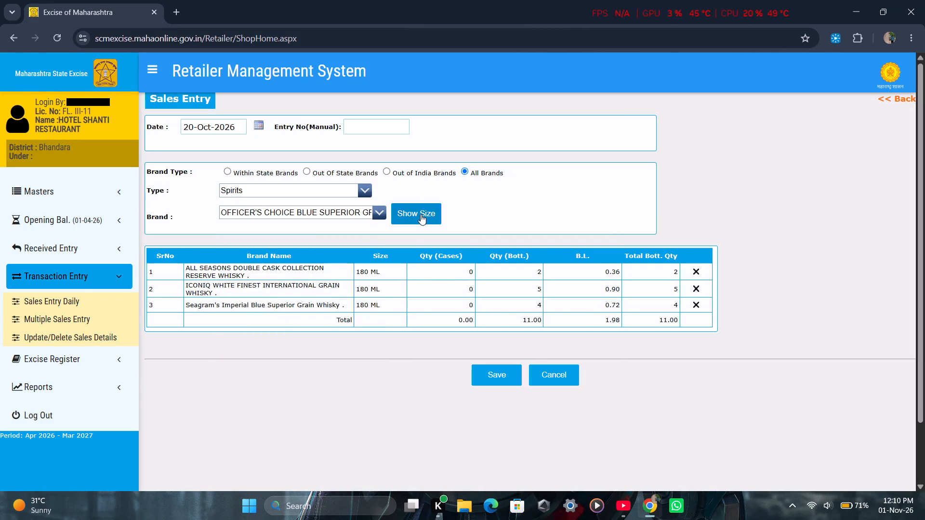
left_click(421, 214)
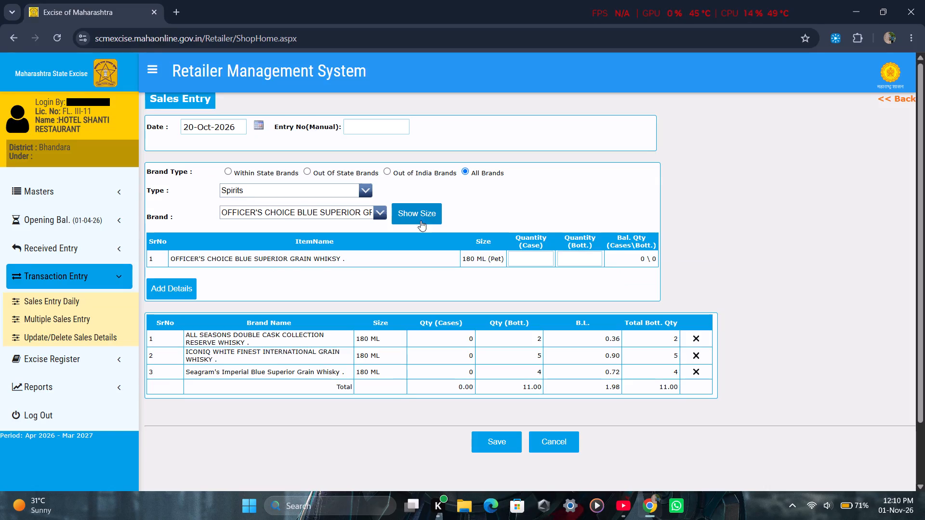
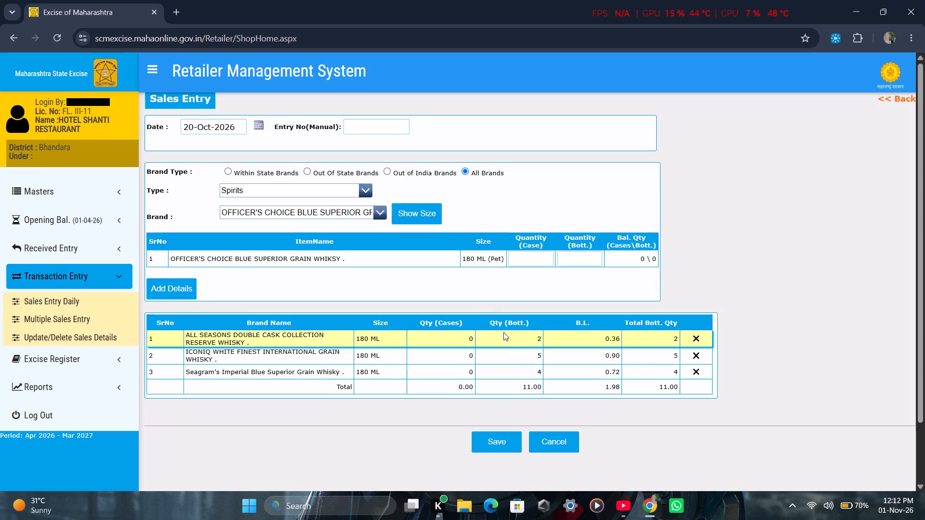
Add 10 bottles of the 90 ML (Pet)-100 OFFICERS CHOICE Blue Pure Grain whisky to the sales entry.
scroll(503, 332, "down", 1)
left_click(417, 144)
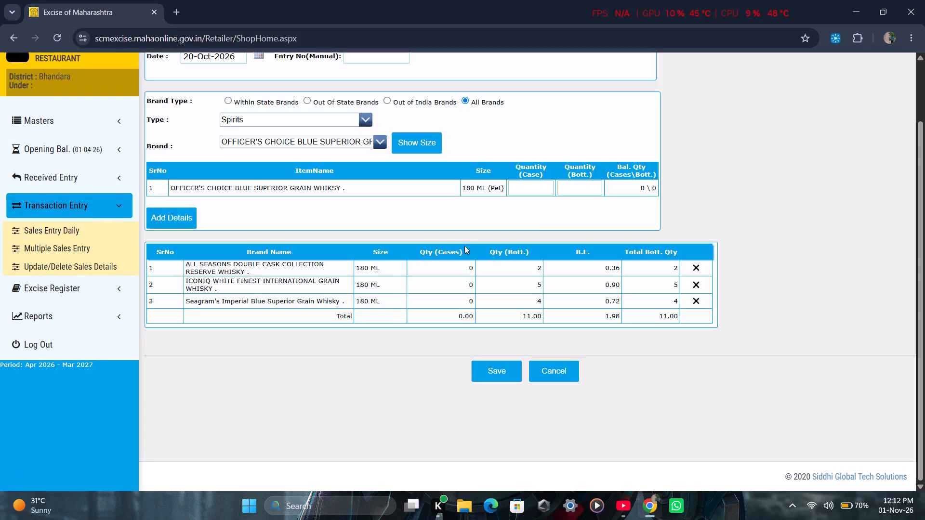
left_click(383, 143)
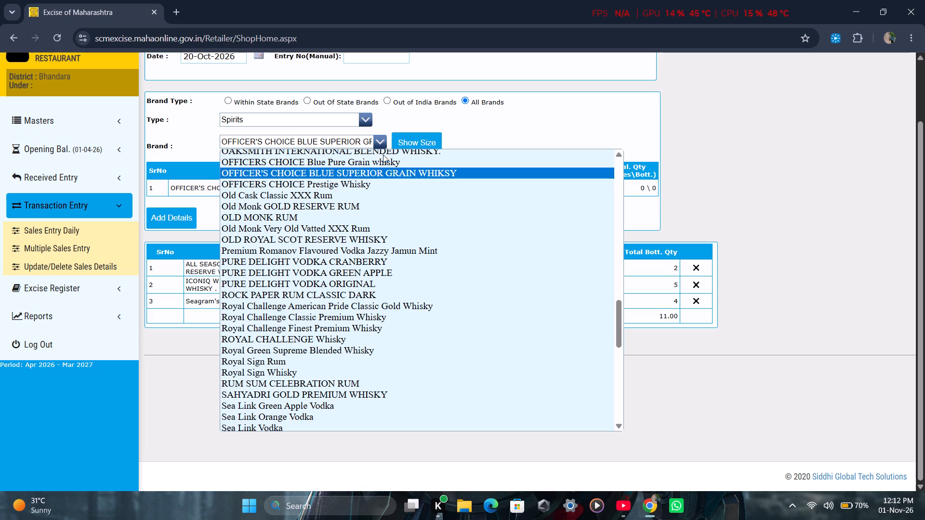
left_click(382, 157)
left_click(409, 139)
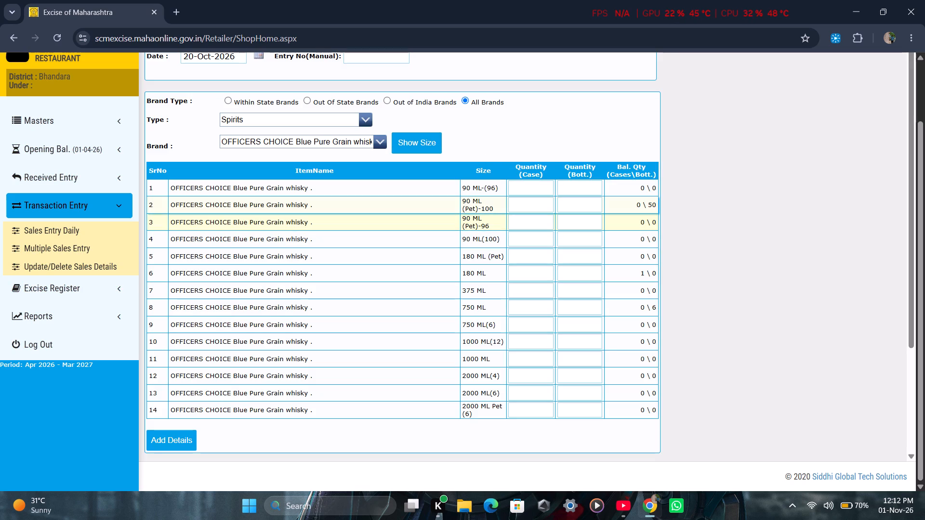
left_click(594, 208)
type("10")
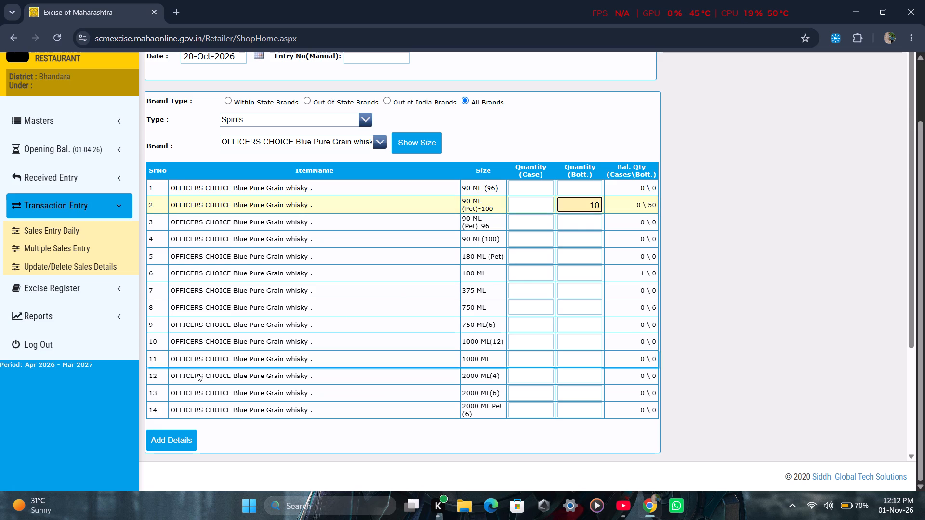
left_click(174, 439)
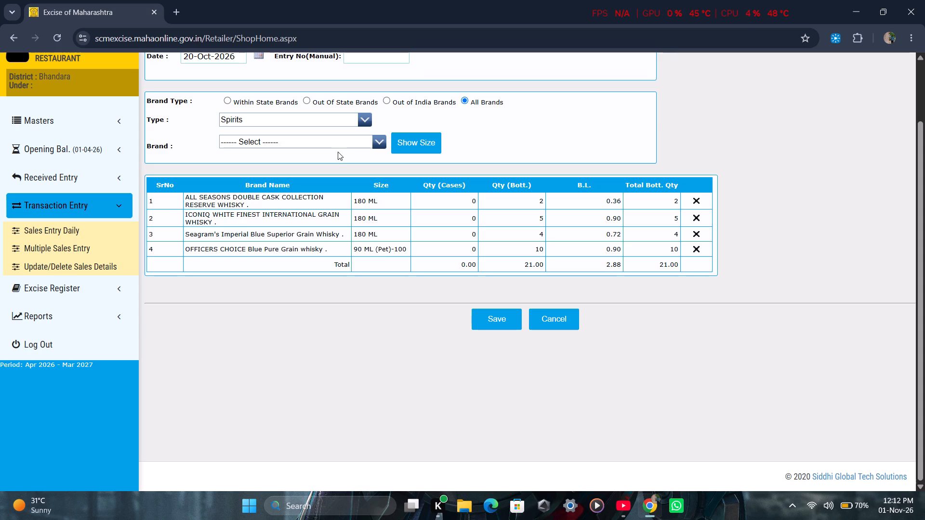
Choose the brand Seagram's Royal Stag Barrel Select Whisky and show its sizes.
left_click(383, 140)
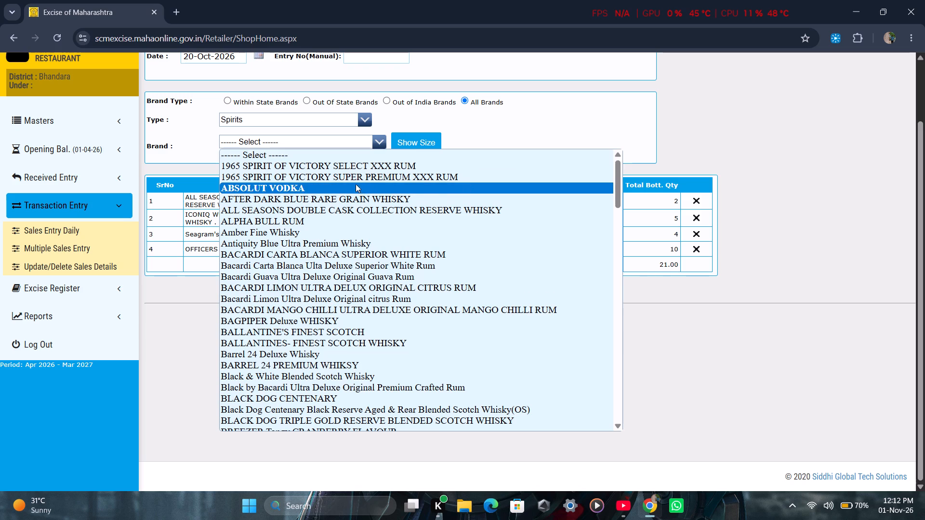
scroll(302, 178, "down", 13)
scroll(294, 165, "down", 19)
scroll(306, 205, "down", 11)
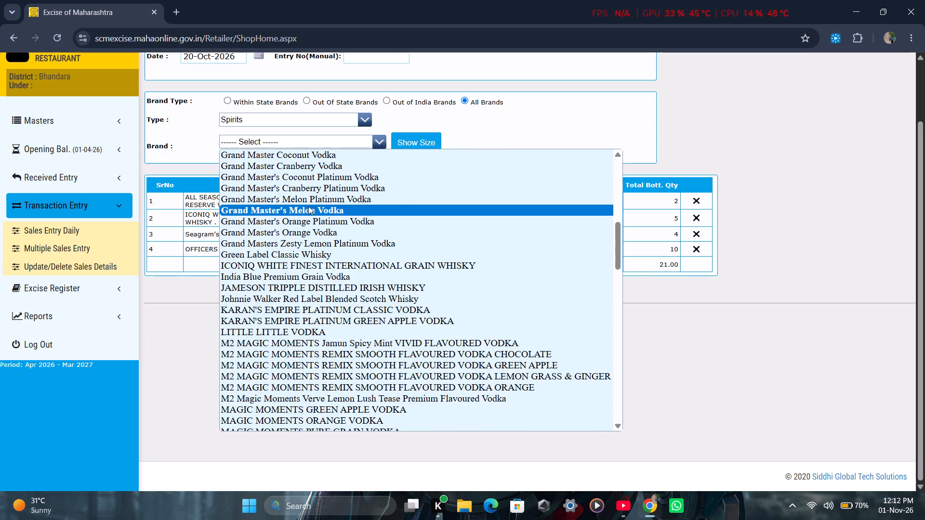
scroll(308, 209, "down", 20)
scroll(308, 209, "down", 20)
scroll(308, 209, "down", 1)
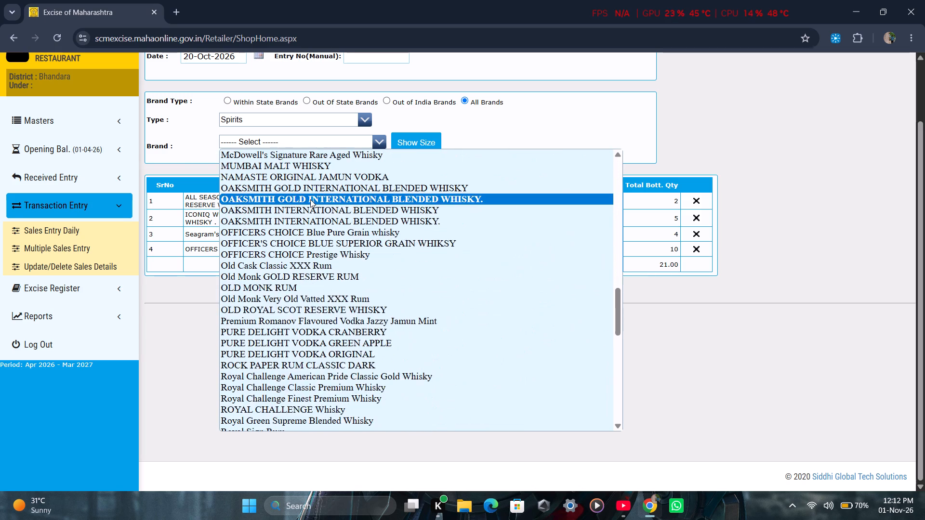
scroll(318, 314, "up", 2)
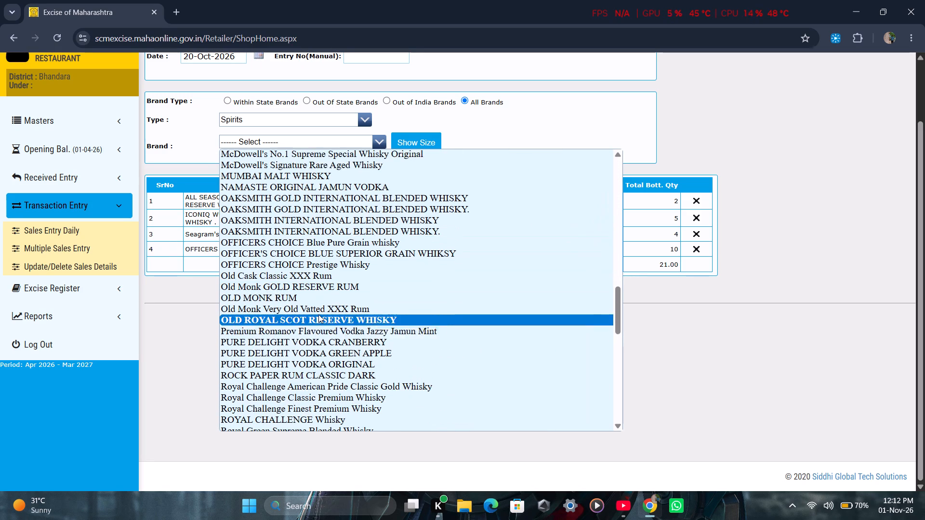
scroll(318, 314, "up", 7)
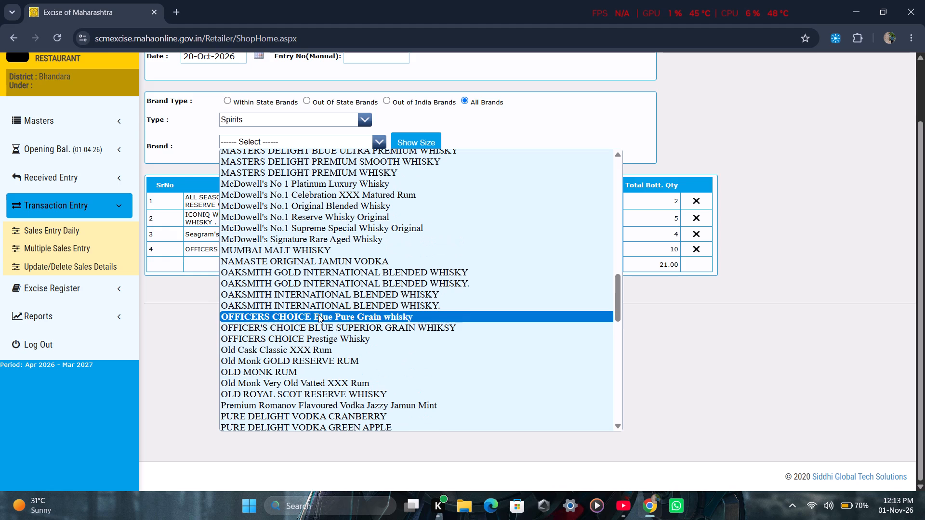
scroll(318, 314, "down", 6)
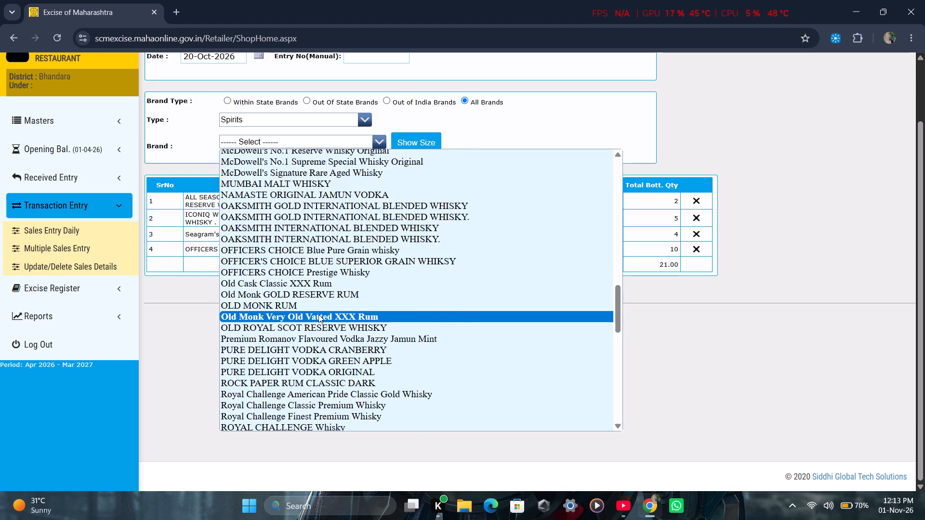
scroll(318, 314, "down", 15)
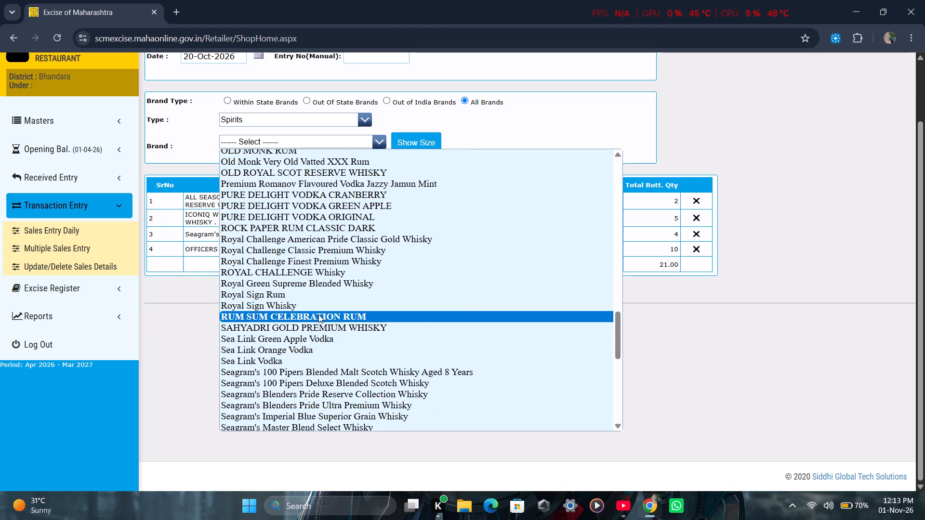
scroll(318, 314, "down", 10)
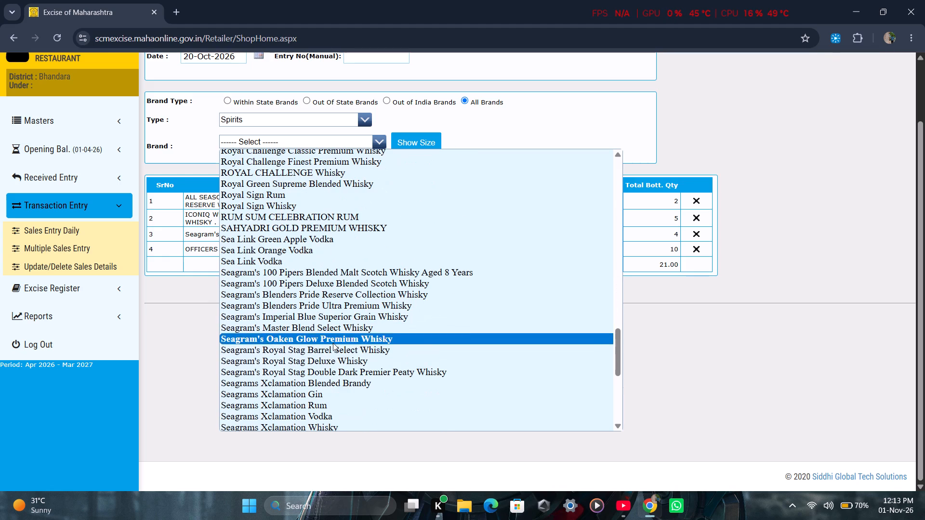
left_click(333, 343)
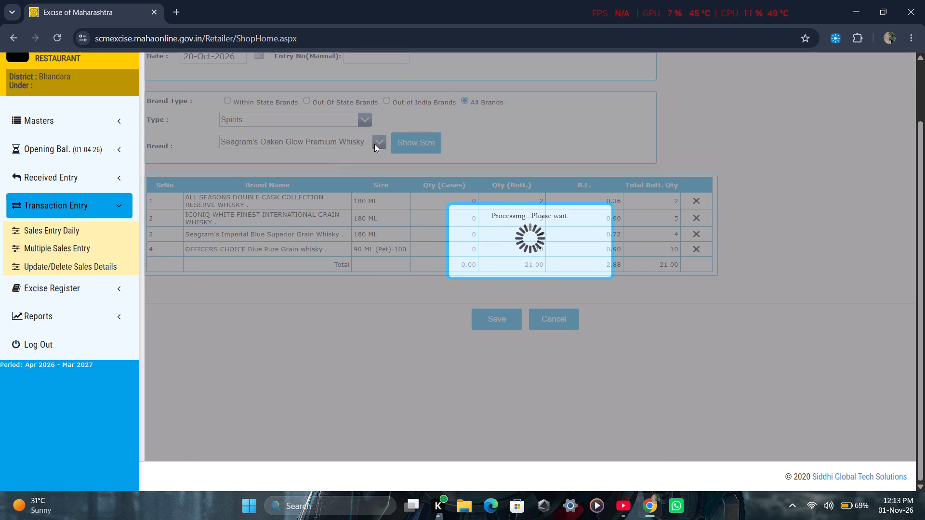
left_click(374, 144)
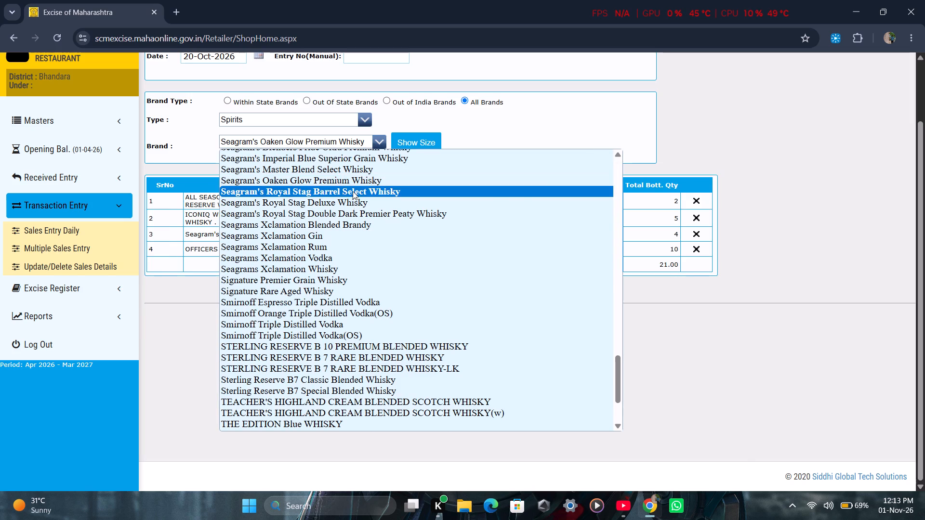
left_click(353, 191)
left_click(402, 136)
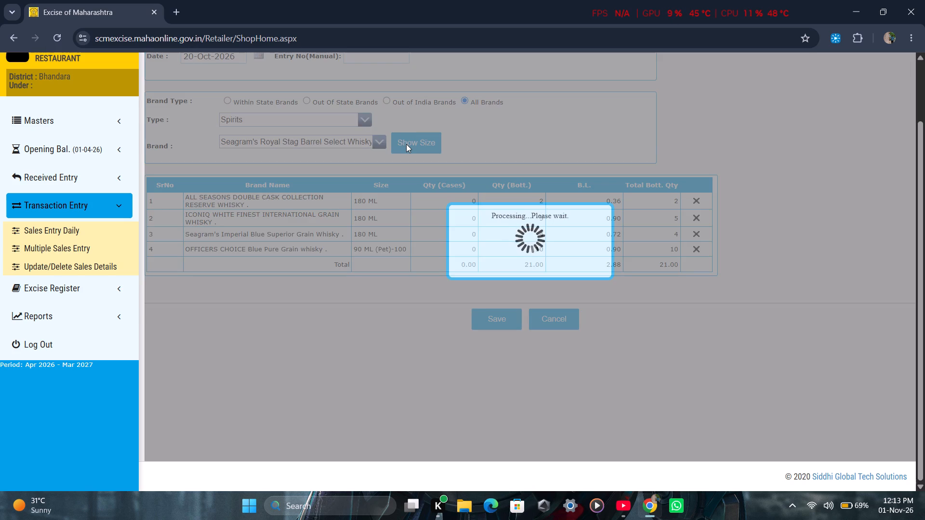
left_click(406, 144)
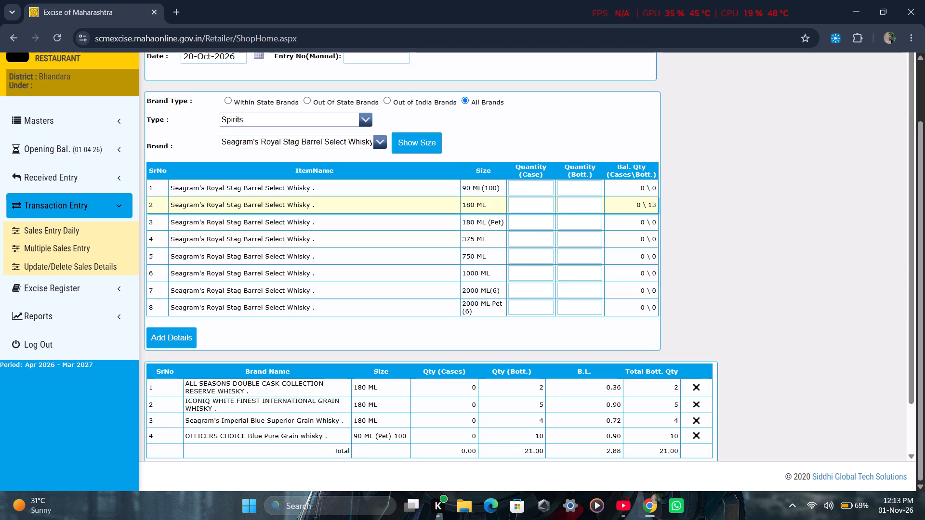
Add 1 bottle of the 180 ML Seagram's Royal Stag Barrel Select Whisky to the sales entry.
left_click(586, 201)
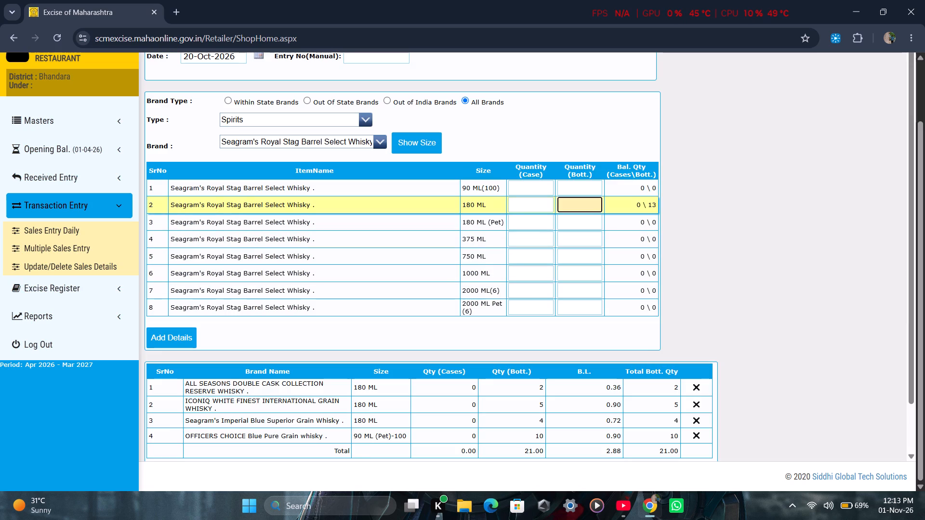
key("1")
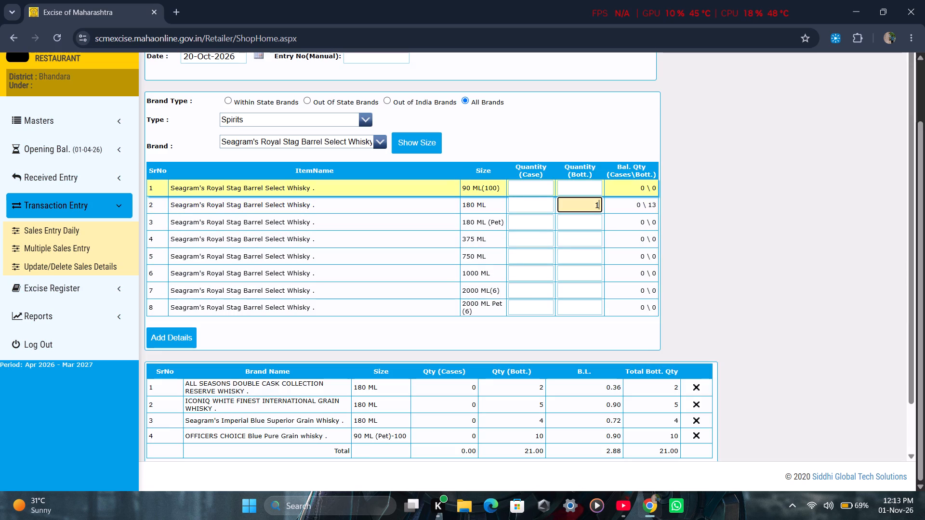
left_click(161, 343)
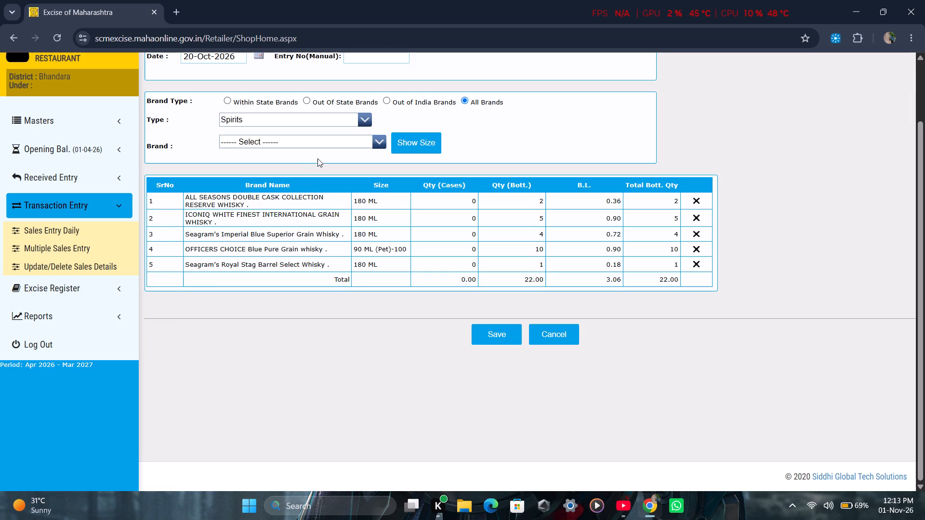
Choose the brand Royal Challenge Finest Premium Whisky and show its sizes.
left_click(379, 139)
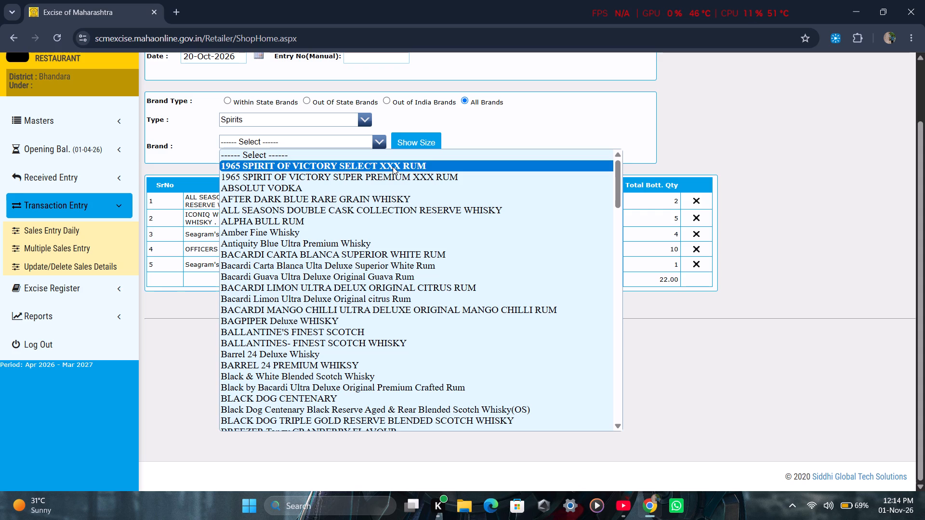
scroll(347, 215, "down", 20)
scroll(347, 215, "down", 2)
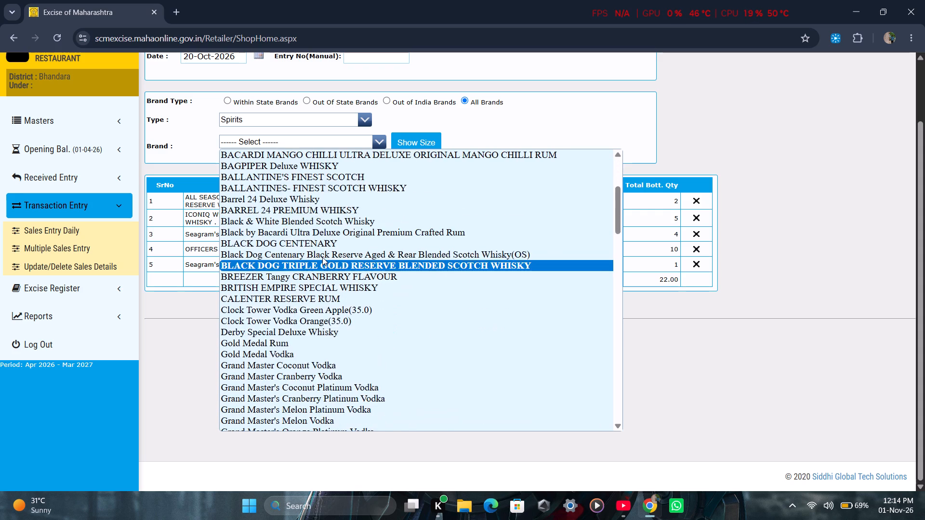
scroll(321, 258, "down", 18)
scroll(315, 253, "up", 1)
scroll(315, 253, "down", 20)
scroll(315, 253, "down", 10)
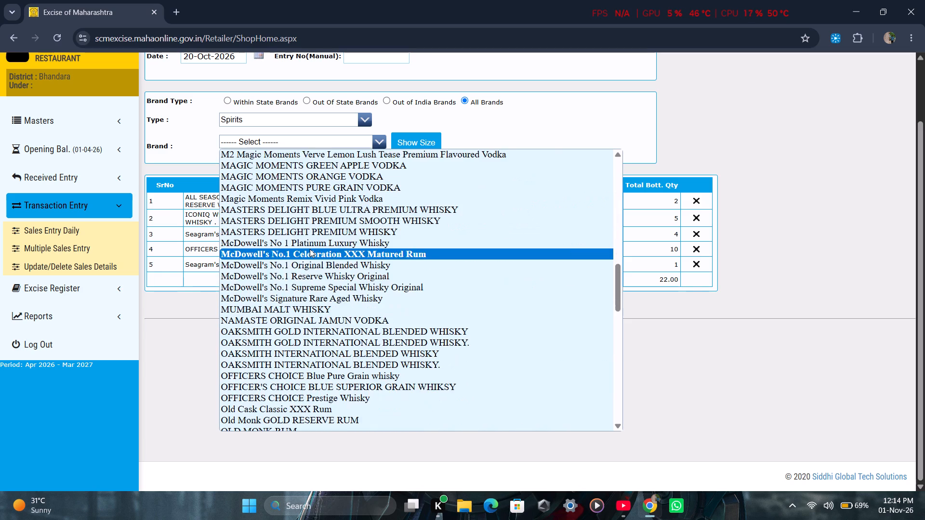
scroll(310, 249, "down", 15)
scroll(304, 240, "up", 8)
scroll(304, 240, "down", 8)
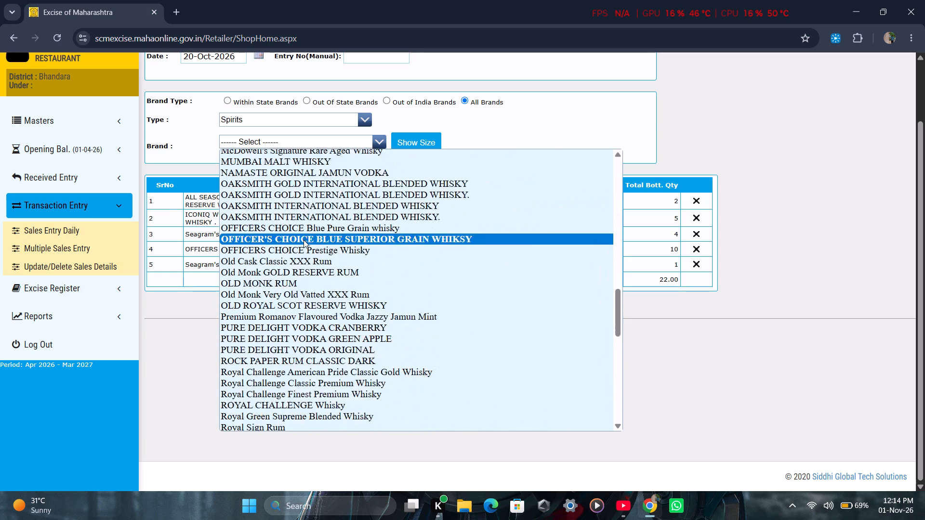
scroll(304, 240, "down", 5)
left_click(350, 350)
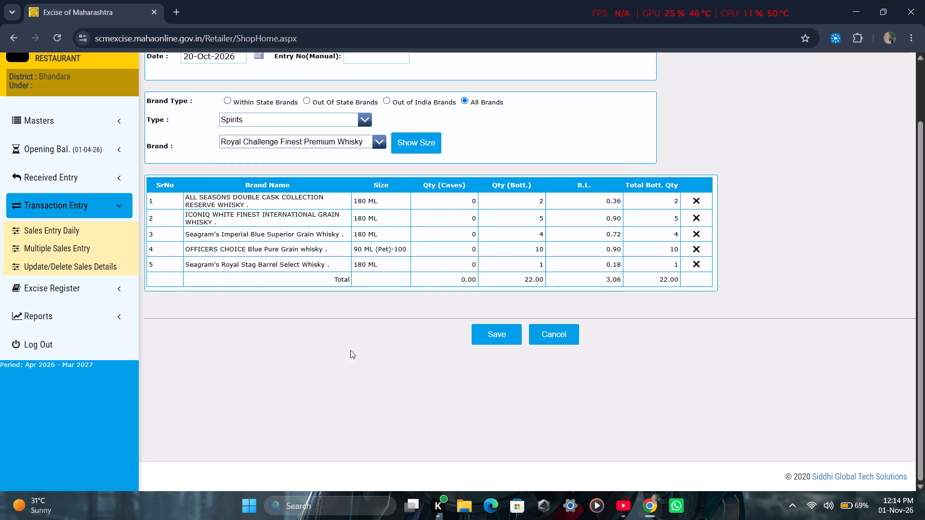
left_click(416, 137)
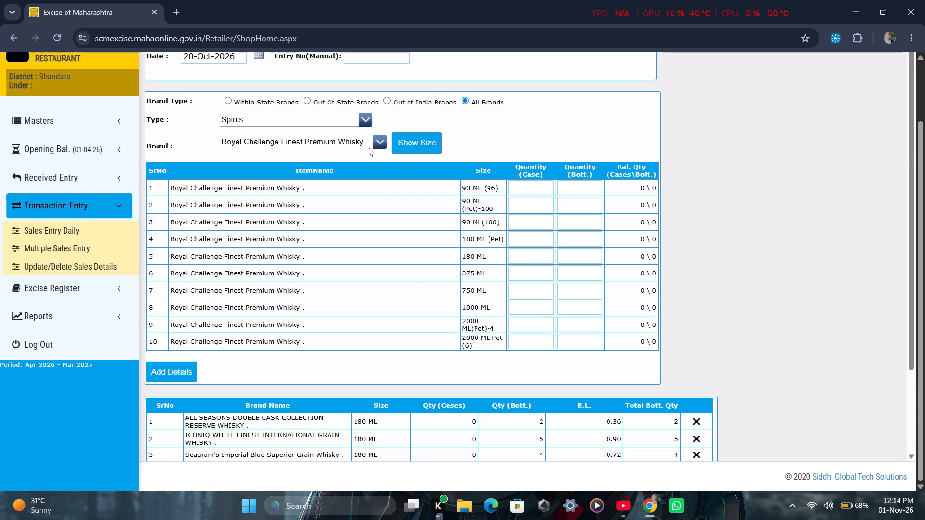
Add 2 bottles of the 180 ML (Pet) Royal Challenge Classic Premium Whisky to the sales entry.
left_click(367, 144)
left_click(374, 143)
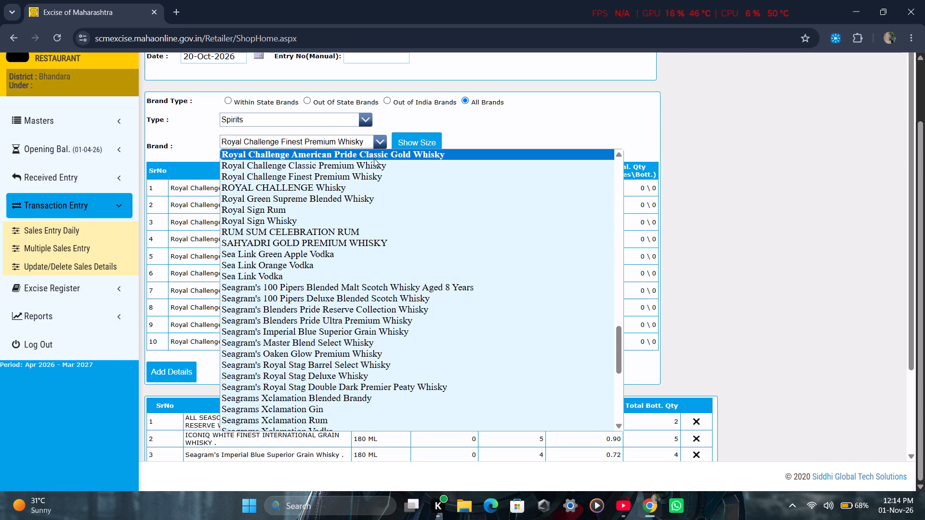
left_click(374, 166)
left_click(416, 138)
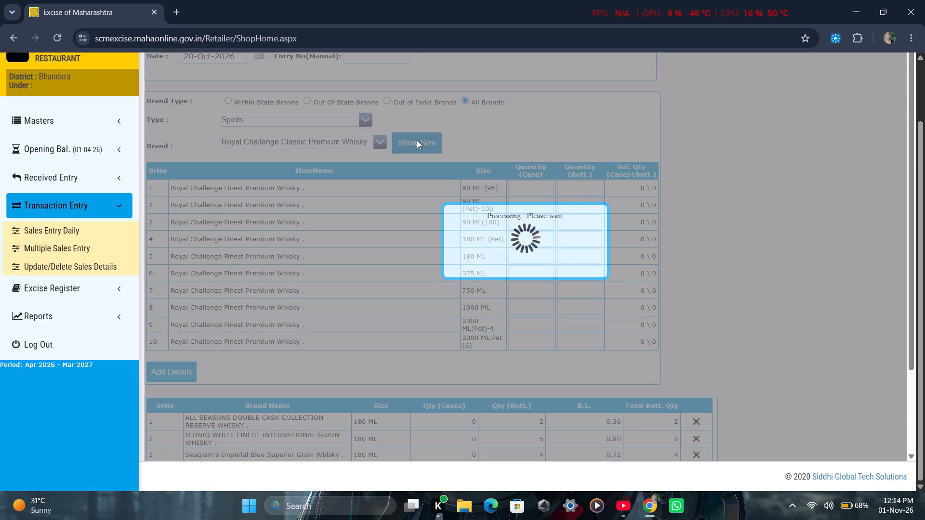
left_click(579, 228)
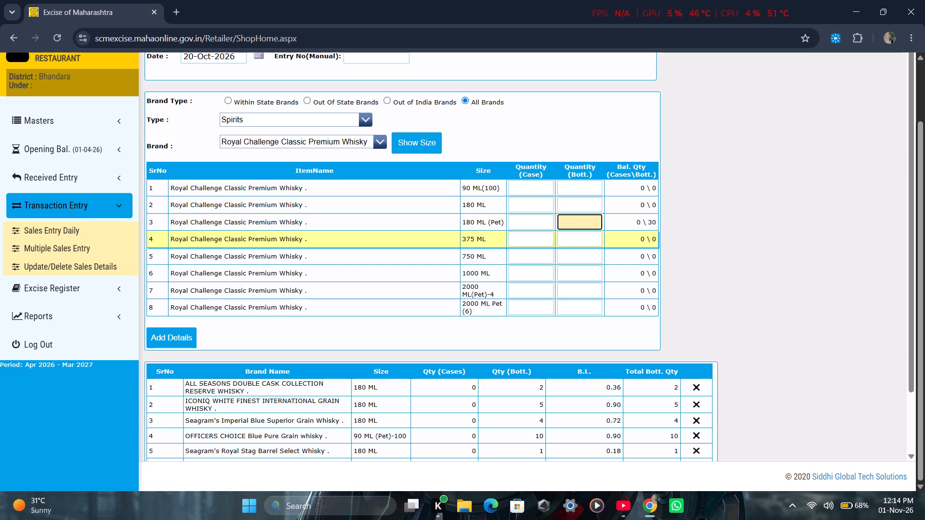
key("2")
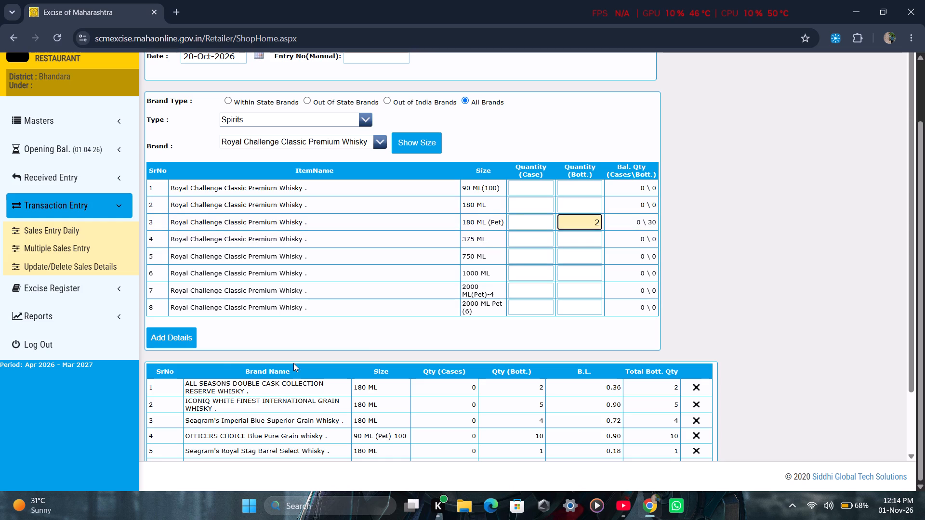
left_click(184, 338)
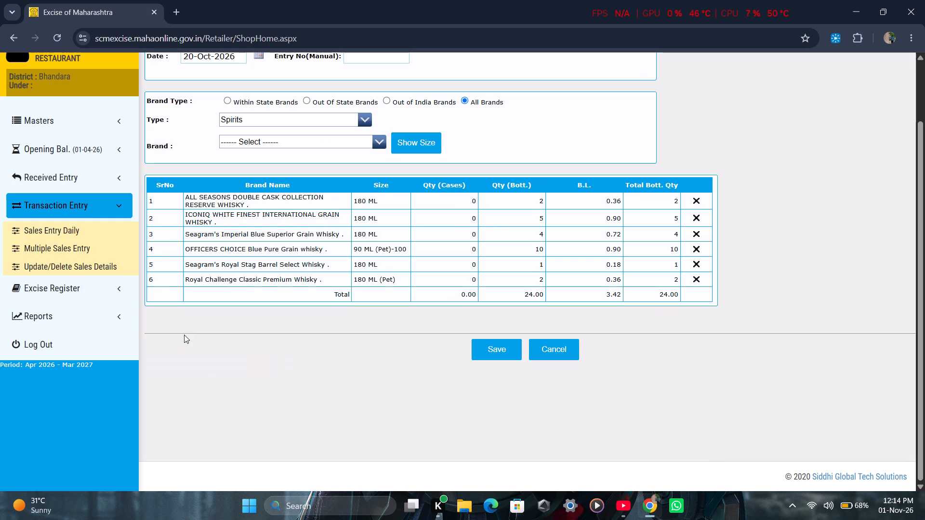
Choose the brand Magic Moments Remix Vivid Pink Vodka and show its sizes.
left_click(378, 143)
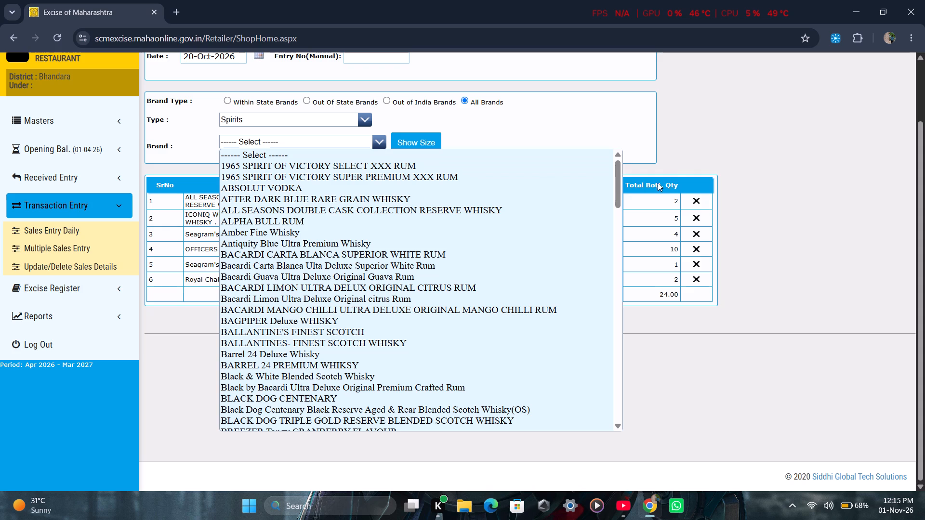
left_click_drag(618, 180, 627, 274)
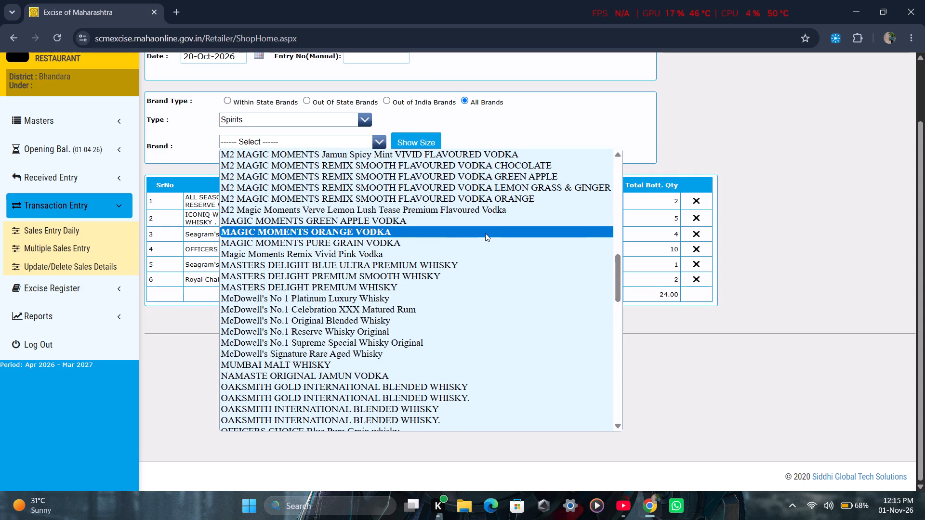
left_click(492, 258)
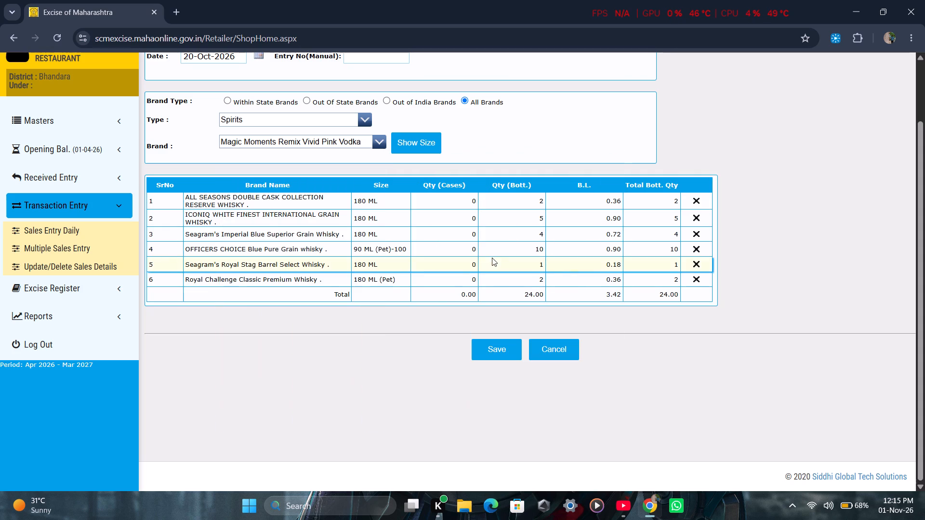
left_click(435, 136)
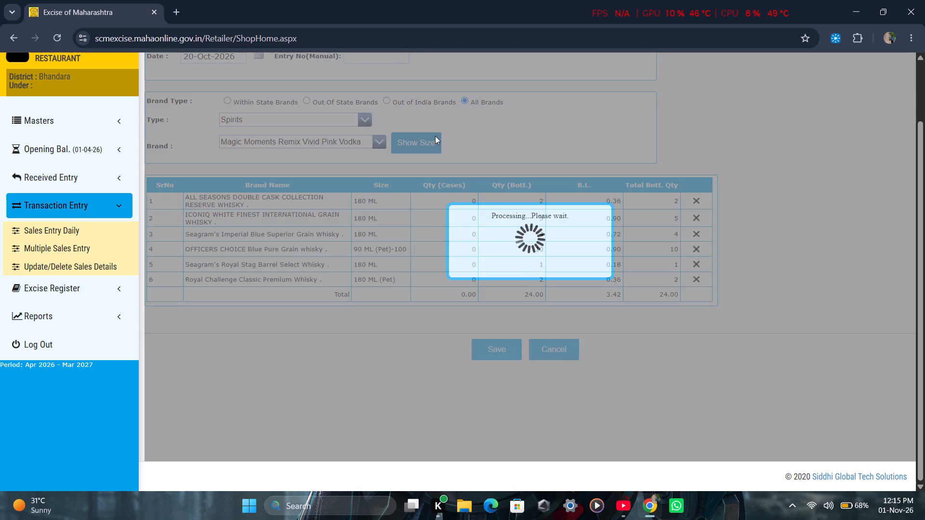
Change the brand to Magic Moments Pure Grain Vodka and show its sizes.
left_click(381, 143)
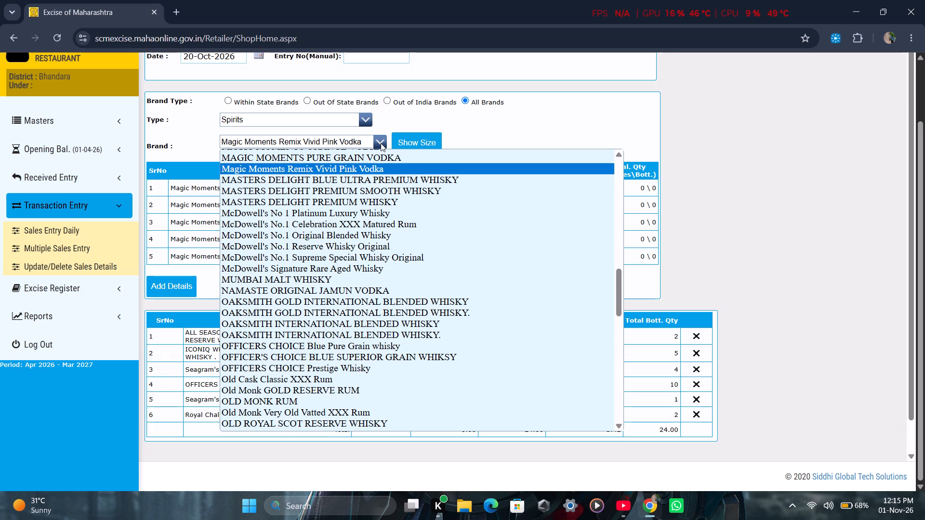
left_click(379, 161)
left_click(437, 137)
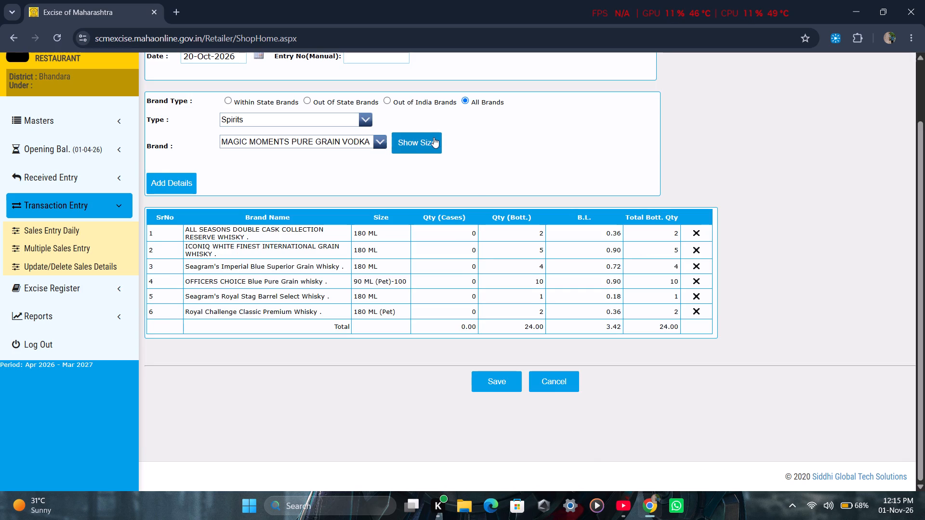
left_click(434, 137)
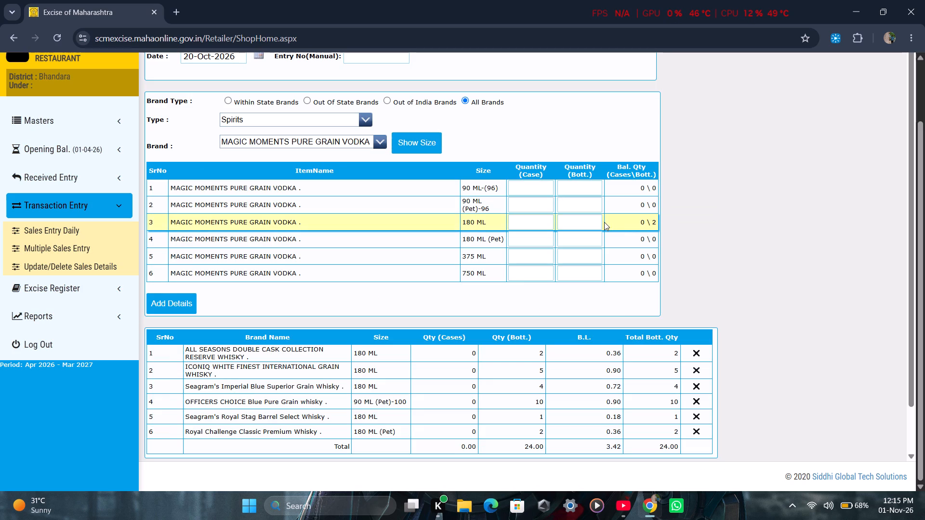
Add 1 bottle of the 180 ML Magic Moments Pure Grain Vodka to the sales entry.
left_click(591, 219)
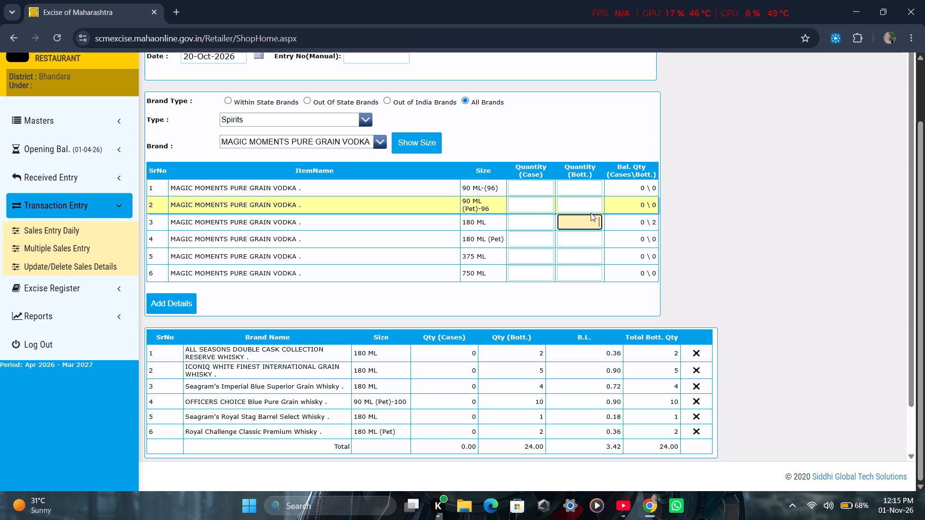
key("1")
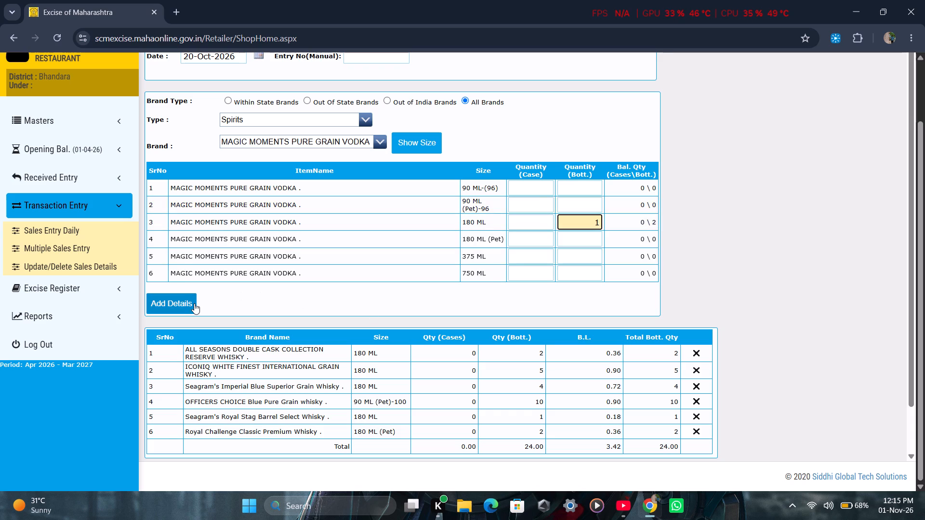
left_click(194, 303)
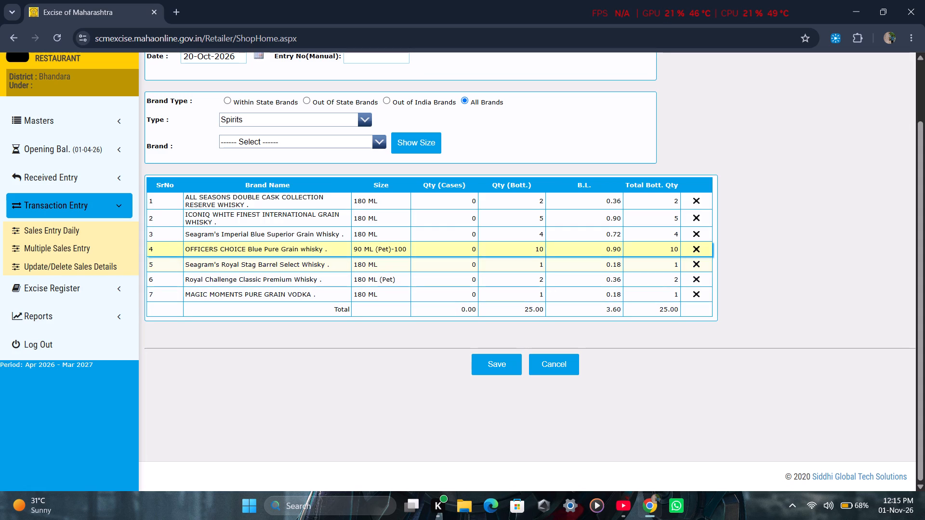
Choose the brand McDowell's No.1 Celebration XXX Matured Rum and show its sizes.
left_click(384, 141)
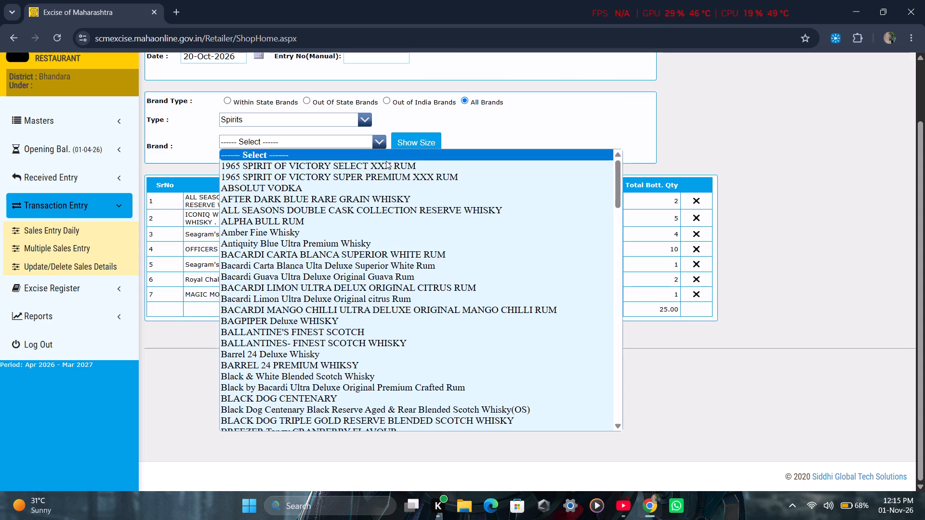
scroll(386, 163, "down", 20)
scroll(386, 163, "down", 11)
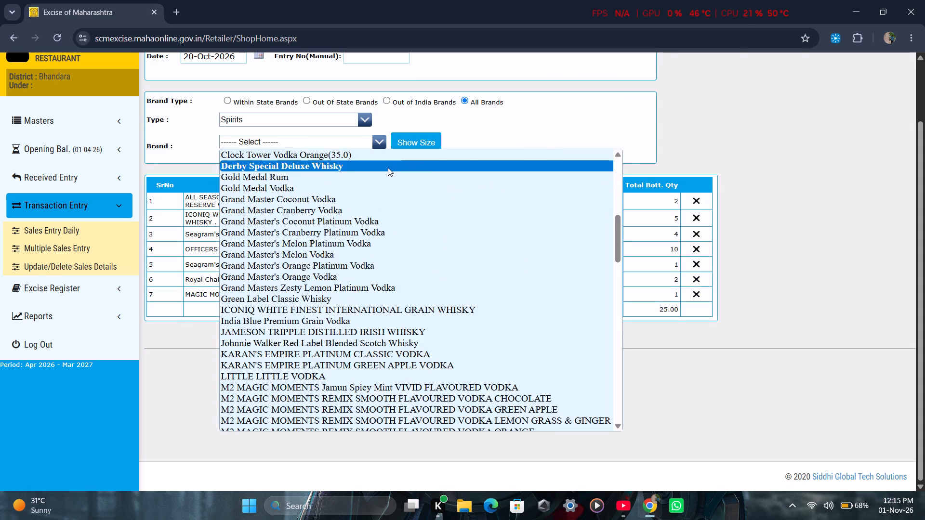
scroll(388, 168, "down", 15)
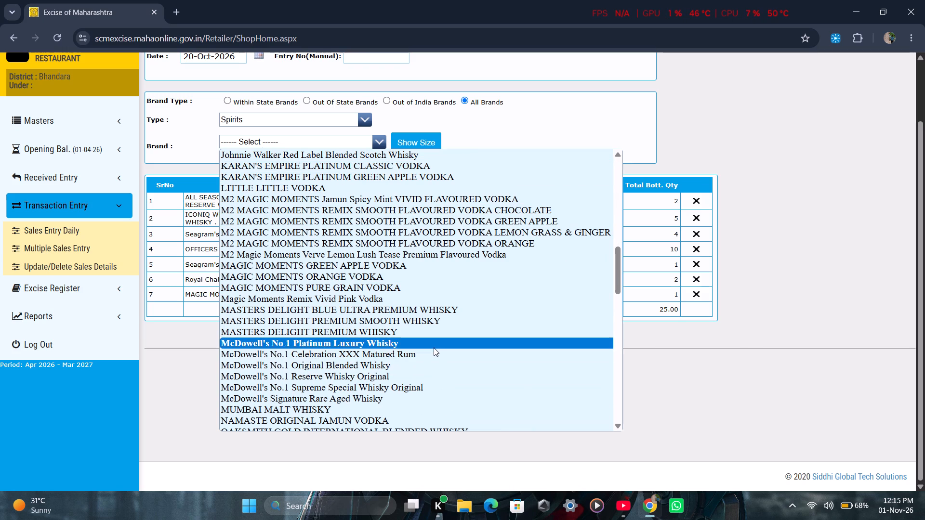
scroll(435, 354, "down", 3)
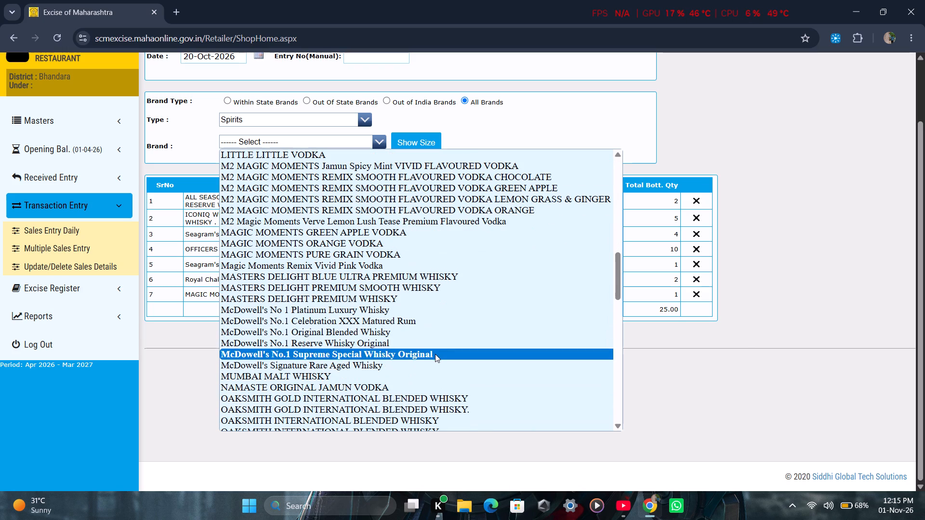
left_click(423, 321)
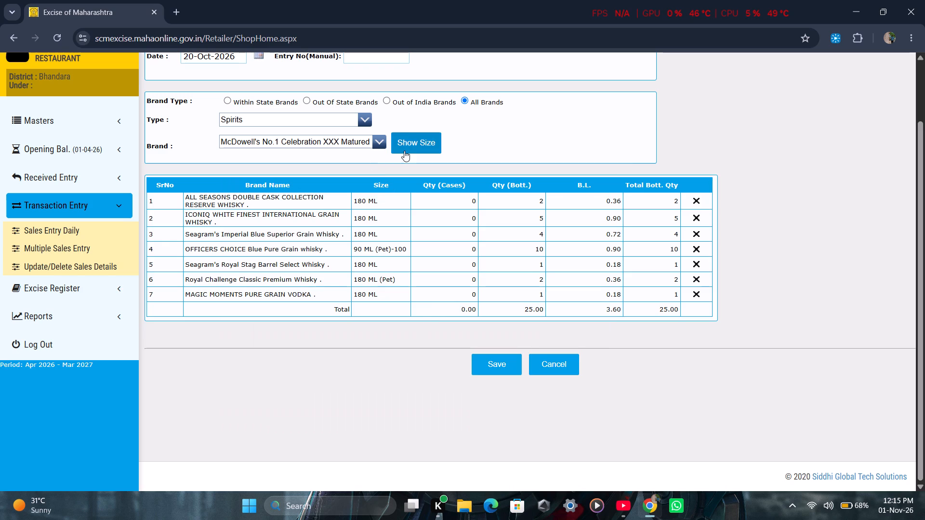
left_click(410, 146)
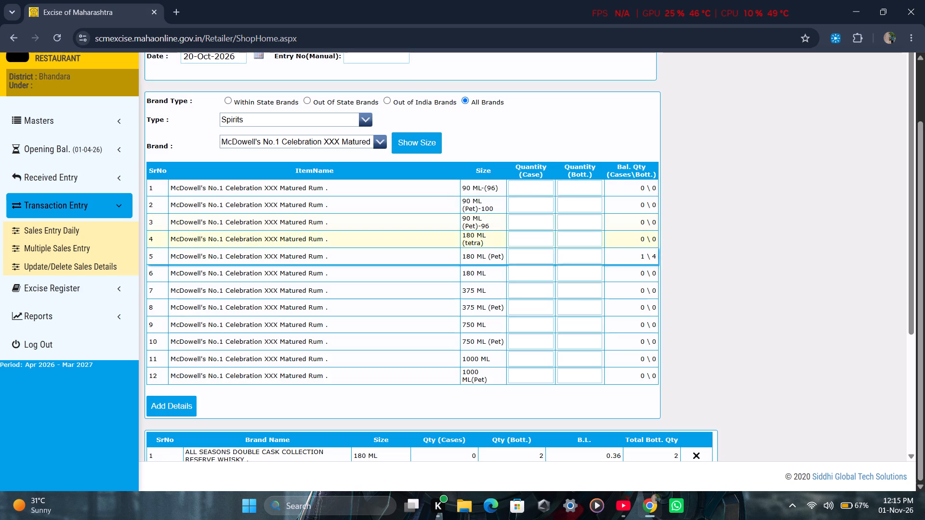
Add 2 bottles of the 180 ML (Pet) McDowell's No.1 Celebration XXX Matured Rum to the sales entry.
left_click(590, 259)
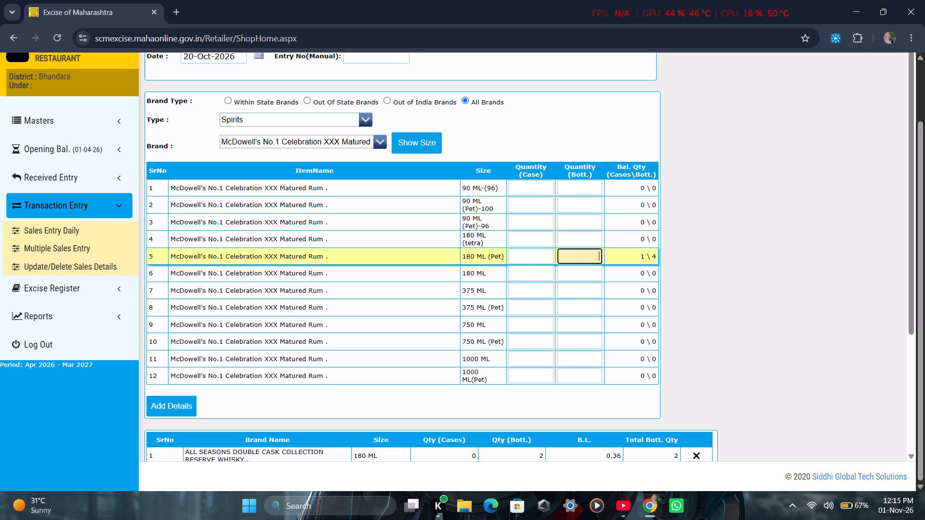
key("2")
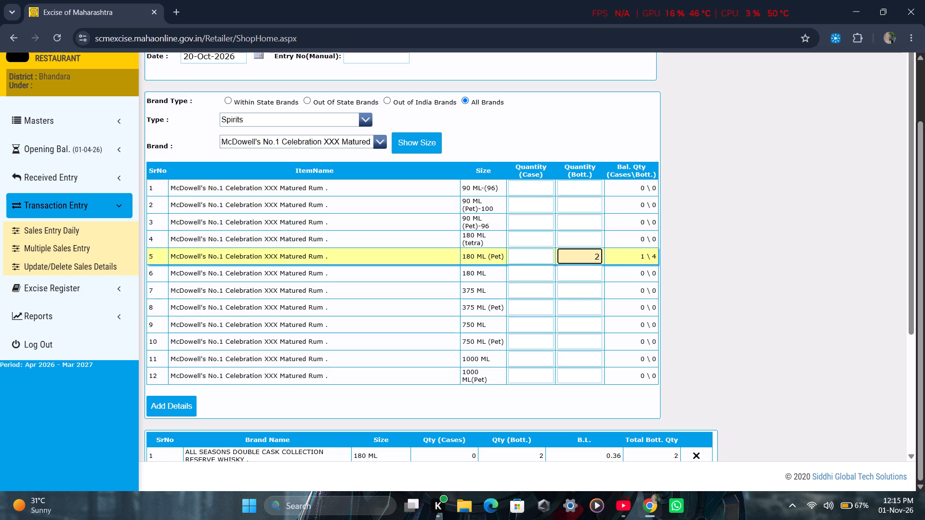
left_click(182, 411)
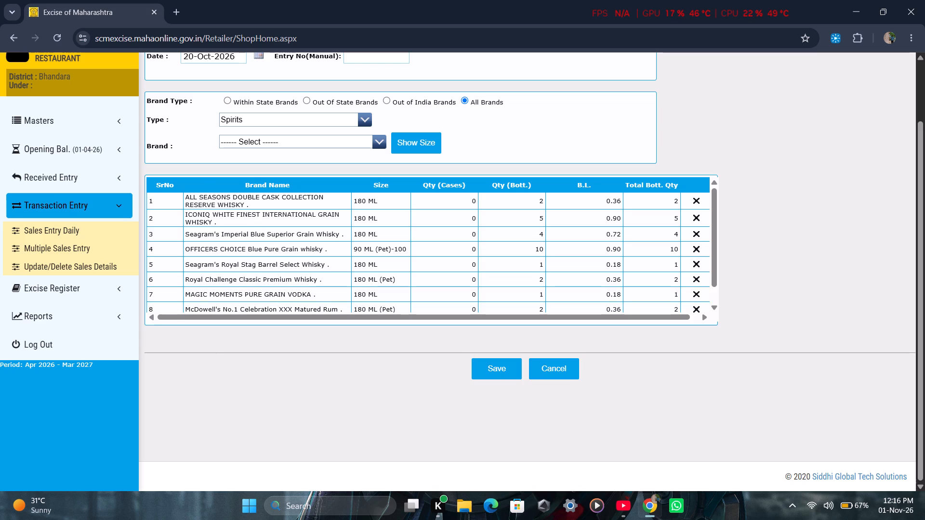
Choose the brand Masters Delight Blue Ultra Premium Whisky and show its sizes.
left_click(381, 143)
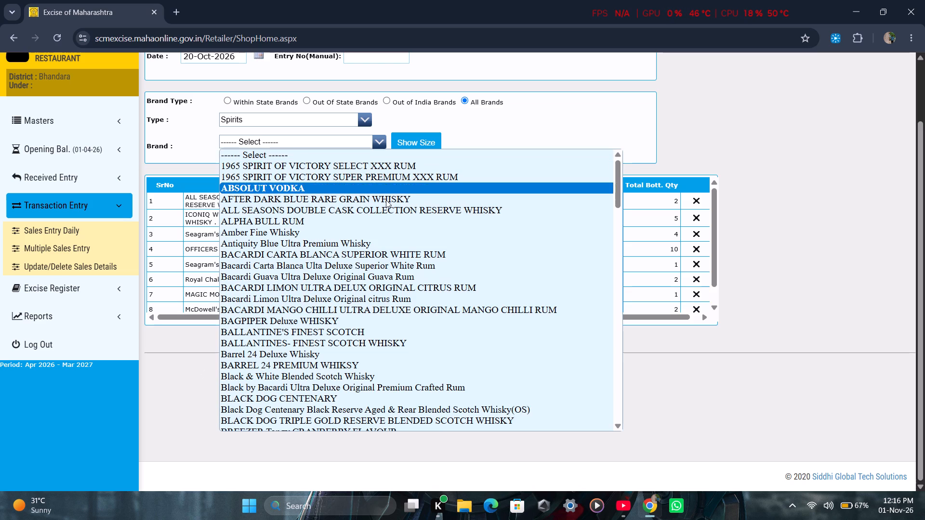
scroll(386, 200, "down", 20)
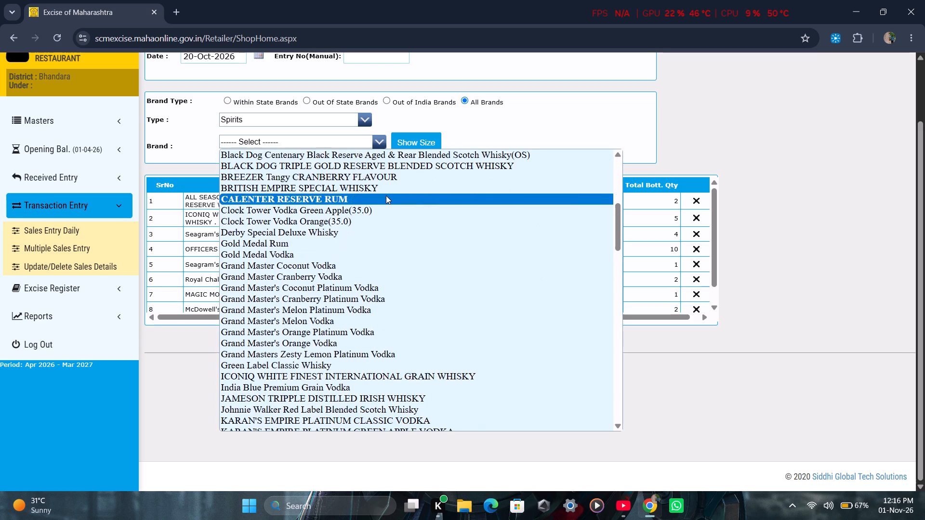
scroll(386, 195, "down", 13)
scroll(385, 187, "down", 10)
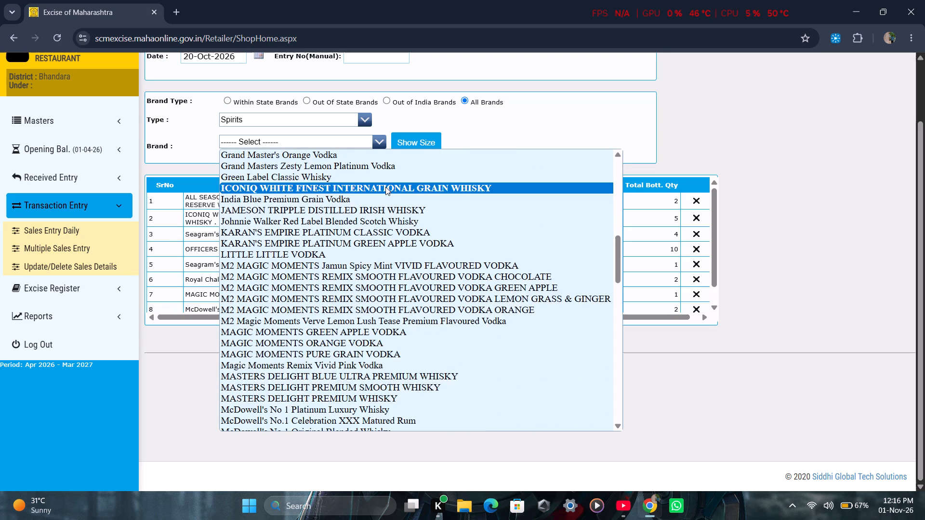
scroll(385, 187, "down", 15)
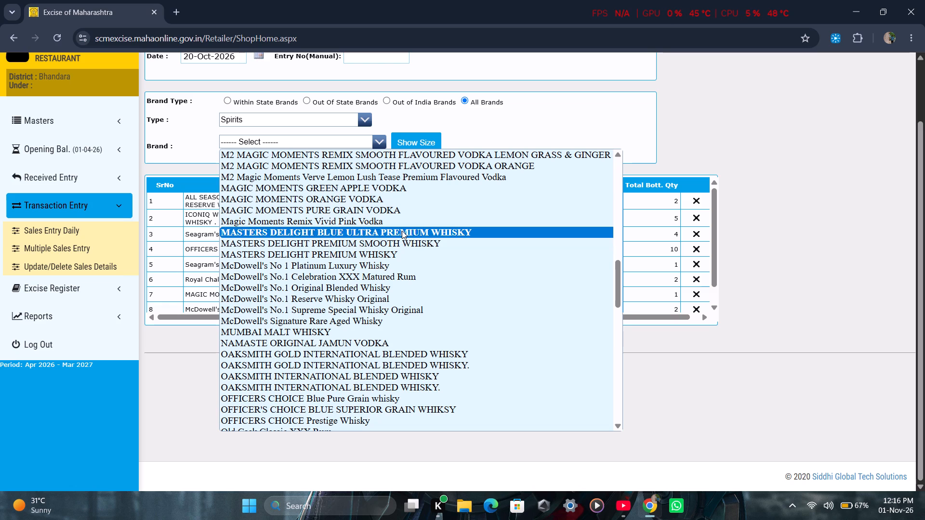
left_click(402, 231)
triple_click(418, 144)
left_click(419, 144)
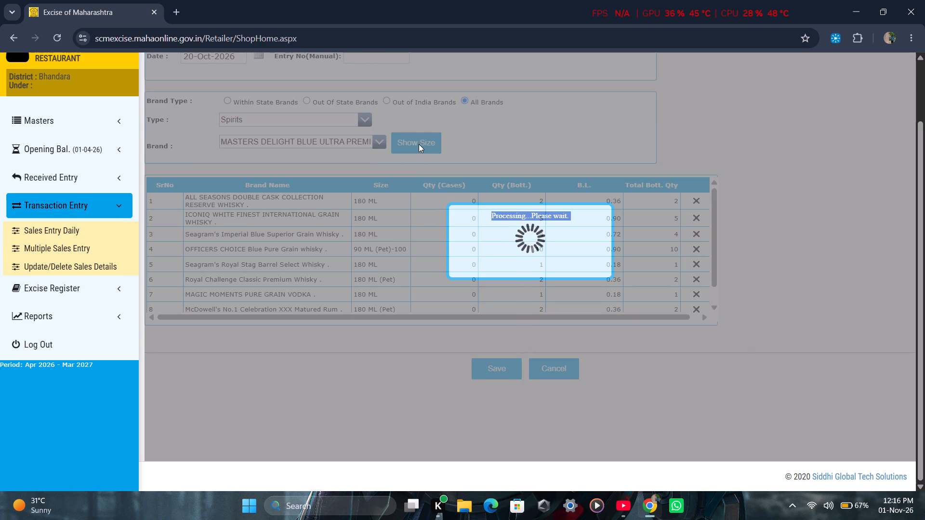
left_click(417, 144)
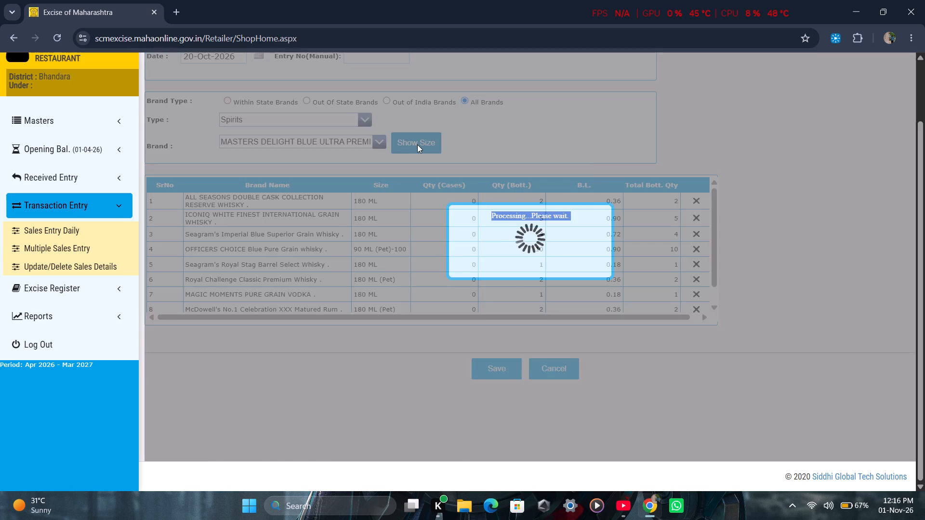
Add 4 bottles of the 180 ML (Pet) Masters Delight Blue Ultra Premium Whisky to the sales entry.
left_click(567, 204)
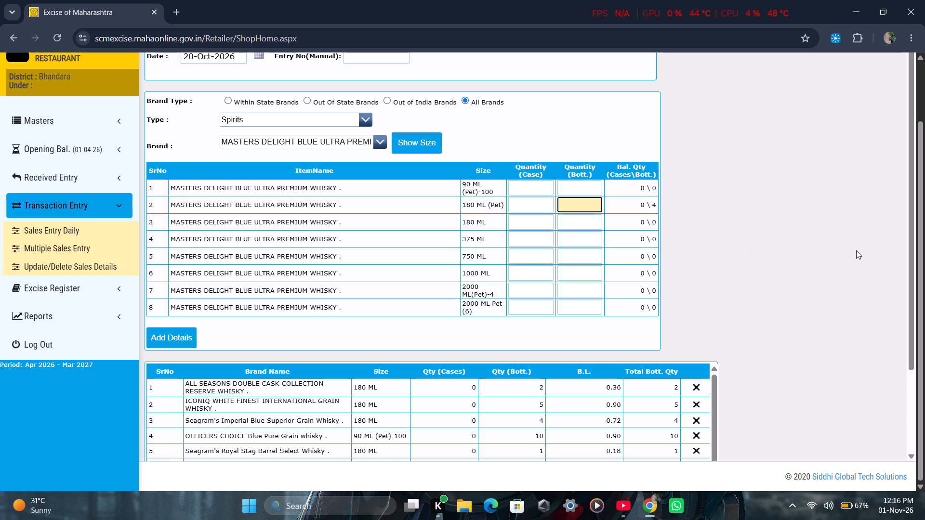
key("7")
key("BackSpace")
key("4")
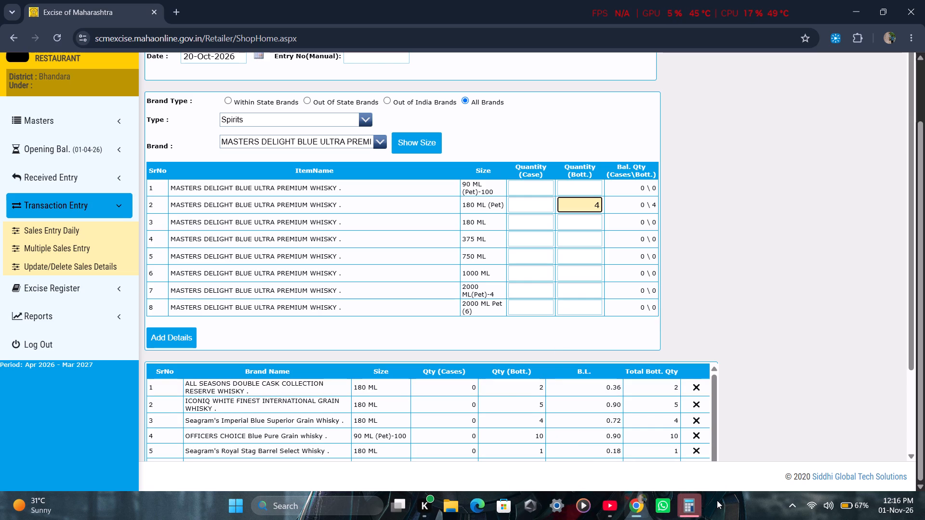
left_click(687, 503)
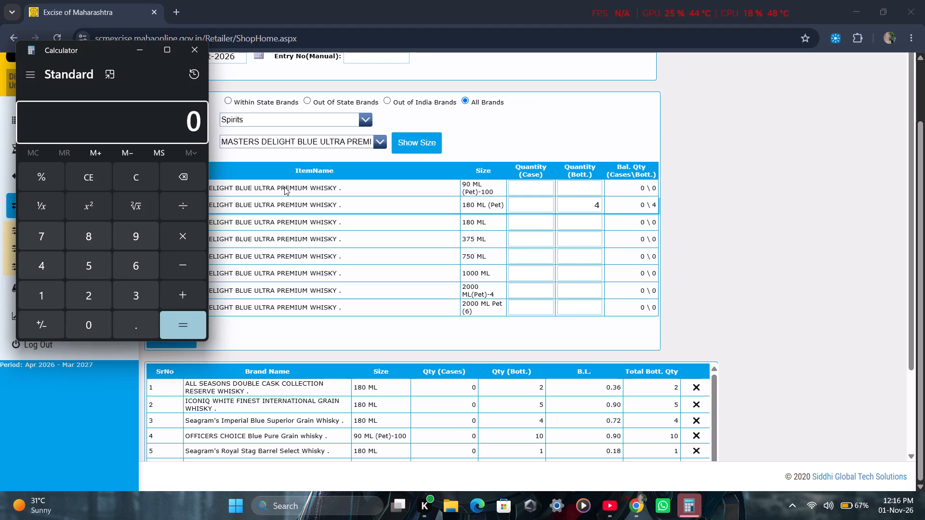
left_click(198, 54)
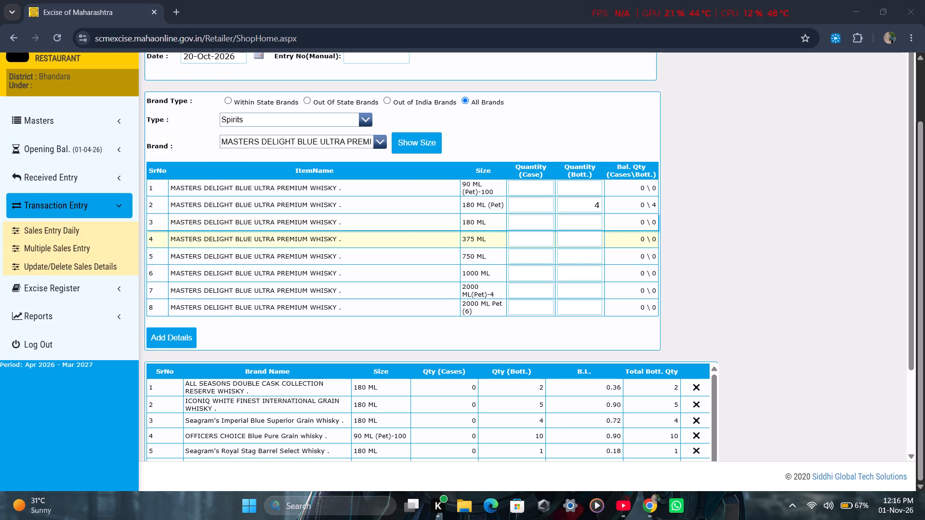
left_click(184, 338)
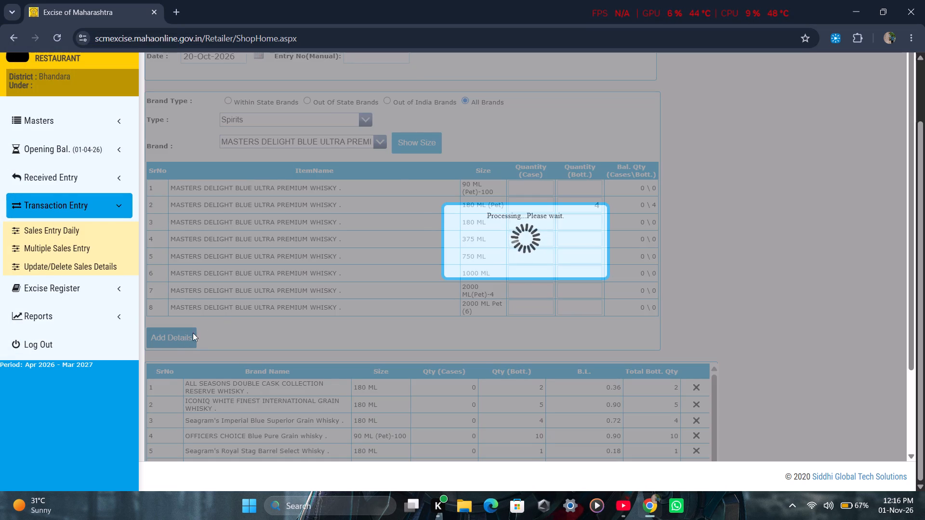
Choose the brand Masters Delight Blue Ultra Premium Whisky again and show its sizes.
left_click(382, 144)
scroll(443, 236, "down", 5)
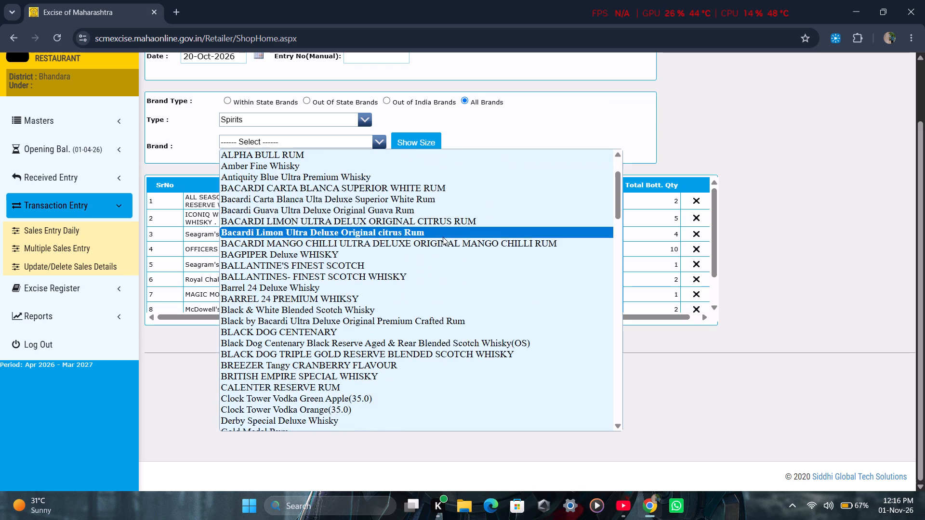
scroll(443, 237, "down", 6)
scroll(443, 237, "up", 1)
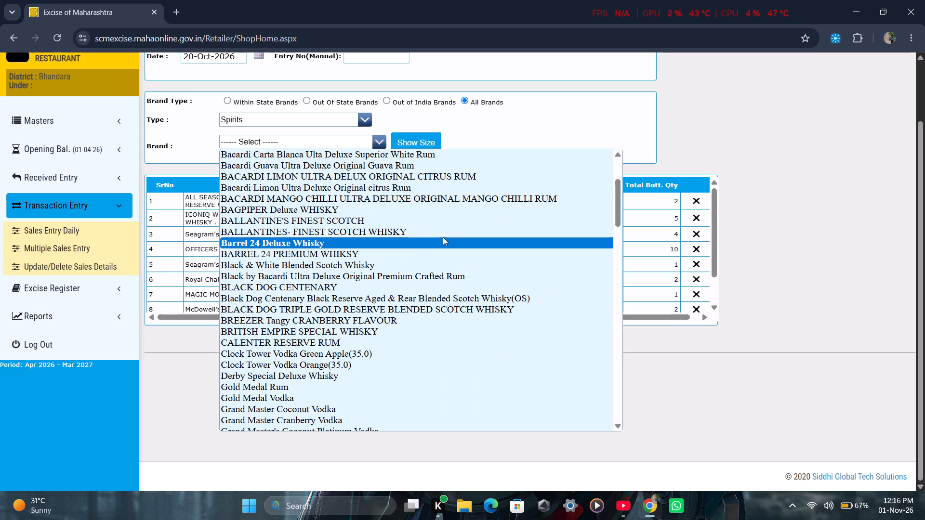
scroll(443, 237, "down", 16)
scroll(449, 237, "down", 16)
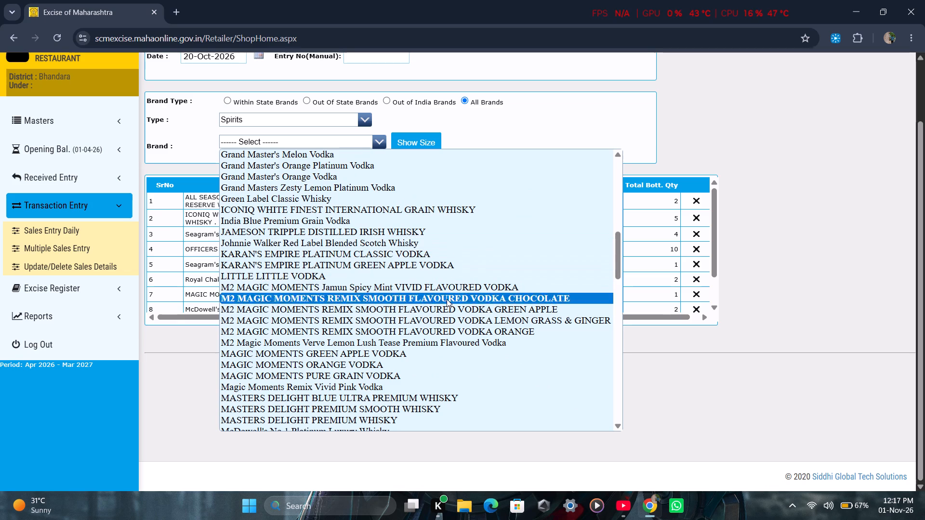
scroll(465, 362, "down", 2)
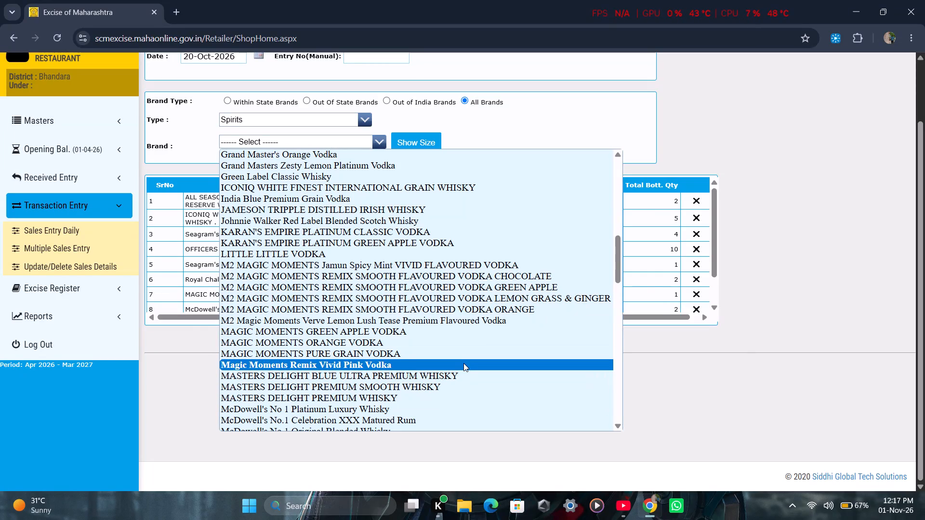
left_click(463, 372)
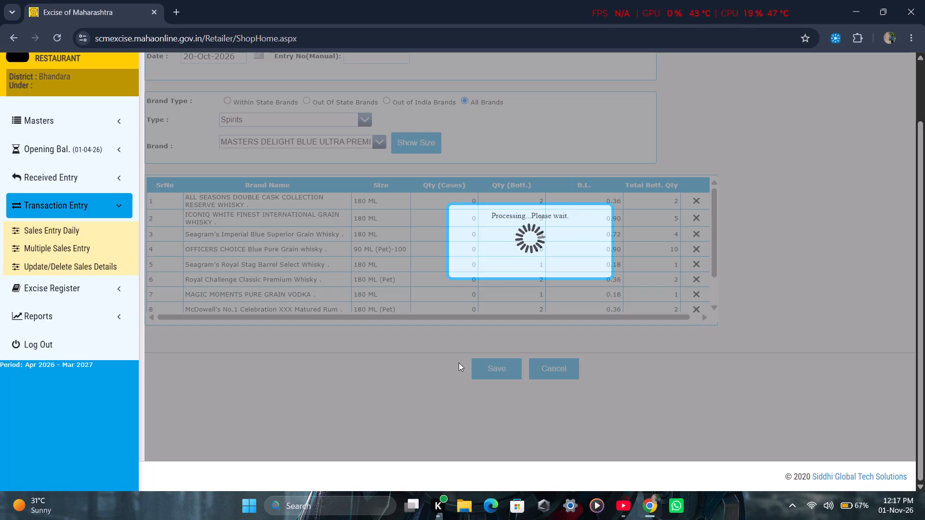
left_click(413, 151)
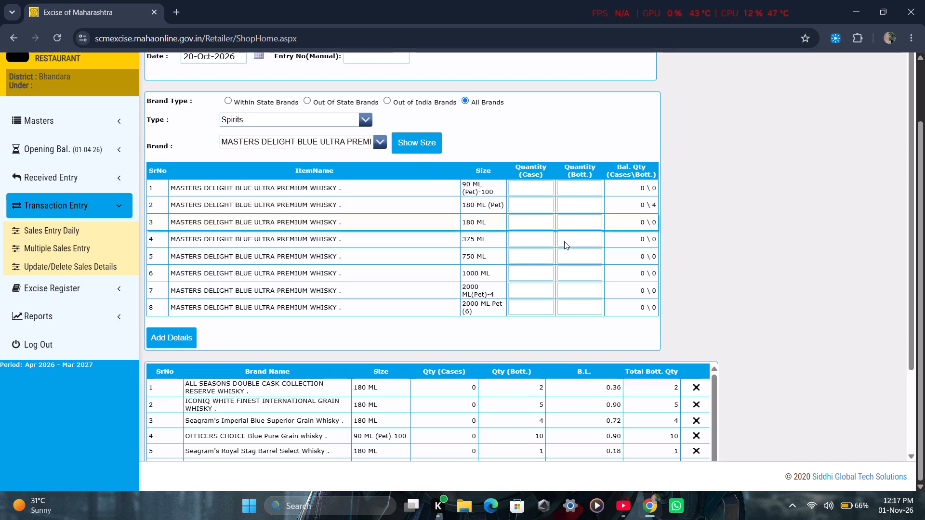
Choose the brand Masters Delight Premium Smooth Whisky and show its sizes.
left_click(380, 144)
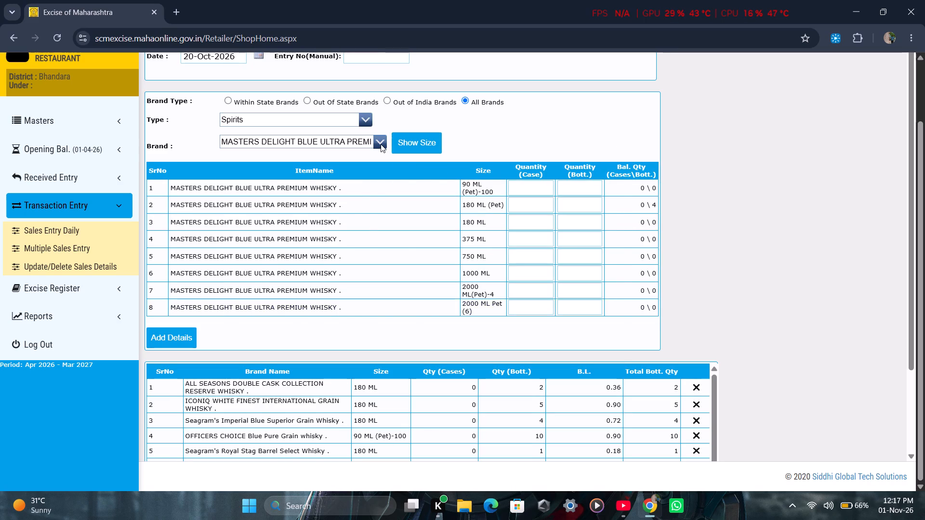
left_click(389, 178)
triple_click(421, 142)
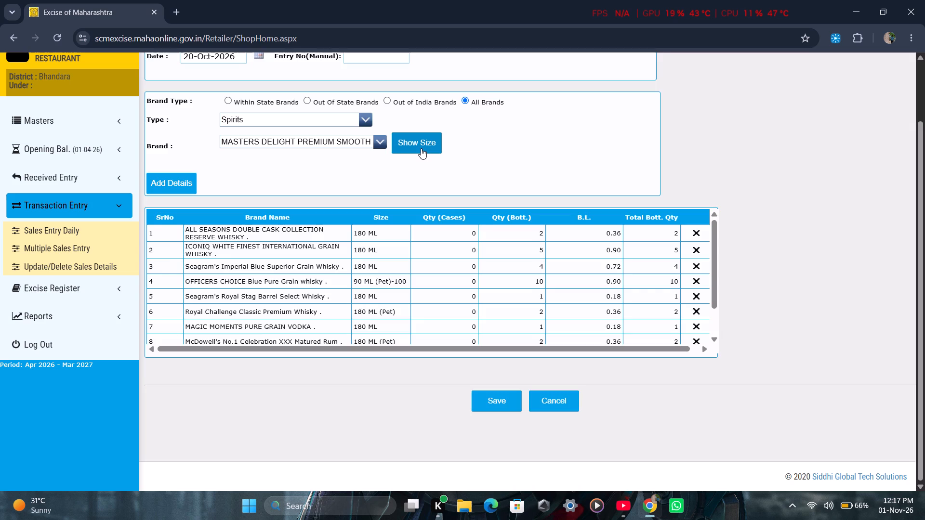
left_click(421, 148)
left_click(422, 143)
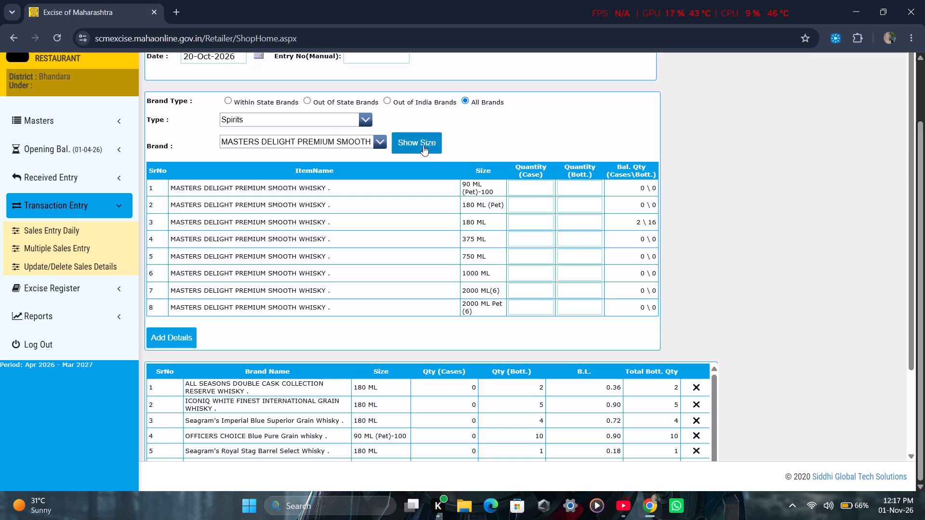
Enter a quantity of 7 bottles for the 180 ML Masters Delight Premium Smooth Whisky.
left_click(585, 225)
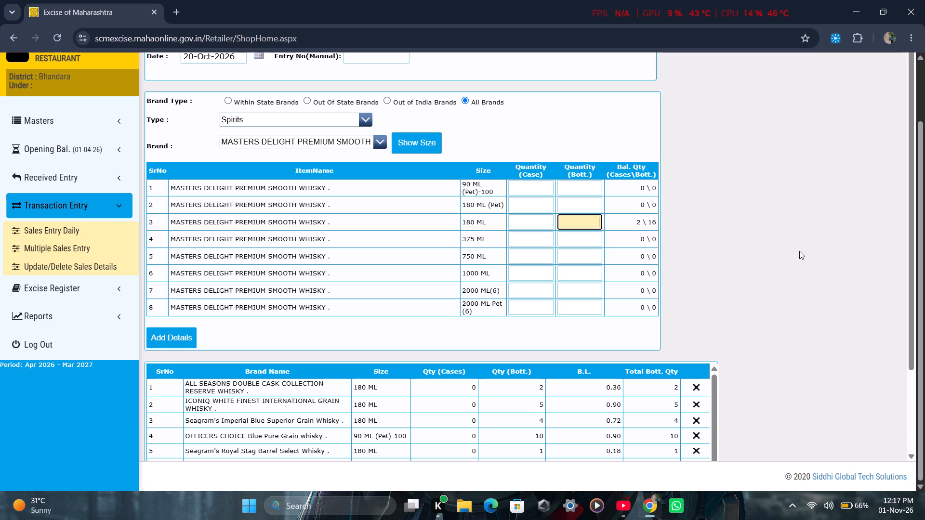
key("7")
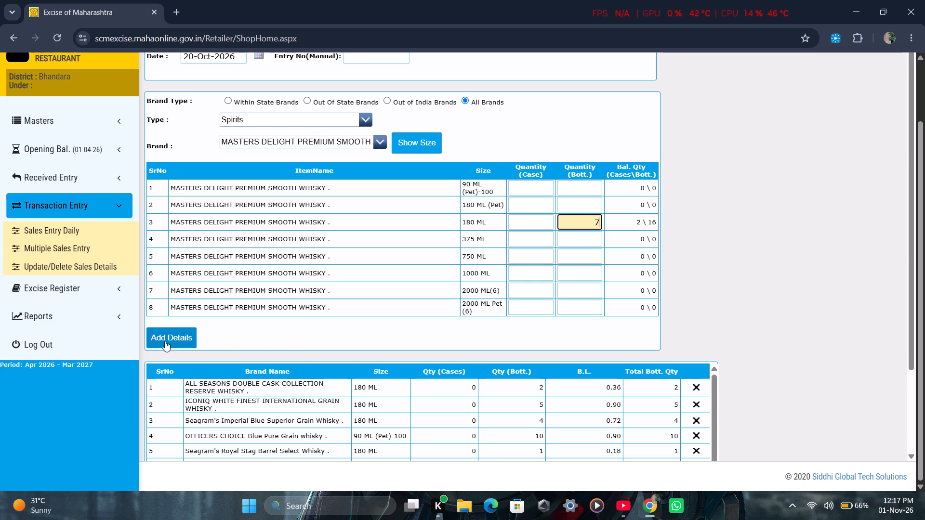
Delete the 180 ML (Pet) Masters Delight Blue Ultra Premium Whisky record from the list of added sales.
scroll(616, 398, "down", 2)
scroll(616, 398, "up", 1)
scroll(616, 400, "down", 4)
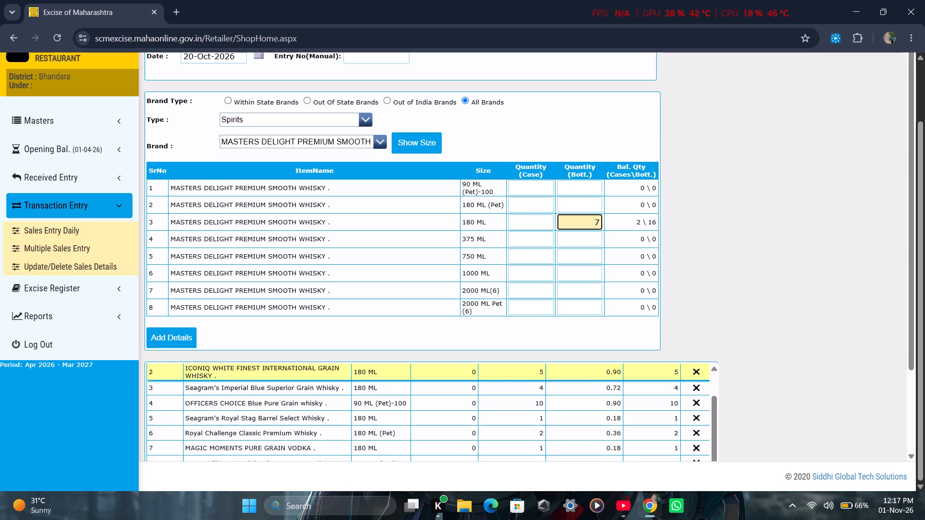
scroll(621, 406, "down", 3)
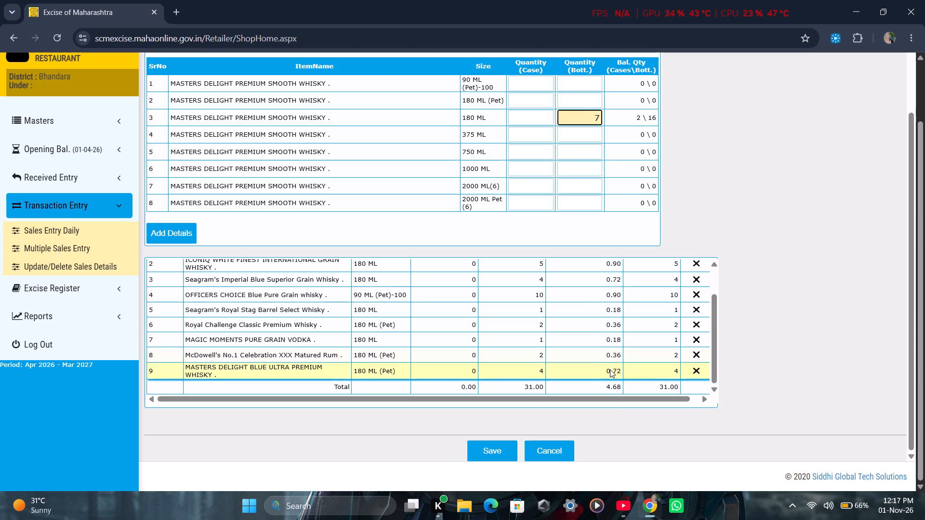
left_click(698, 372)
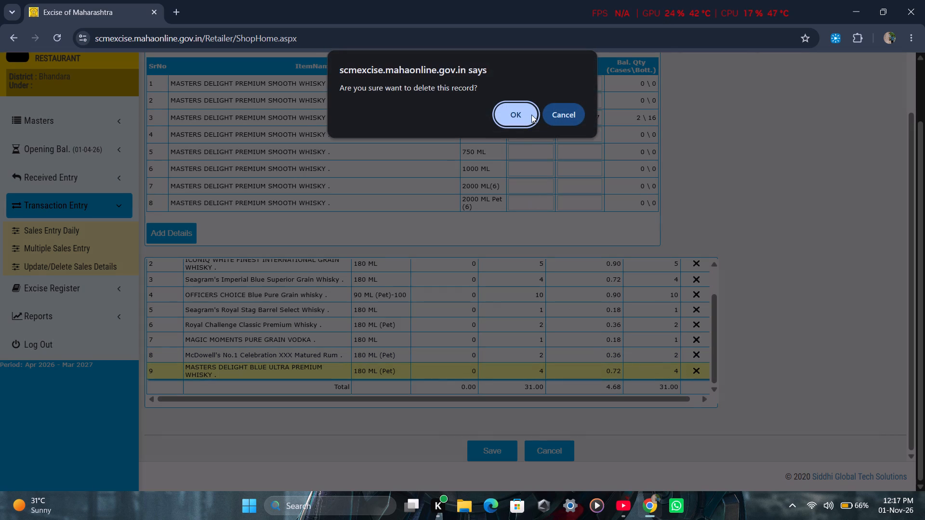
left_click(517, 111)
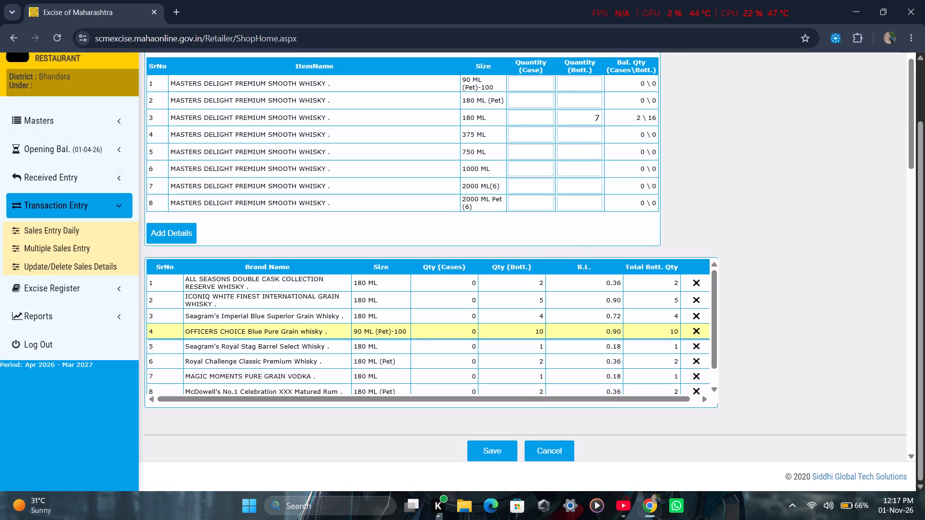
Add the filled-in 180 ML Masters Delight Premium Smooth Whisky quantity to the sales entry and check the list of added items.
scroll(618, 327, "down", 6)
scroll(623, 340, "up", 4)
scroll(623, 340, "down", 1)
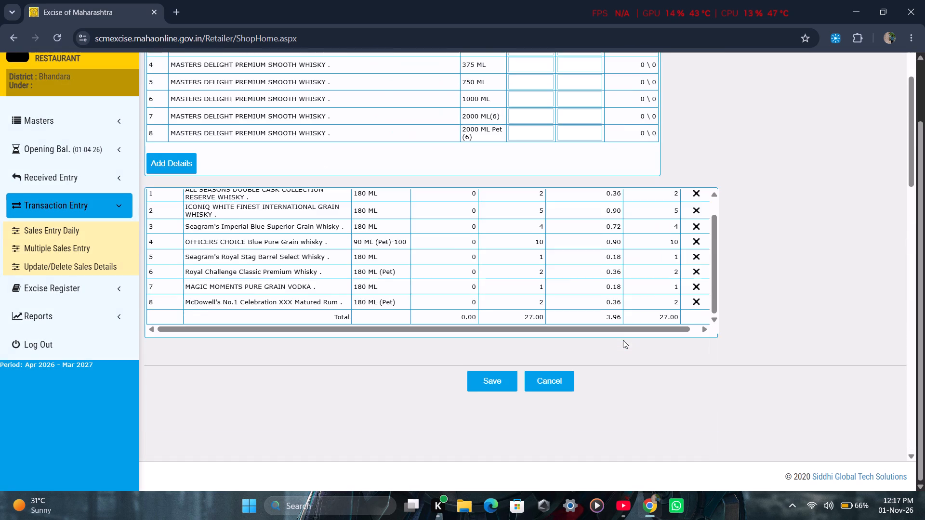
scroll(612, 324, "down", 1)
scroll(612, 324, "up", 2)
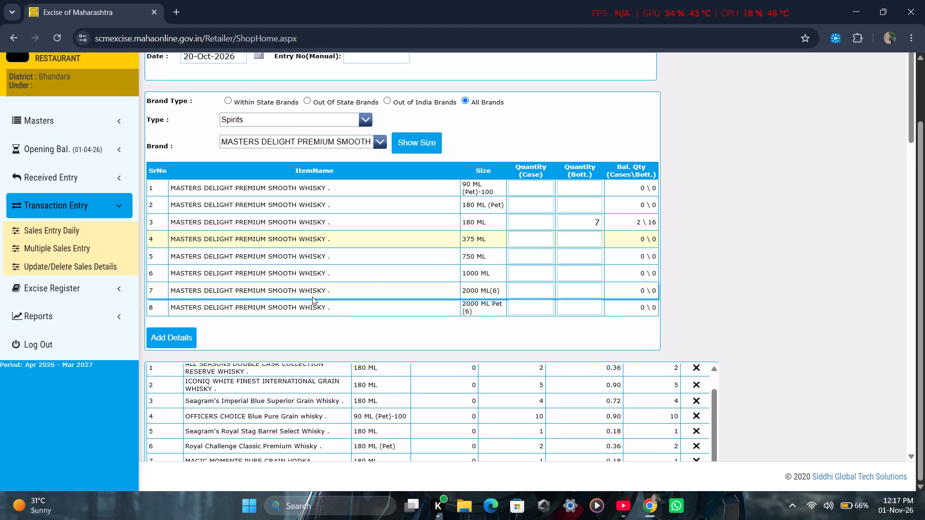
left_click(162, 341)
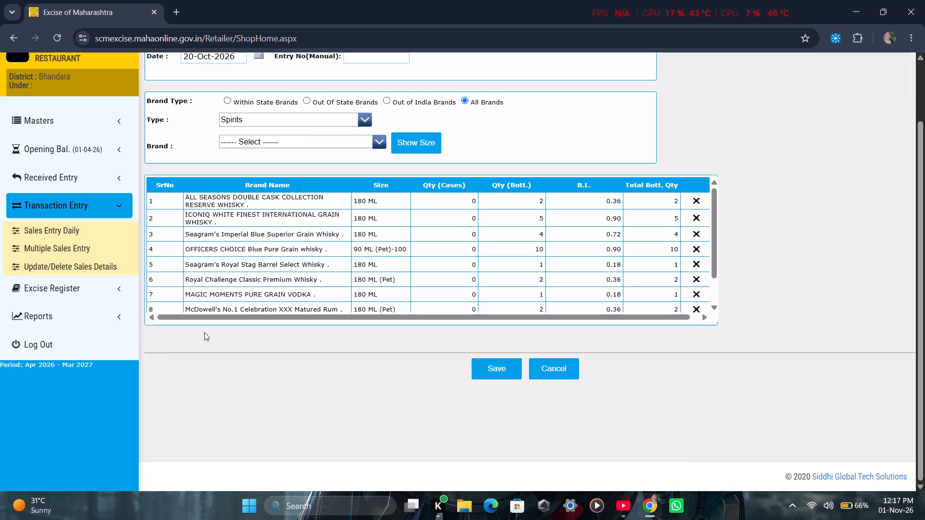
scroll(549, 281, "down", 3)
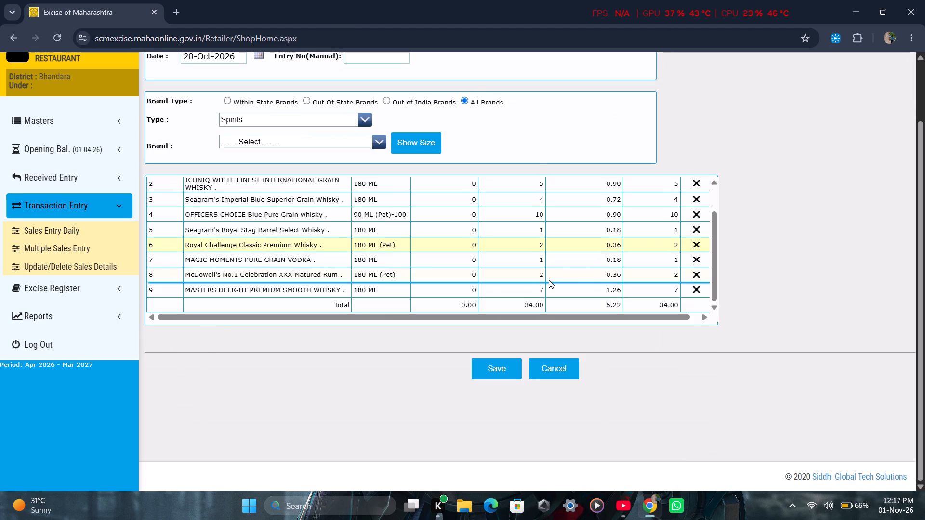
scroll(549, 280, "down", 2)
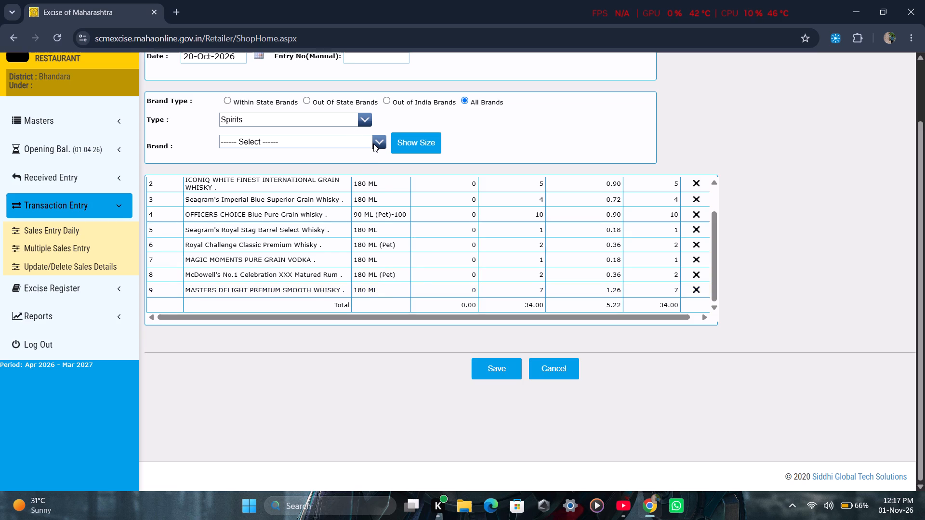
Choose the brand Mumbai Malt Whisky and show its sizes.
left_click(373, 143)
scroll(379, 150, "down", 20)
scroll(379, 150, "down", 3)
scroll(404, 244, "up", 1)
scroll(421, 299, "down", 13)
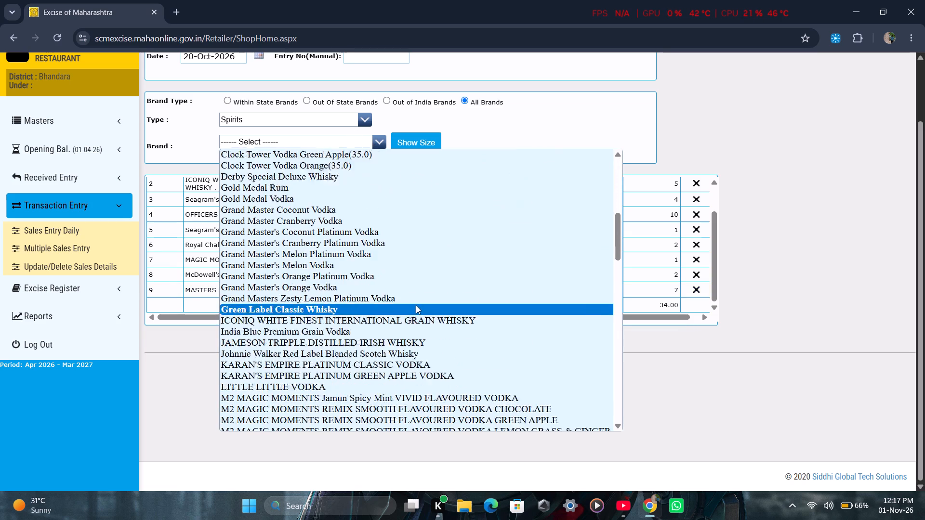
scroll(416, 305, "down", 3)
scroll(418, 301, "up", 1)
scroll(401, 307, "down", 8)
scroll(400, 303, "down", 19)
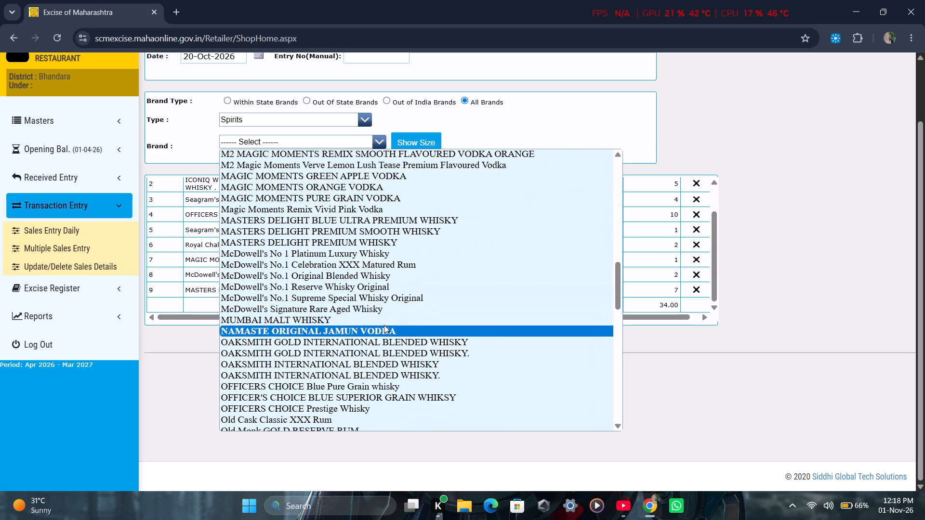
left_click(384, 319)
left_click(415, 145)
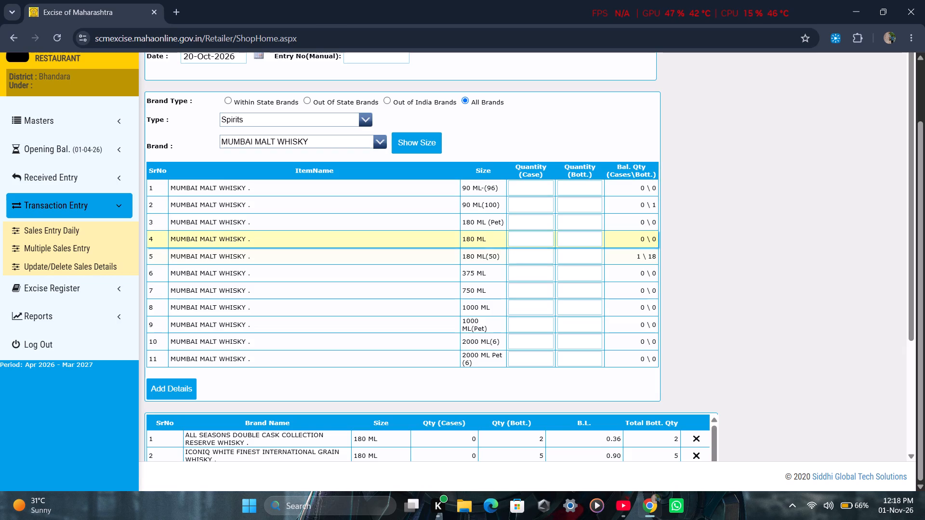
Add 3 bottles of the 180 ML(50) Mumbai Malt Whisky to the sales entry.
left_click(581, 249)
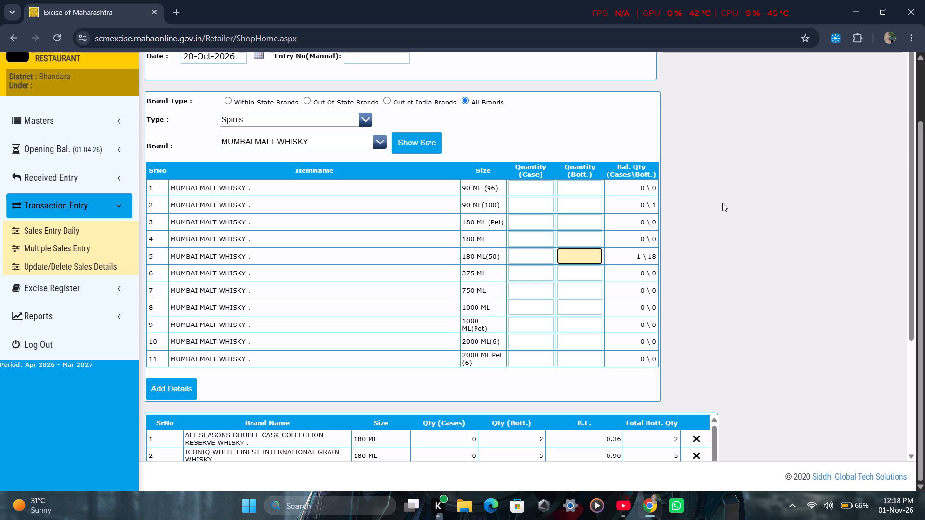
key("3")
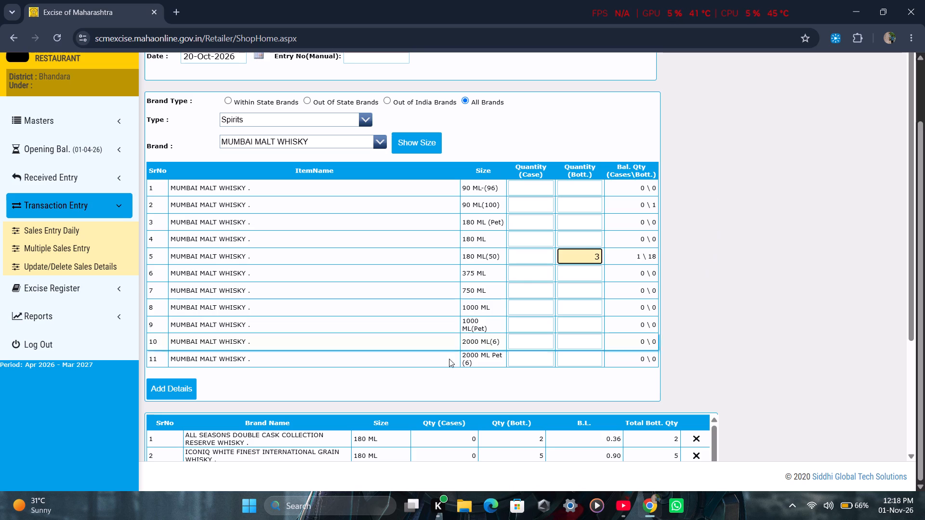
left_click(191, 390)
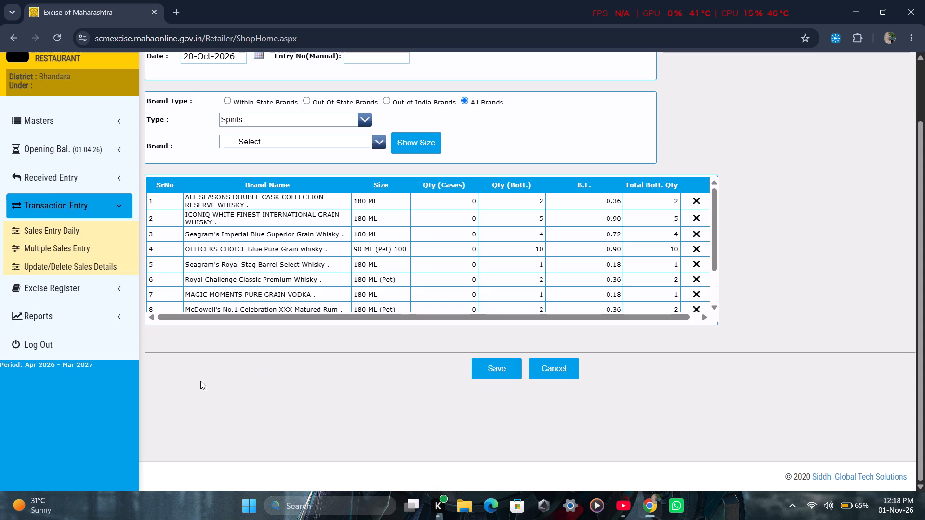
Choose the brand Old Royal Scot Reserve Whisky and show its sizes.
left_click(382, 143)
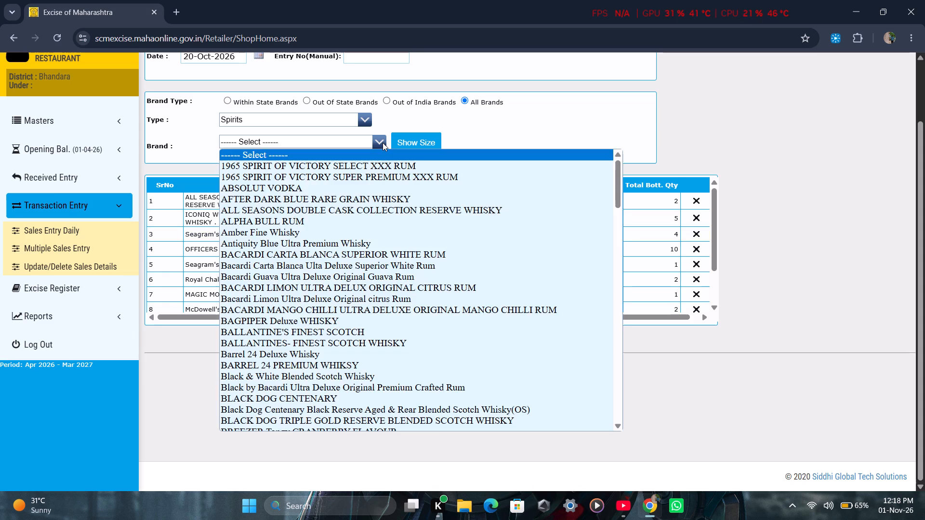
scroll(387, 181, "down", 19)
scroll(379, 184, "up", 1)
scroll(379, 196, "down", 16)
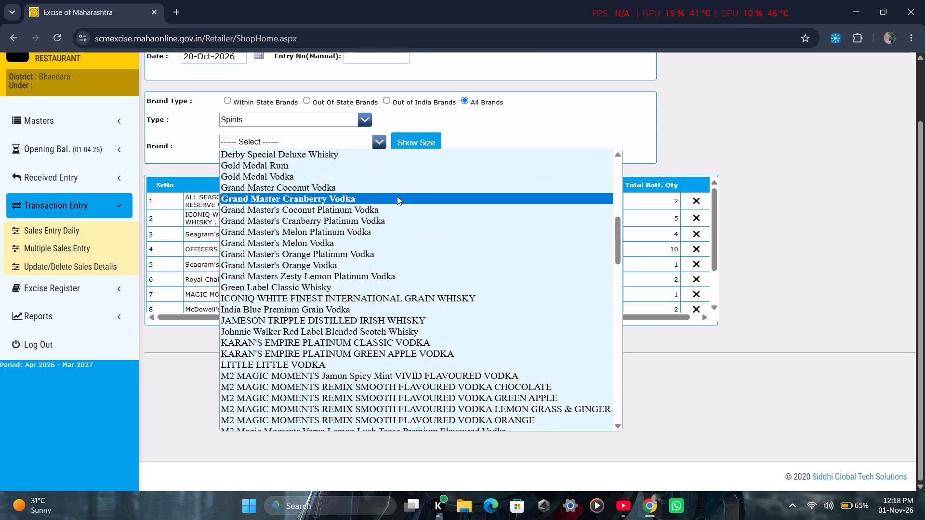
scroll(397, 196, "down", 14)
scroll(385, 210, "down", 18)
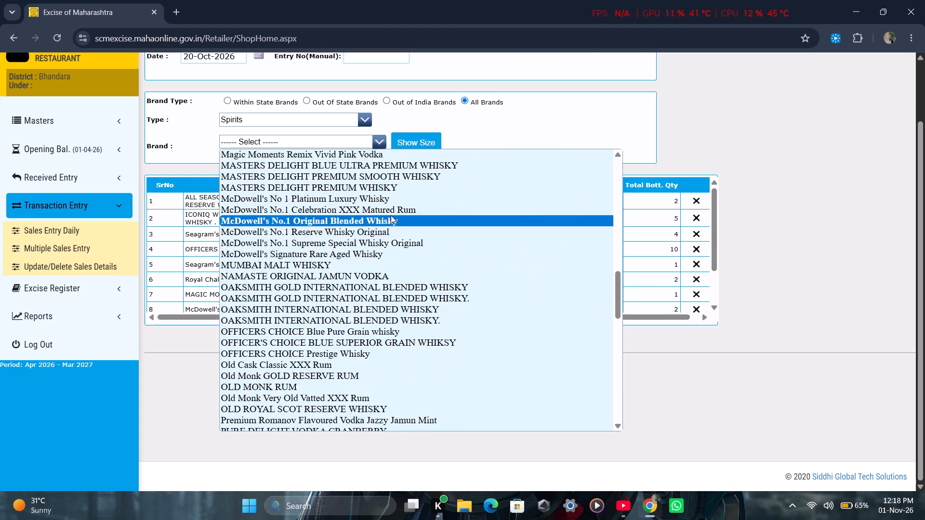
scroll(393, 345, "down", 4)
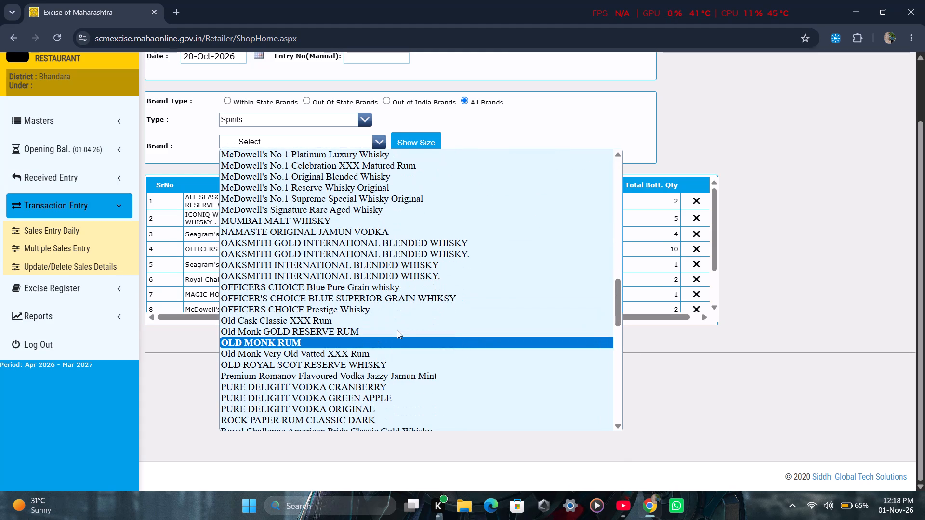
left_click(398, 325)
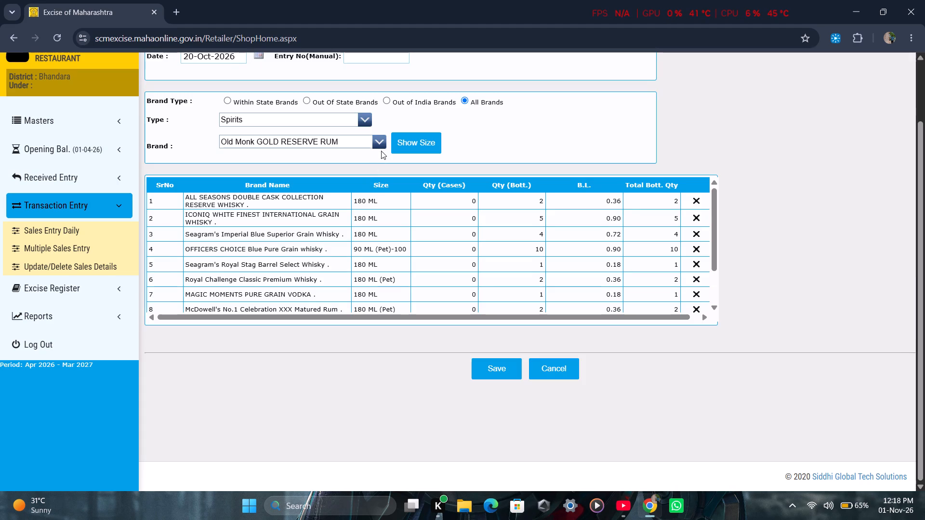
left_click(382, 146)
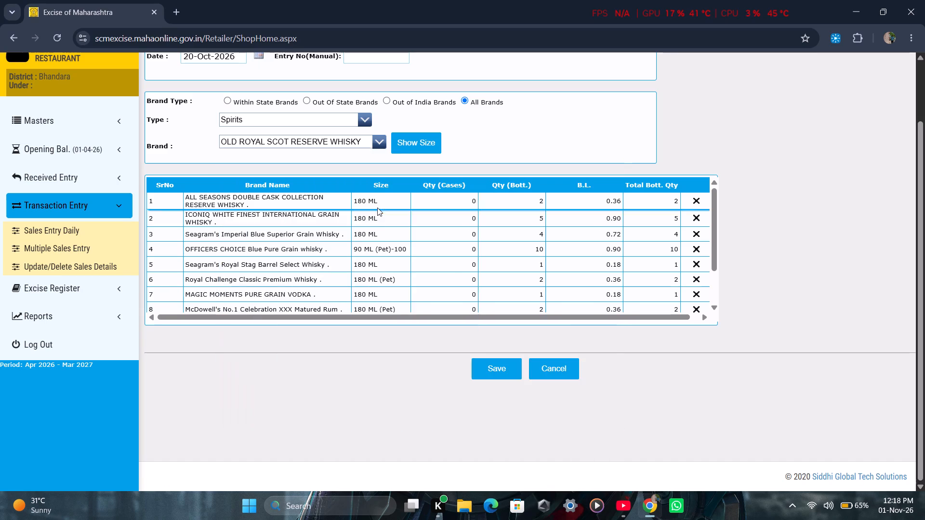
left_click(377, 208)
left_click(410, 148)
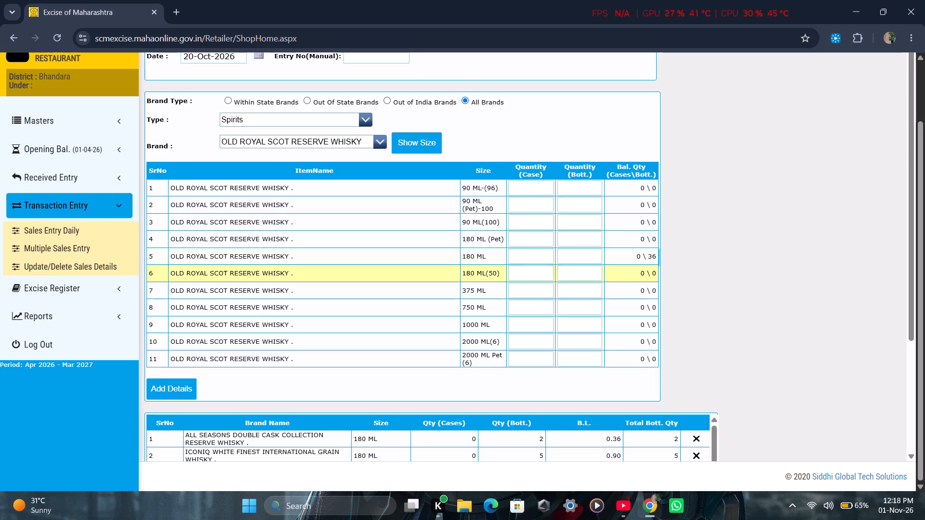
Add 4 bottles of the 180 ML Old Royal Scot Reserve Whisky to the sales entry.
left_click(581, 259)
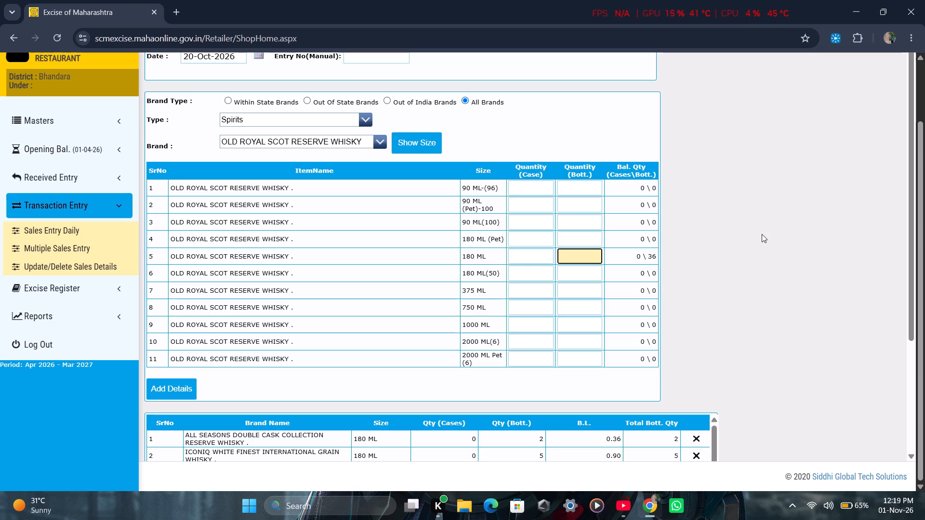
key("4")
left_click(182, 387)
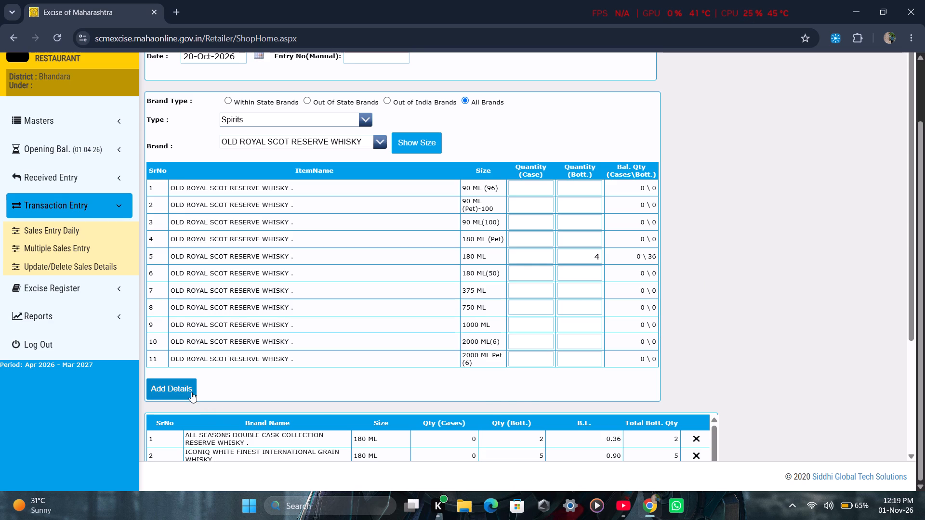
Choose the brand Sahyadri Gold Premium Whisky and show its sizes.
left_click(383, 143)
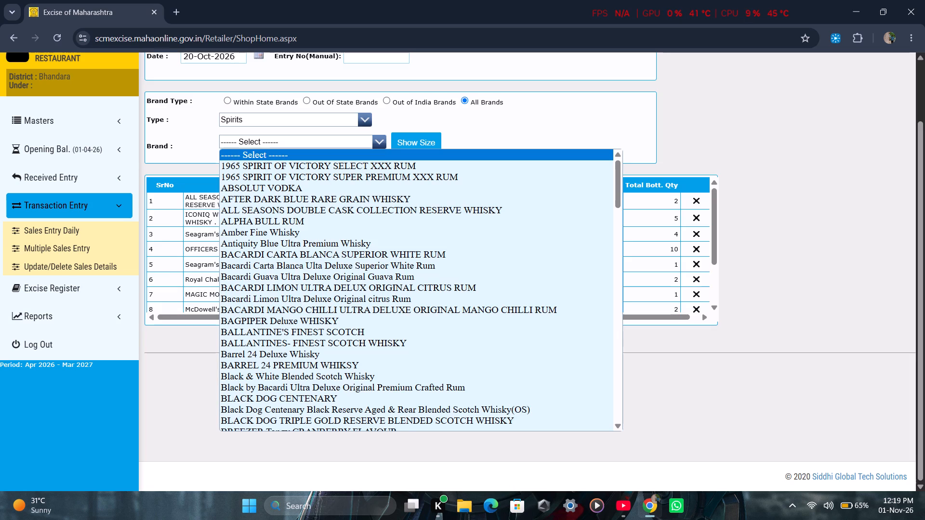
scroll(368, 238, "down", 10)
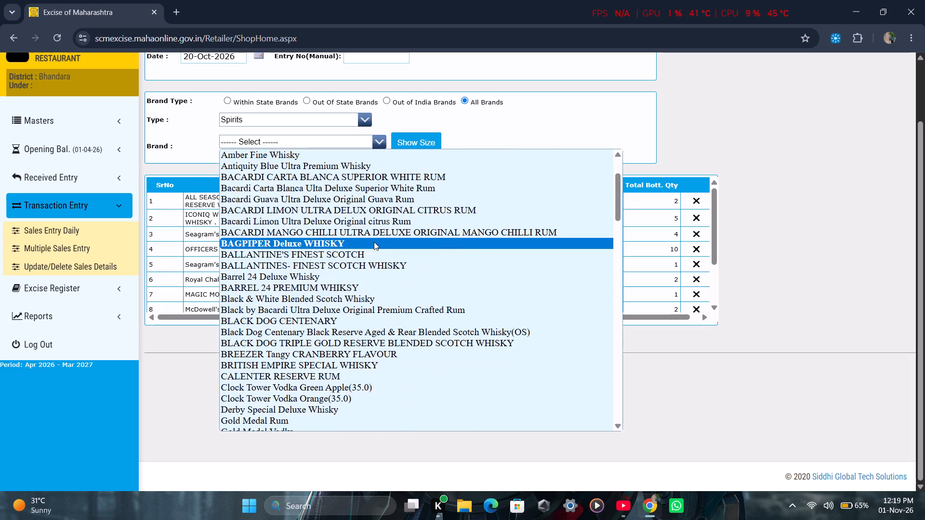
scroll(374, 242, "down", 6)
scroll(378, 252, "down", 20)
scroll(378, 252, "down", 10)
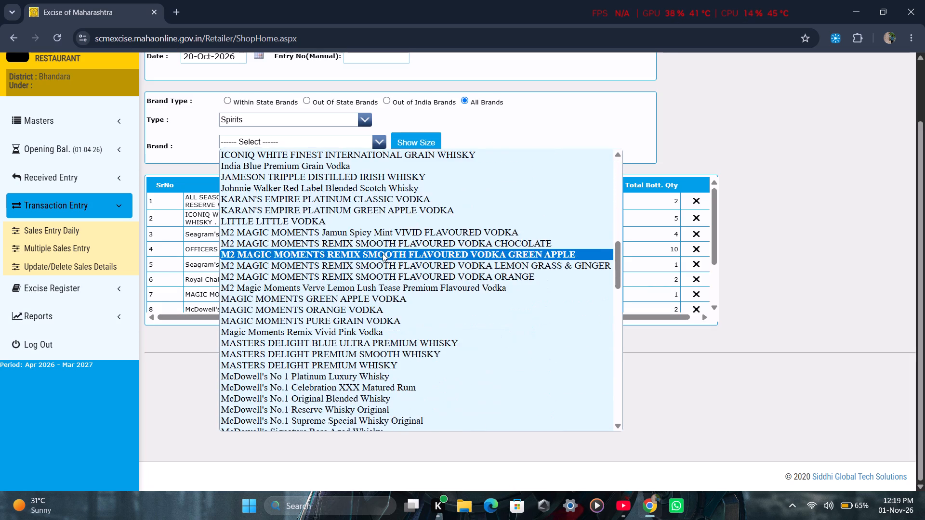
scroll(383, 253, "down", 7)
scroll(383, 252, "up", 1)
scroll(383, 253, "down", 9)
scroll(384, 248, "down", 16)
scroll(384, 248, "up", 1)
scroll(384, 248, "down", 6)
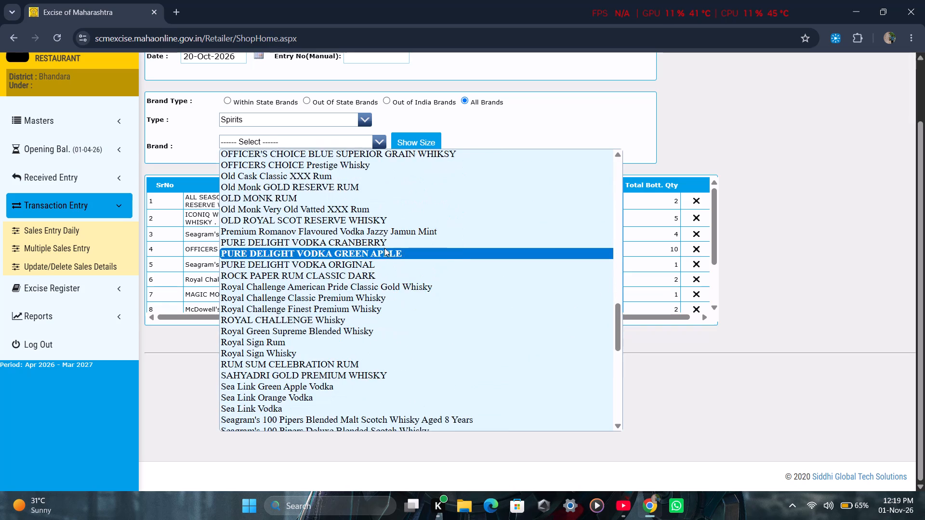
scroll(384, 248, "down", 20)
scroll(392, 236, "down", 17)
scroll(392, 236, "up", 1)
scroll(392, 236, "down", 8)
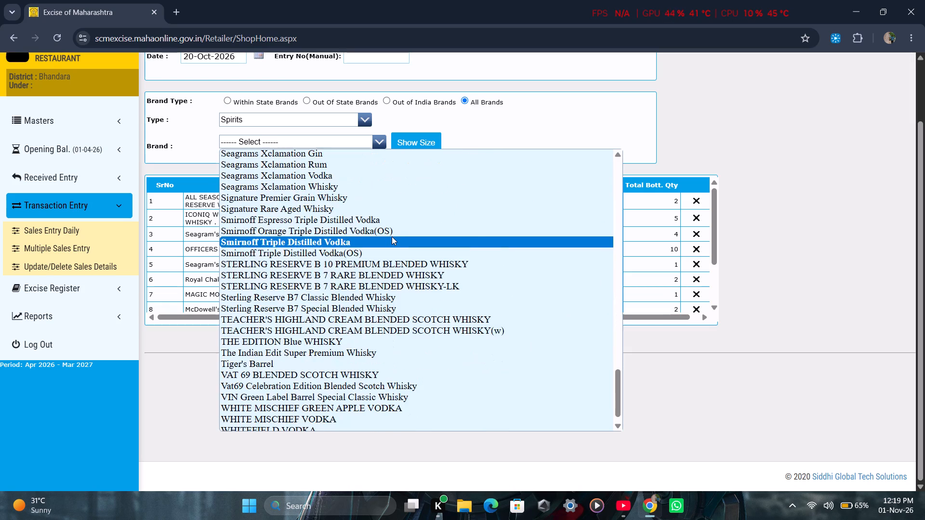
scroll(392, 236, "up", 6)
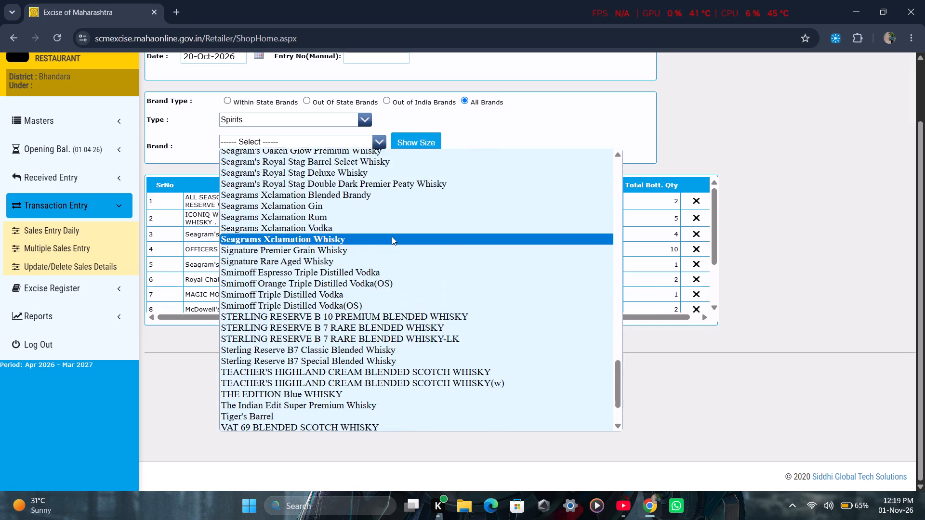
scroll(392, 236, "up", 12)
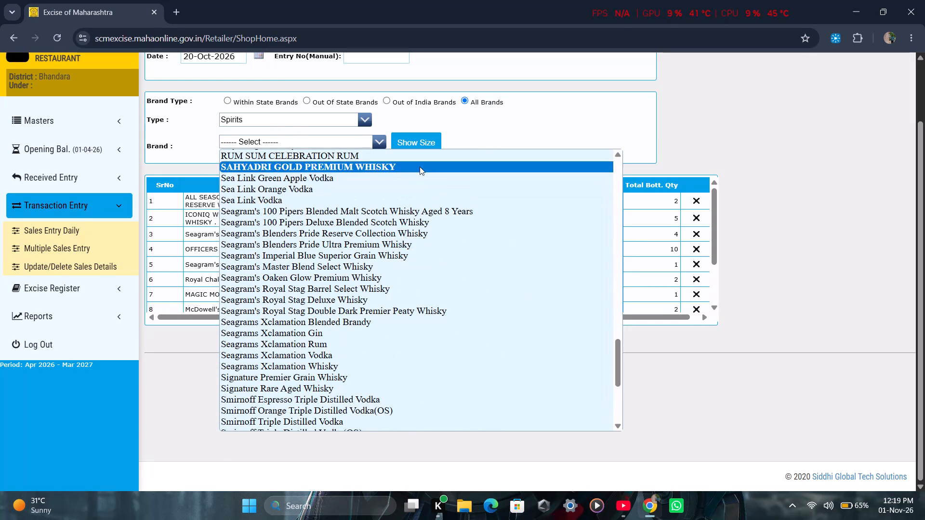
left_click(420, 167)
left_click(429, 149)
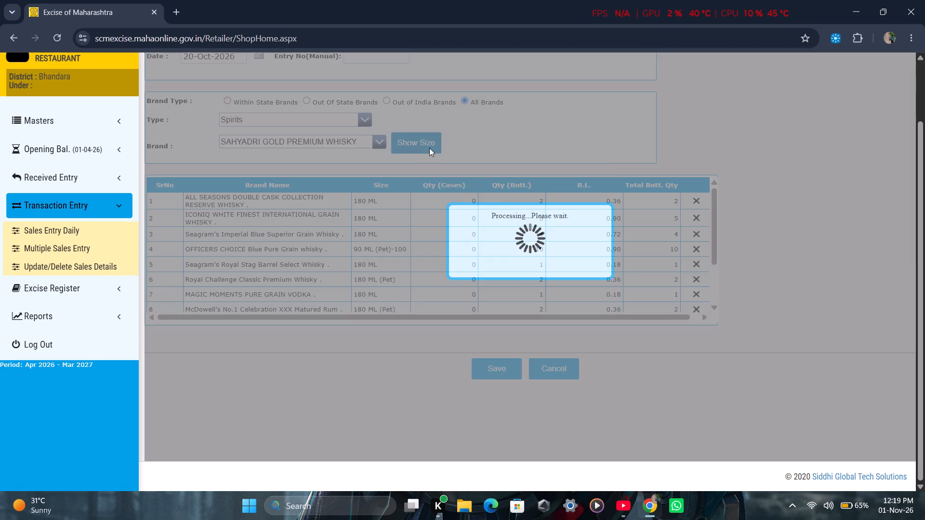
Add 30 bottles of the 180 ML Sahyadri Gold Premium Whisky to the sales entry.
left_click(597, 217)
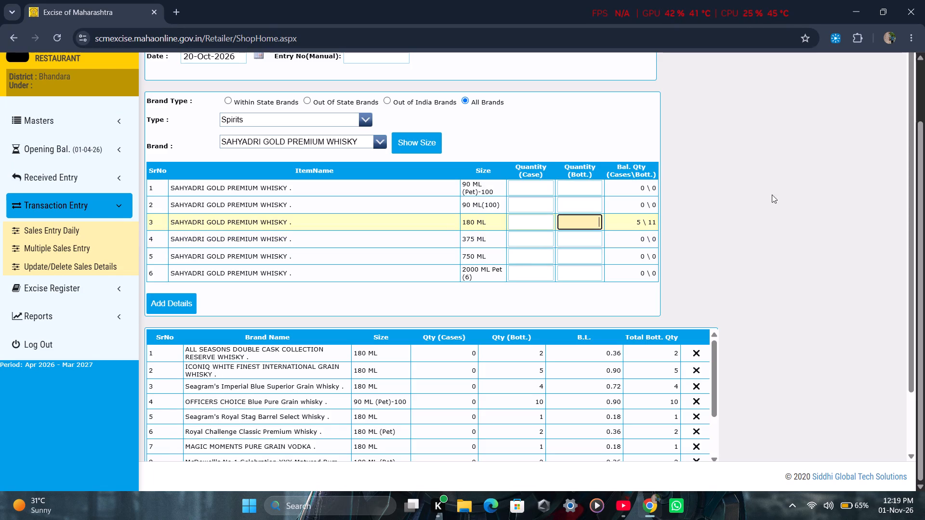
type("30")
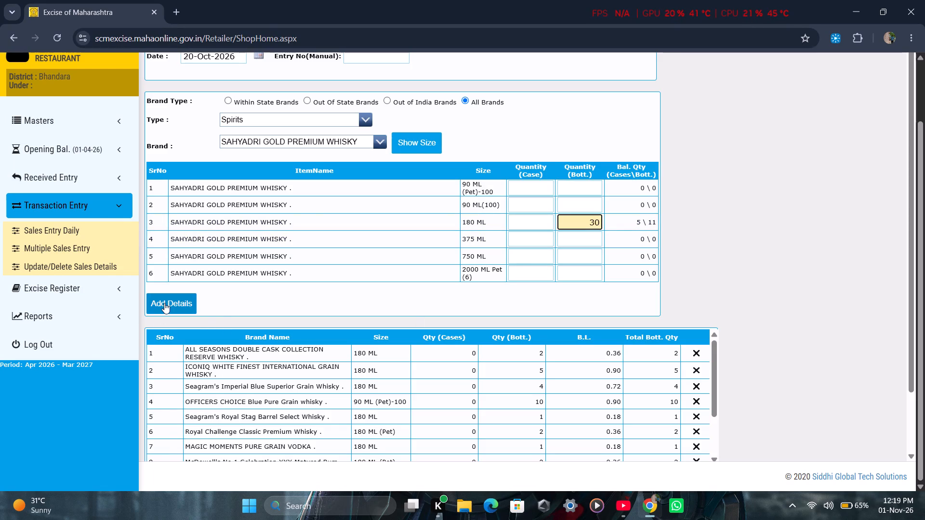
left_click(164, 302)
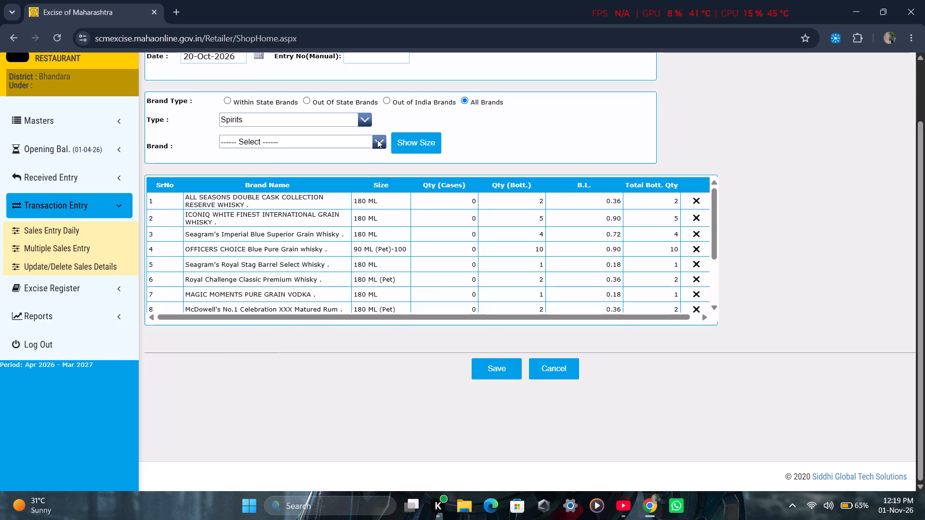
Choose the brand Tiger's Barrel and show its sizes.
left_click(377, 140)
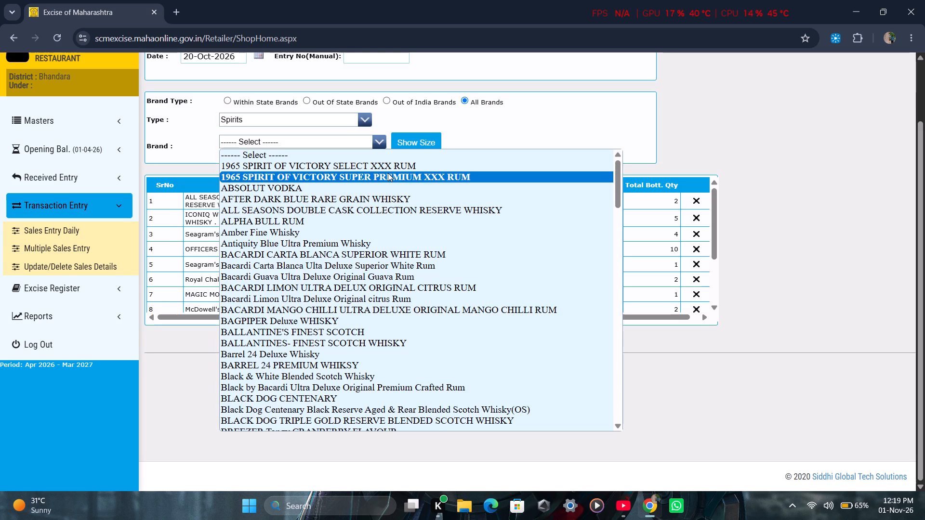
scroll(380, 252, "down", 9)
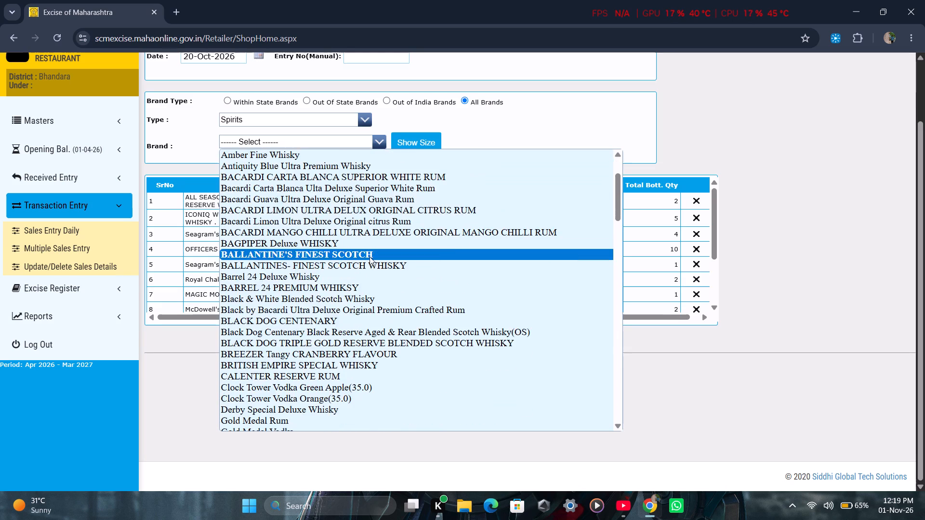
scroll(358, 260, "down", 13)
scroll(357, 270, "down", 15)
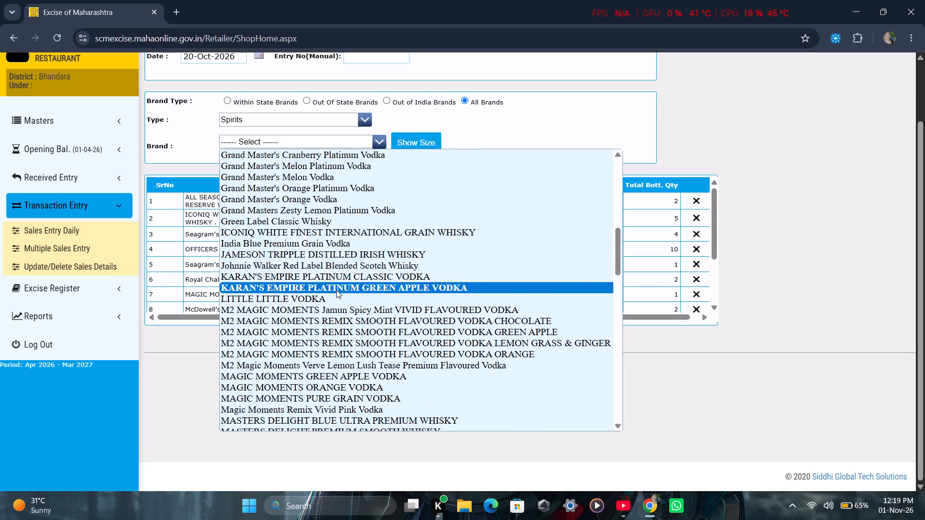
scroll(336, 290, "down", 8)
scroll(336, 290, "down", 20)
scroll(336, 290, "down", 15)
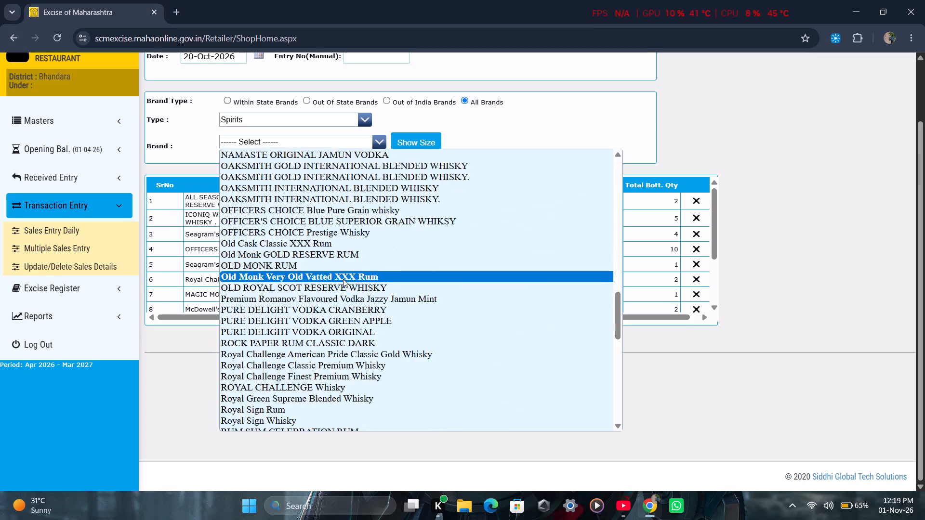
scroll(343, 279, "down", 9)
scroll(346, 264, "down", 20)
scroll(346, 264, "down", 9)
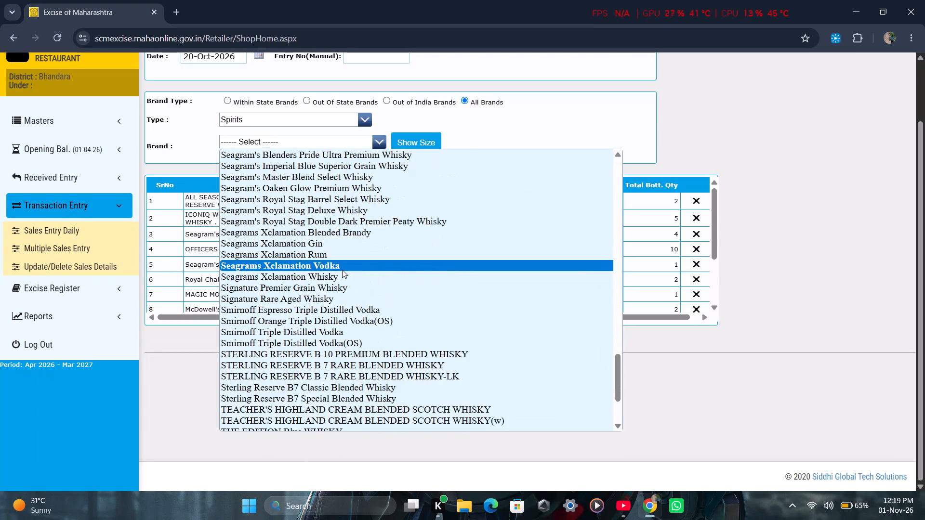
scroll(342, 270, "down", 15)
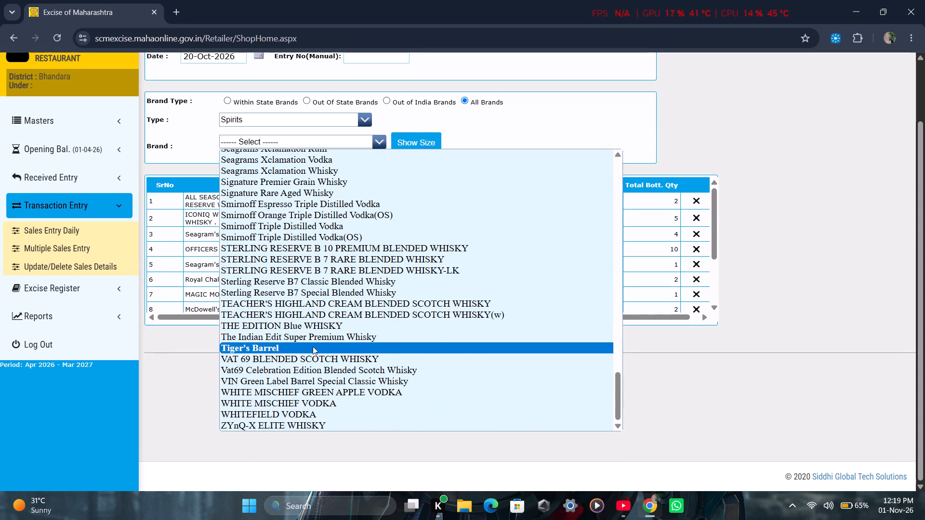
left_click(265, 343)
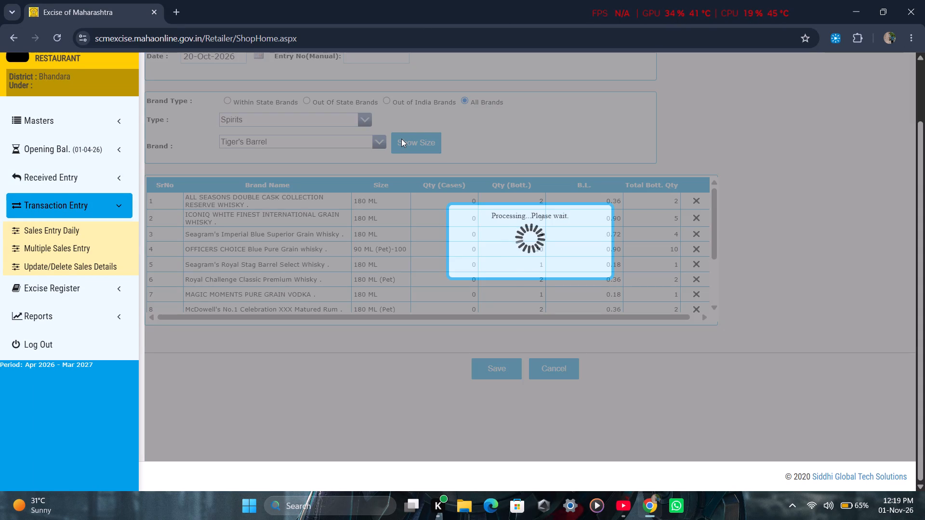
left_click(403, 139)
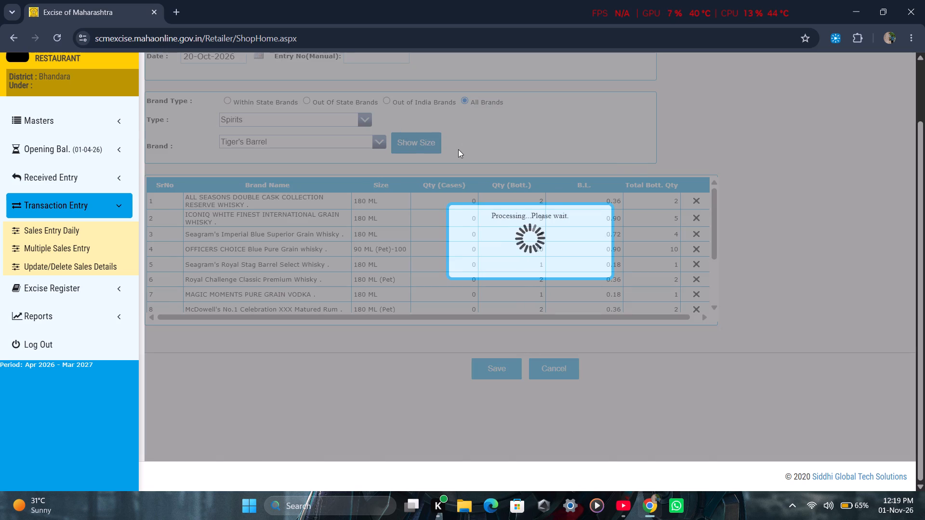
Add 9 bottles of 180 ML and 5 bottles of 90 ML (Pet)-100 Tiger's Barrel to the sales entry and check the added items.
key("9")
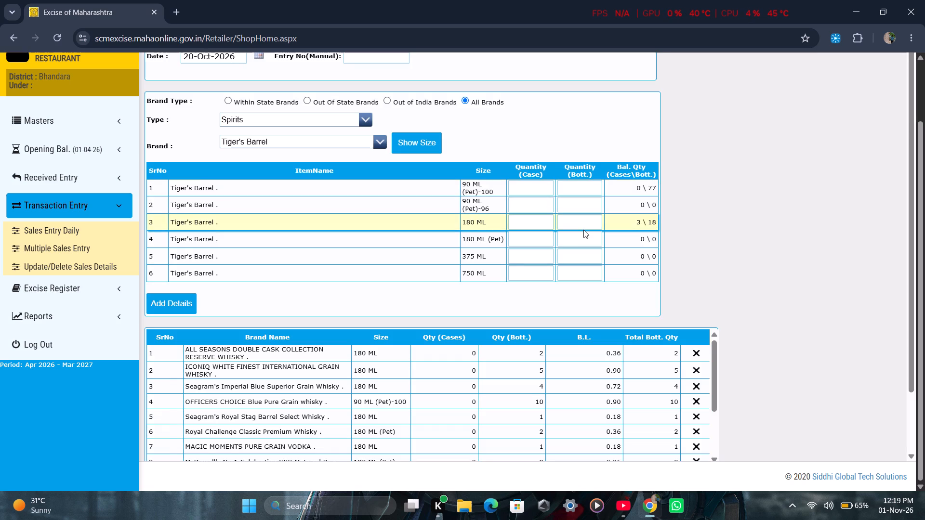
left_click(598, 223)
key("9")
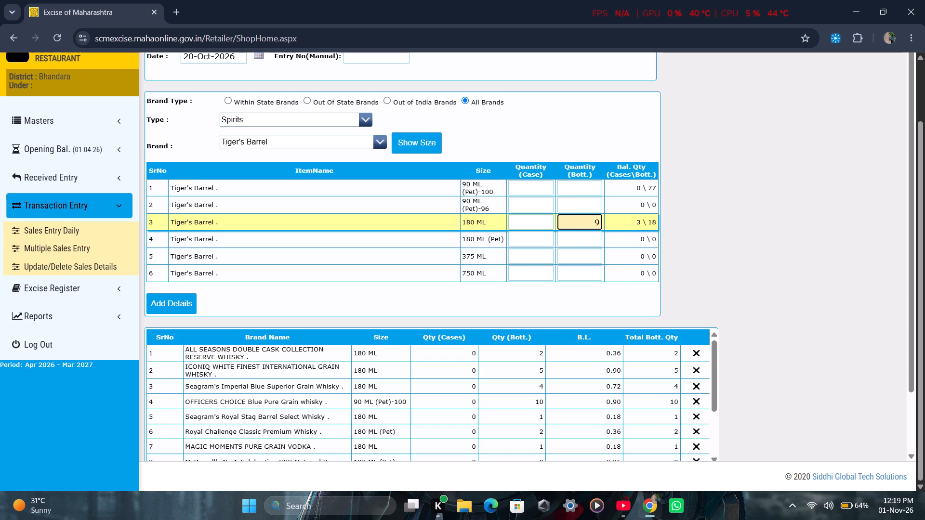
left_click(574, 189)
key("5")
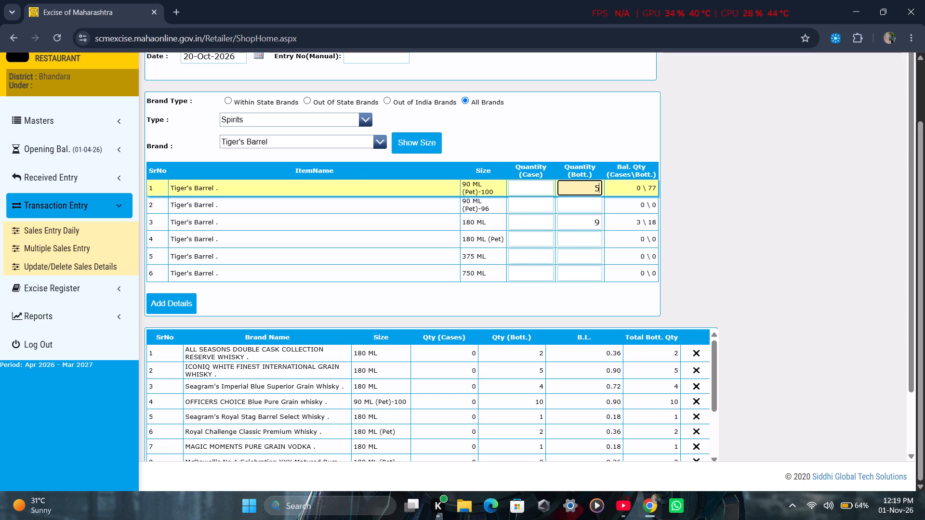
left_click(184, 311)
scroll(543, 287, "down", 3)
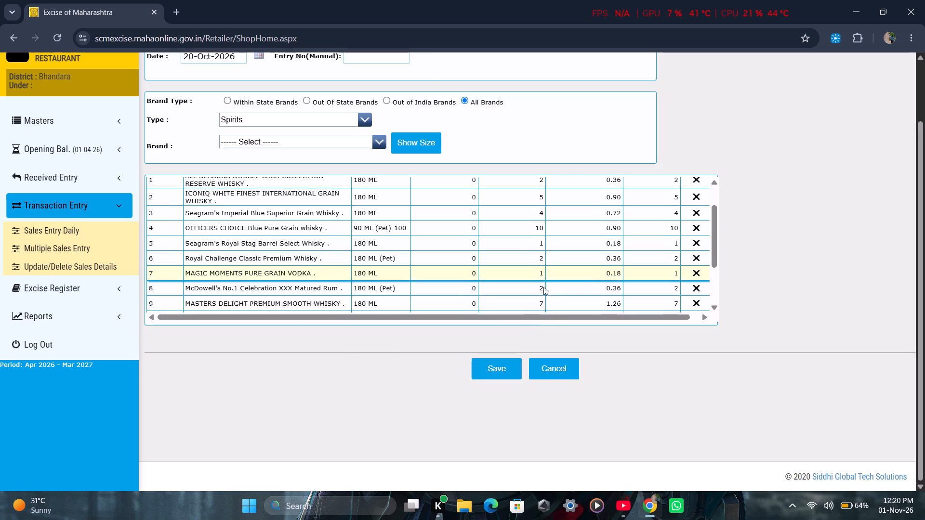
scroll(543, 285, "down", 6)
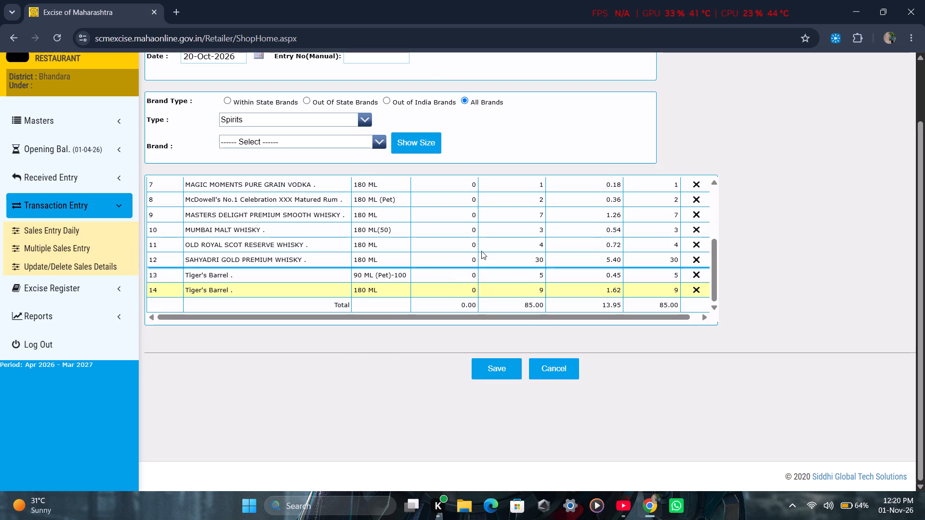
Choose the brand Gold Medal Vodka and show its sizes.
left_click(375, 144)
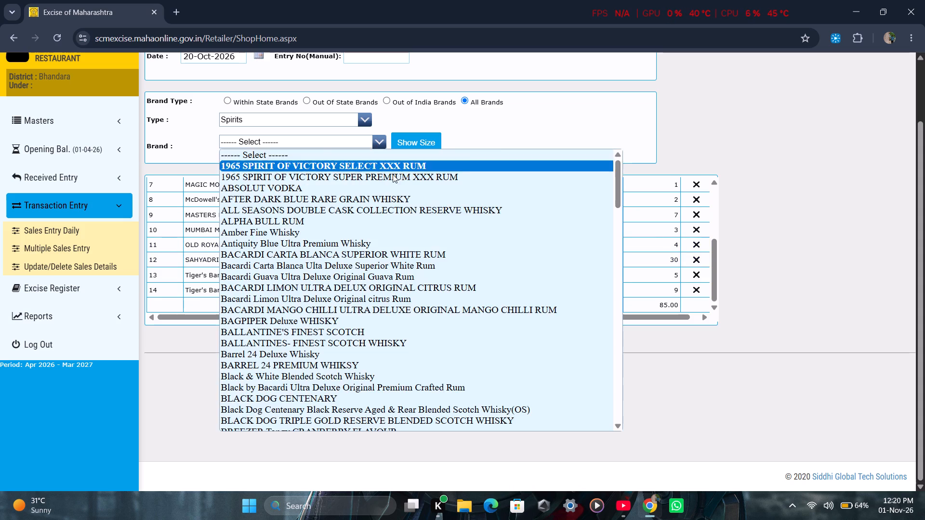
scroll(395, 185, "down", 20)
scroll(395, 185, "down", 6)
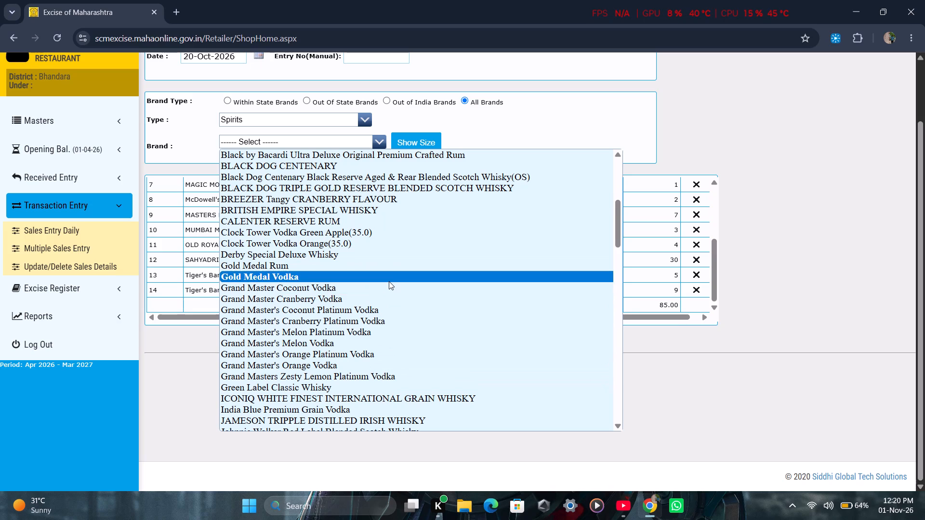
left_click(389, 281)
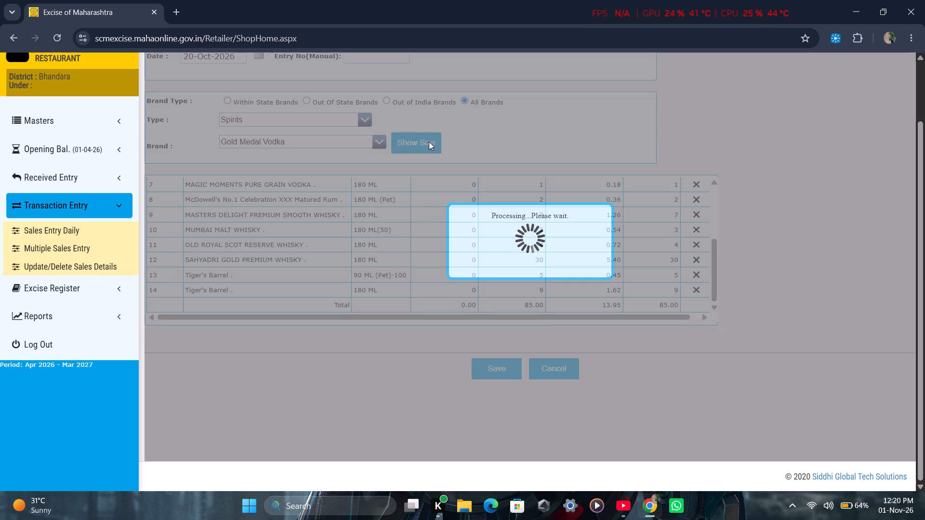
left_click(429, 142)
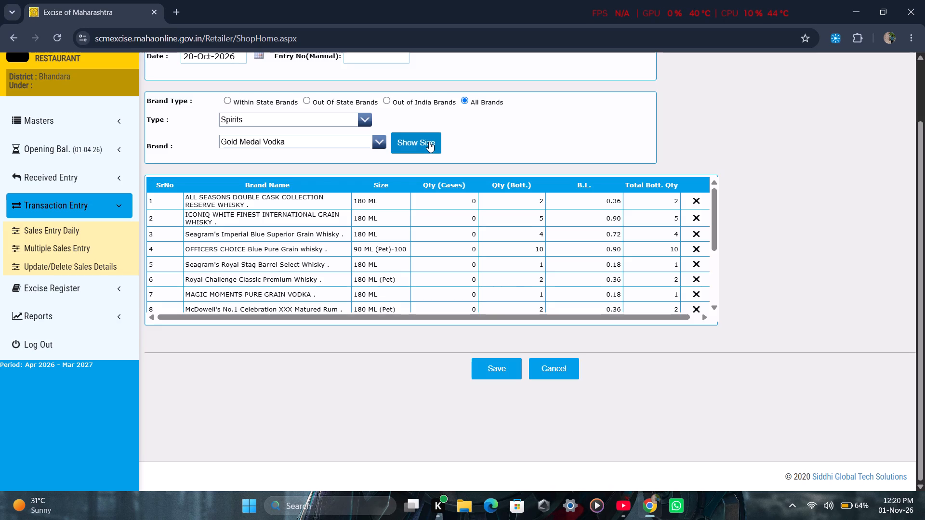
Add 3 bottles of the 90 ML (Pet)-96 Gold Medal Vodka to the sales entry.
left_click(594, 211)
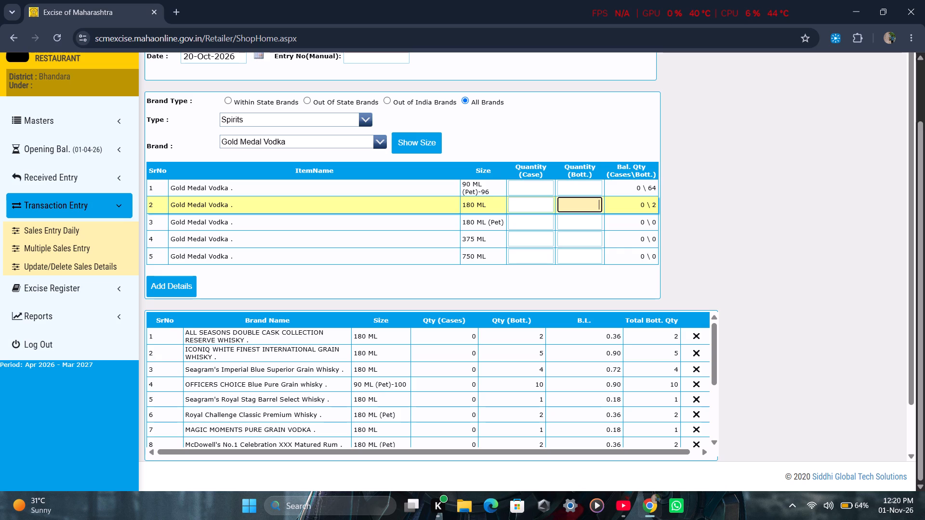
left_click(592, 188)
key("3")
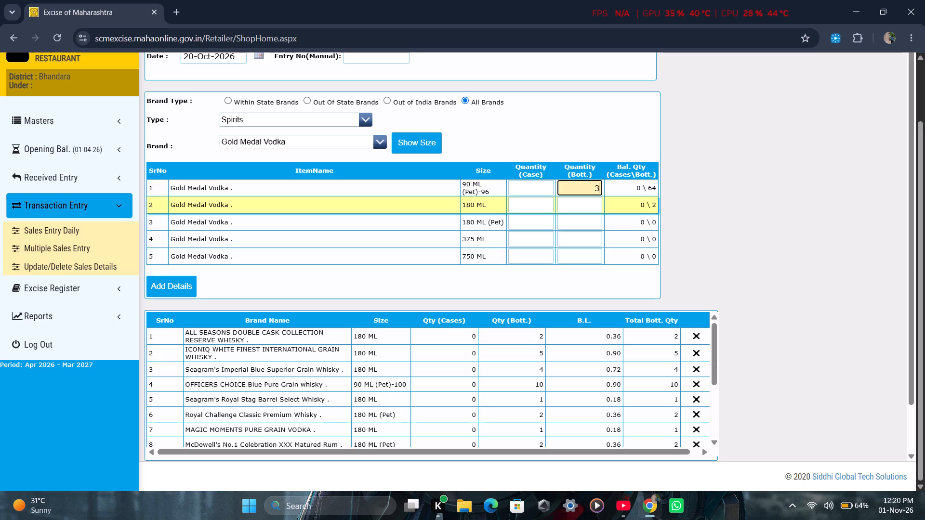
left_click(180, 289)
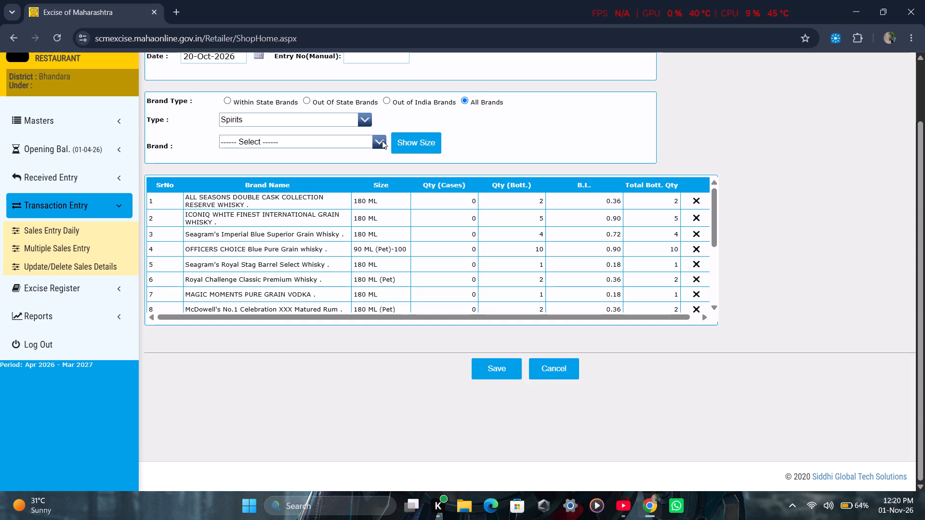
Choose the brand PURE DELIGHT VODKA ORIGINAL and show its sizes.
left_click(382, 141)
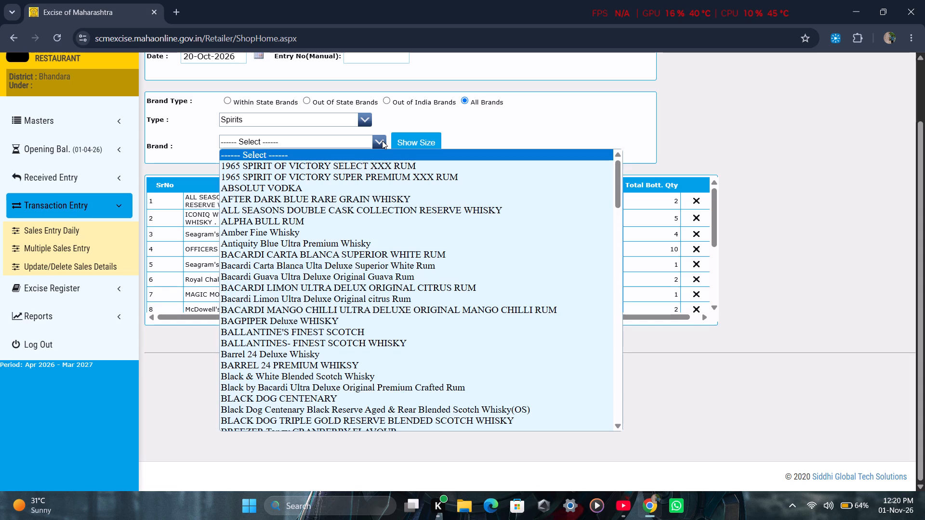
scroll(352, 218, "down", 20)
scroll(352, 218, "down", 7)
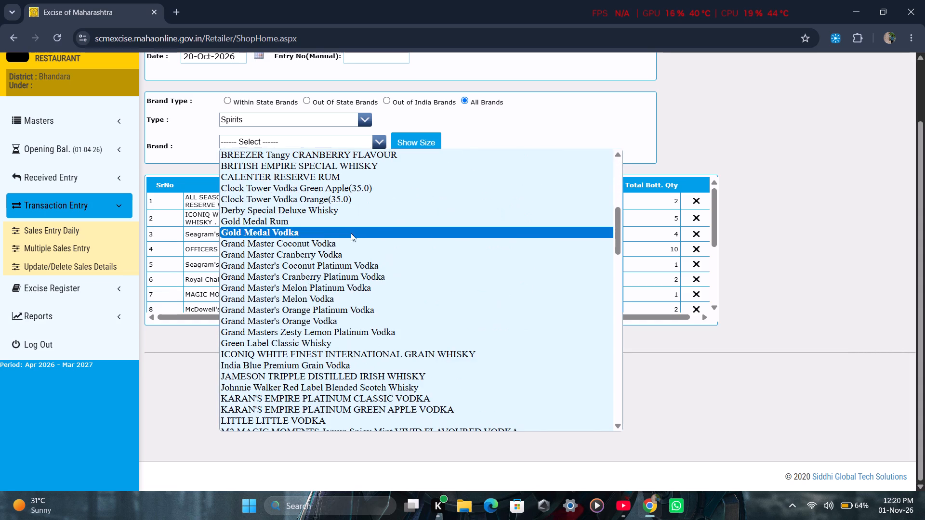
scroll(351, 233, "down", 20)
scroll(351, 233, "down", 8)
scroll(344, 238, "down", 16)
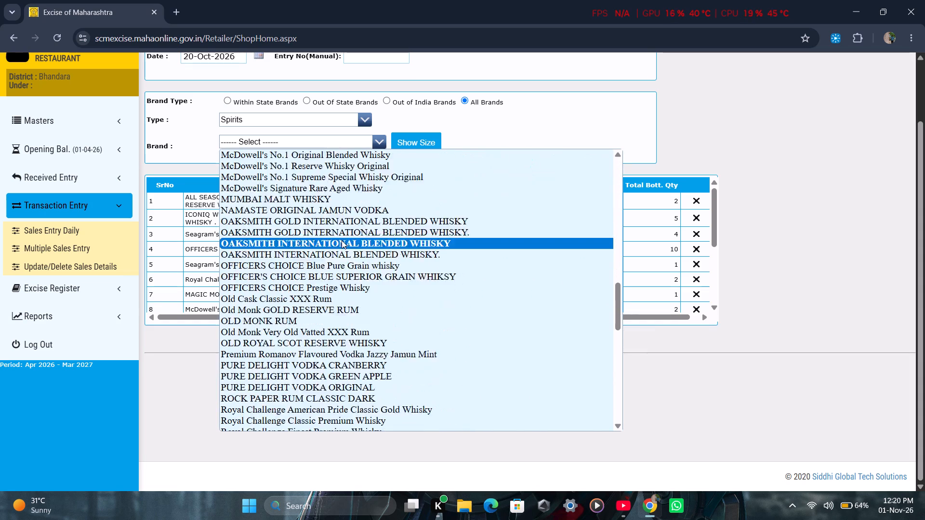
scroll(342, 240, "down", 10)
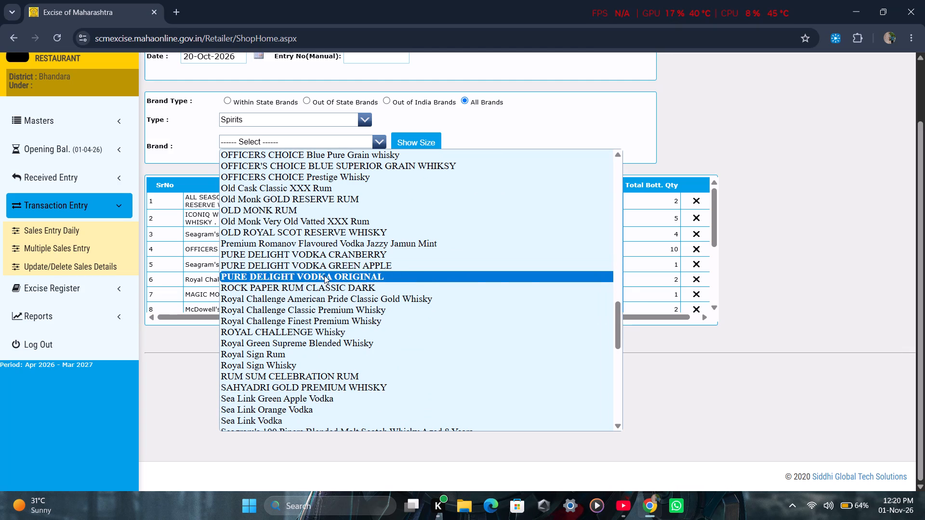
left_click(324, 275)
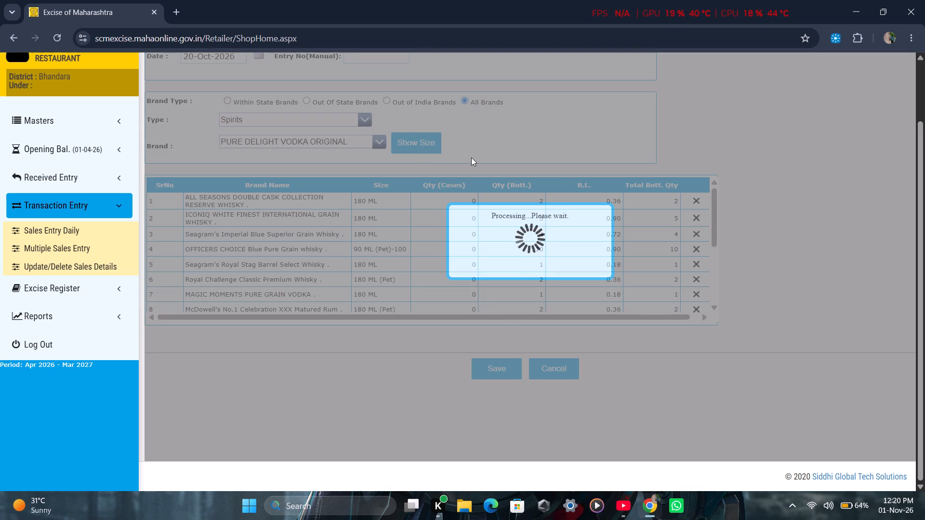
left_click(426, 143)
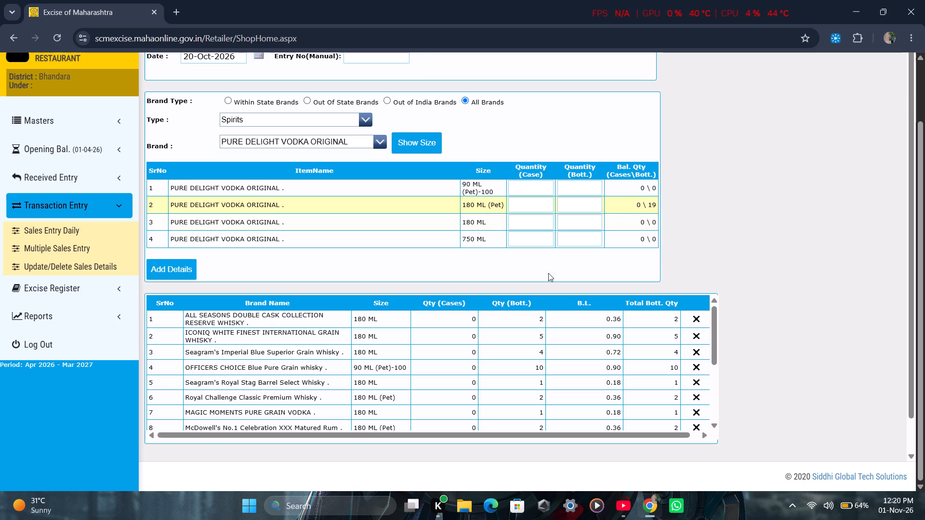
Add 8 bottles of the 180 ML (Pet) PURE DELIGHT VODKA ORIGINAL to the sales entry.
left_click(579, 211)
key("8")
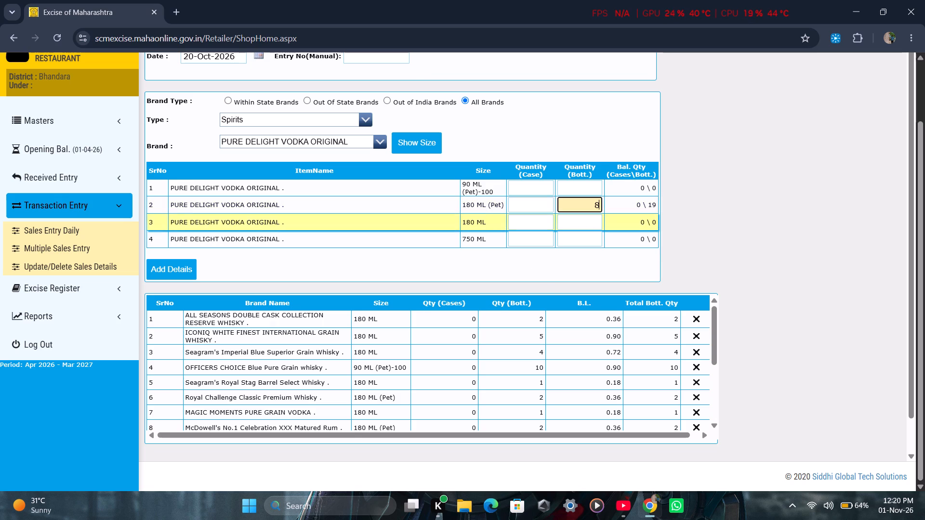
left_click(165, 265)
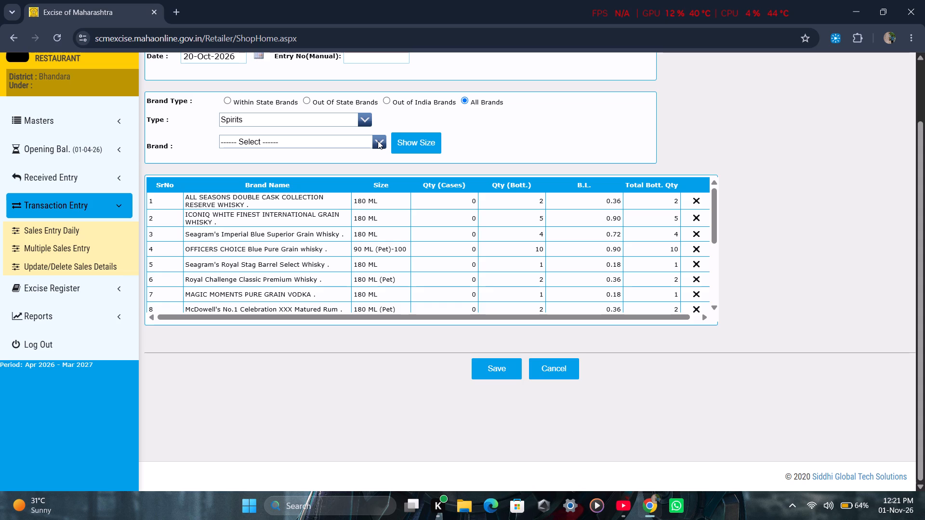
Choose the brand RUM SUM CELEBRATION RUM and show its sizes.
left_click(378, 141)
scroll(381, 168, "down", 8)
scroll(377, 171, "up", 2)
scroll(371, 205, "down", 3)
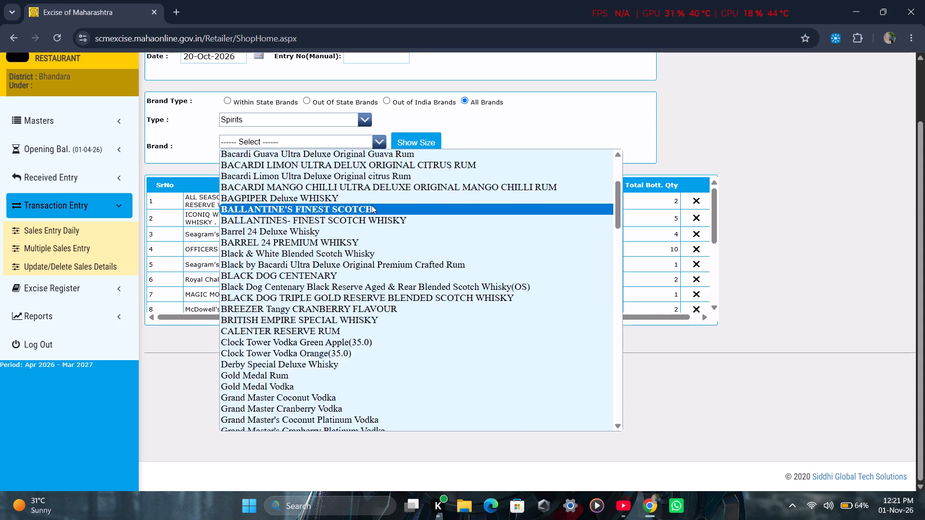
scroll(371, 205, "down", 20)
scroll(371, 205, "down", 17)
scroll(330, 209, "up", 1)
scroll(315, 214, "down", 9)
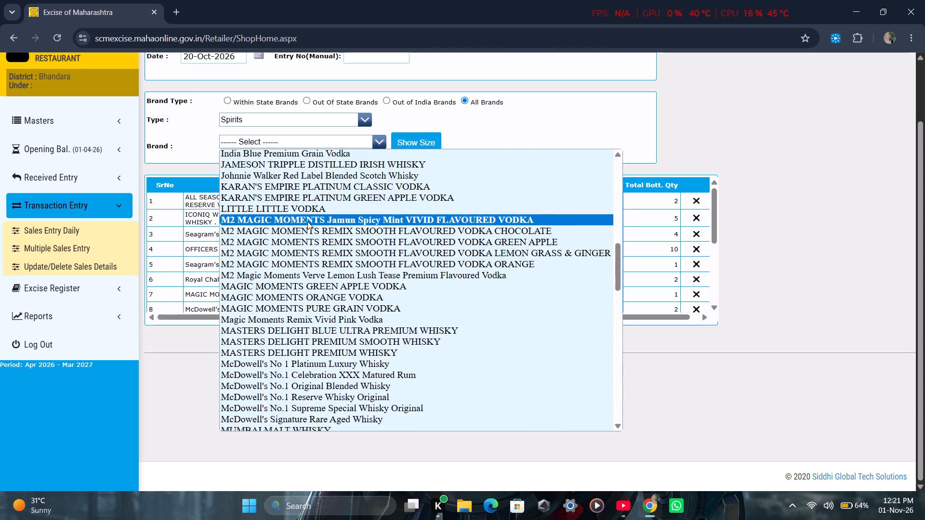
scroll(306, 221, "up", 1)
scroll(299, 241, "down", 17)
scroll(281, 224, "up", 1)
scroll(281, 224, "down", 15)
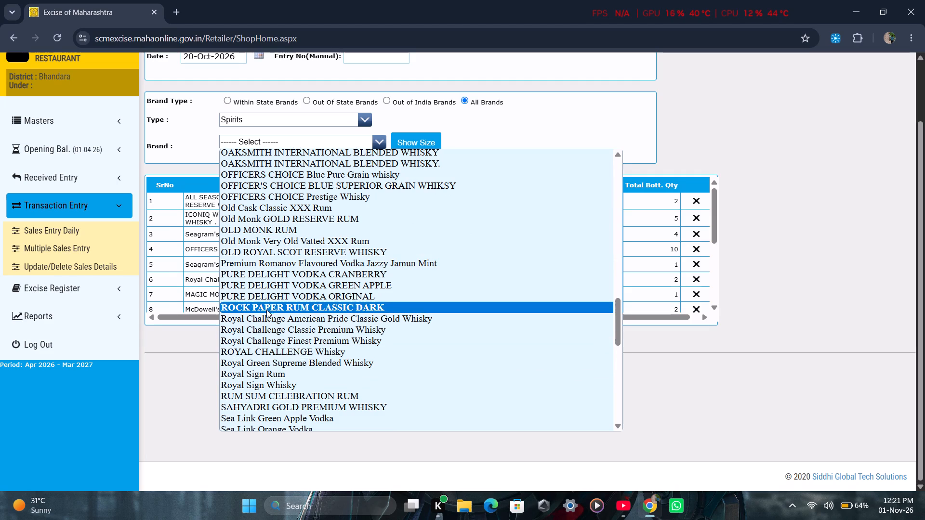
scroll(283, 354, "down", 1)
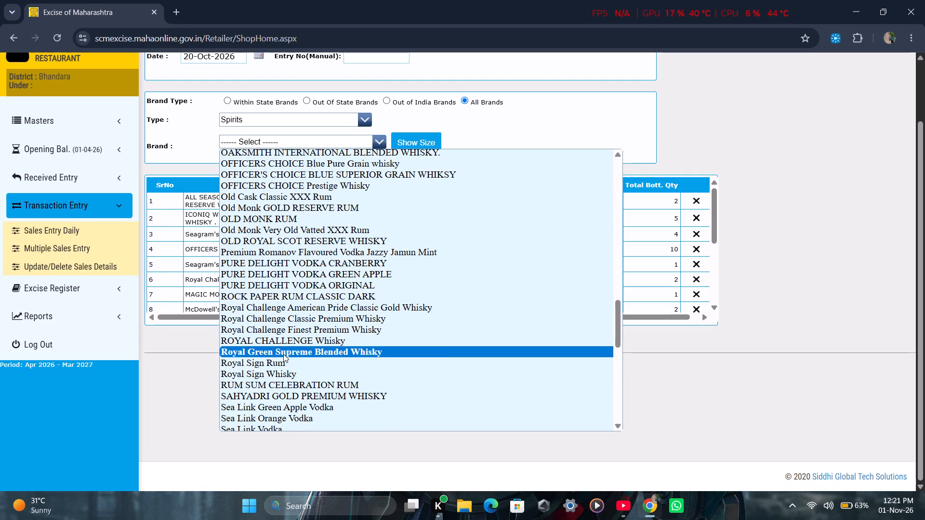
left_click(295, 387)
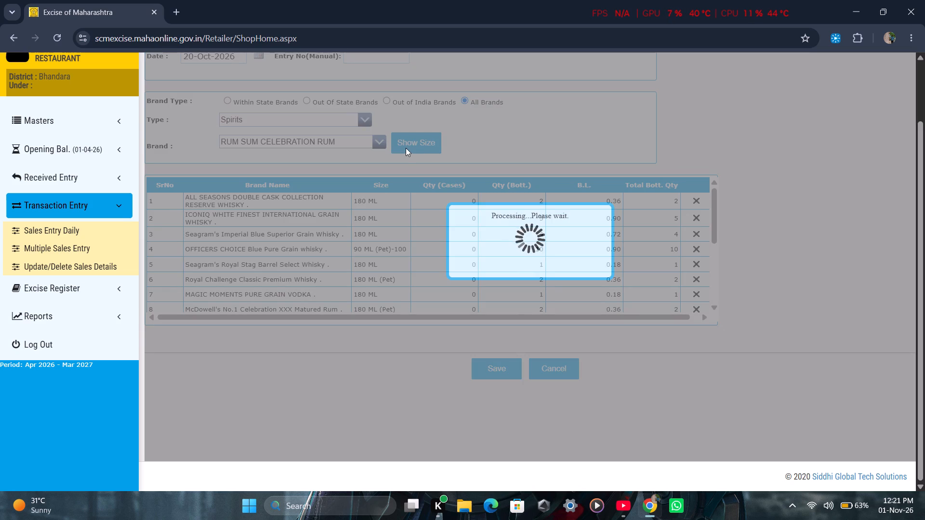
left_click(407, 142)
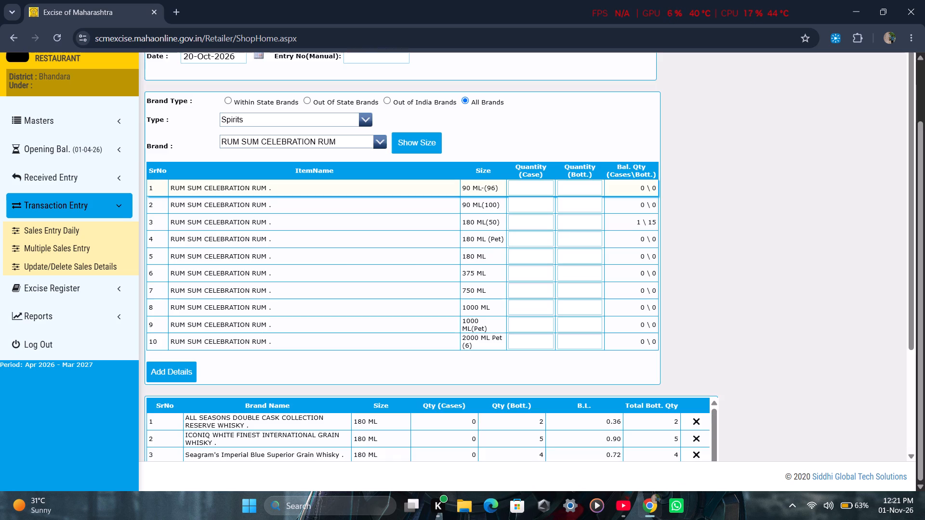
Add 3 bottles of the 180 ML(50) RUM SUM CELEBRATION RUM to the sales entry.
left_click(589, 225)
key("3")
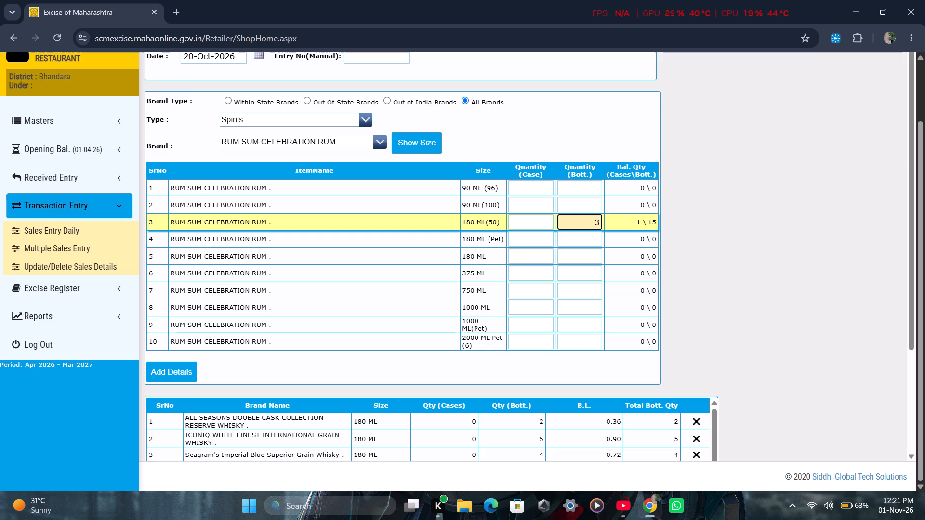
left_click(167, 372)
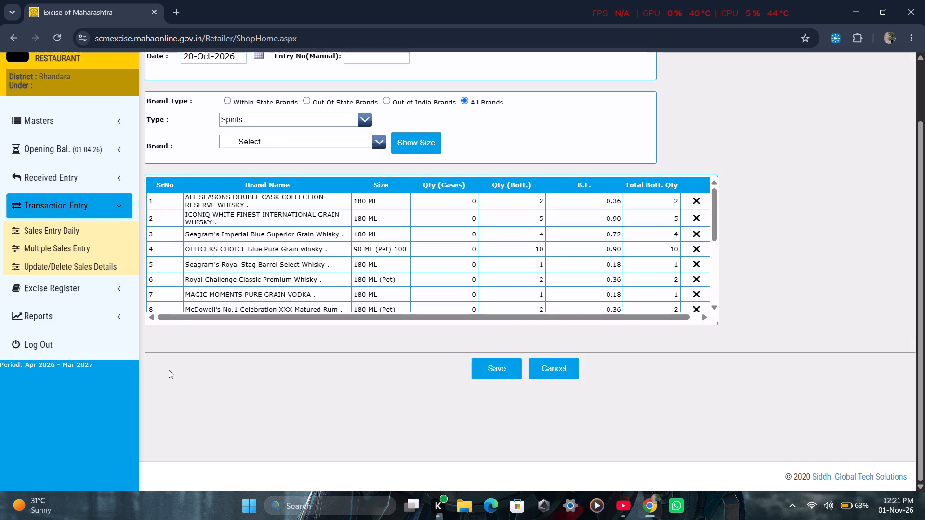
Review all added brands, sizes, bottle quantities and the total row in the sales entry list.
scroll(468, 211, "down", 10)
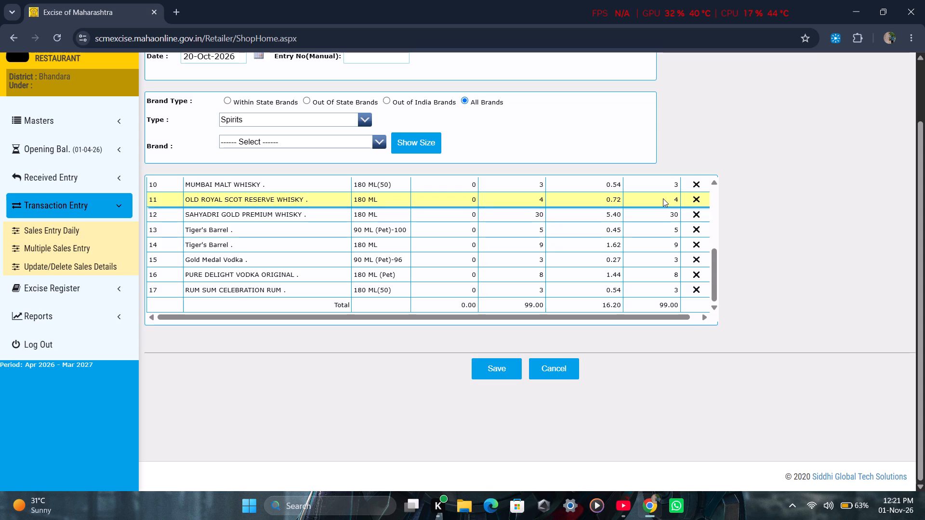
scroll(663, 198, "up", 1)
scroll(663, 198, "down", 1)
scroll(663, 198, "up", 1)
scroll(663, 198, "down", 1)
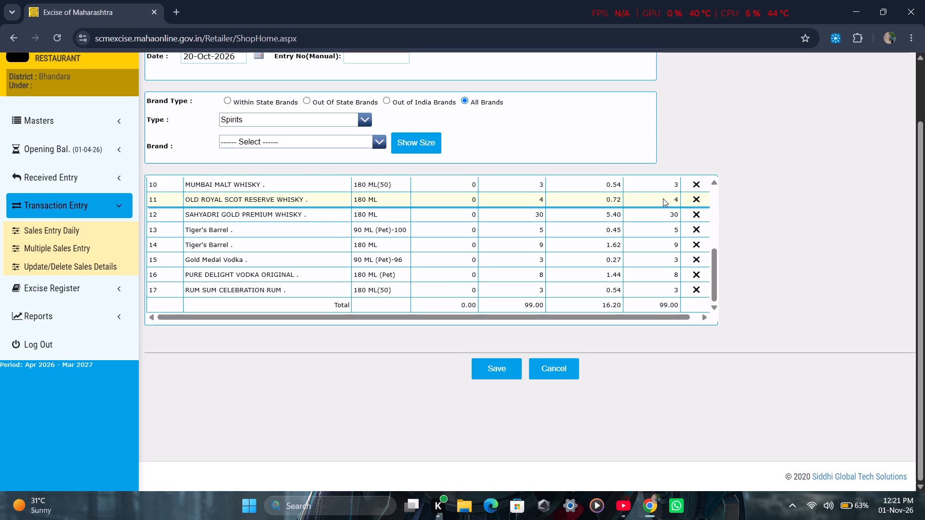
scroll(663, 198, "up", 1)
scroll(663, 198, "down", 1)
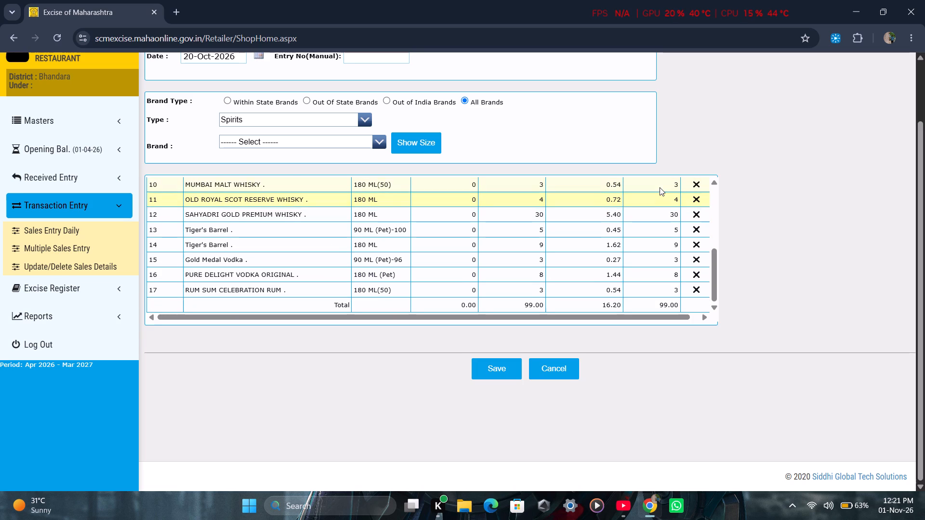
scroll(658, 180, "up", 1)
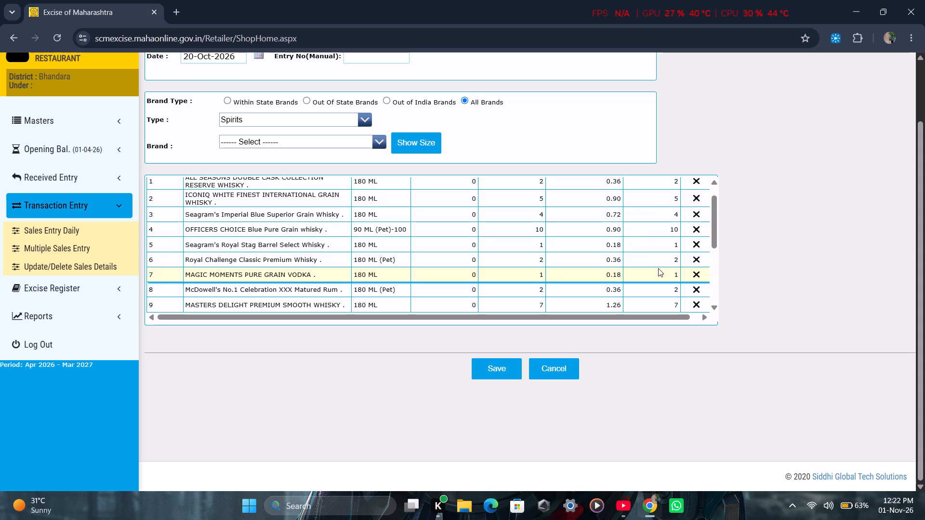
scroll(652, 261, "up", 2)
Save the 20-Oct-2026 sales entry and dismiss the information message.
left_click(489, 364)
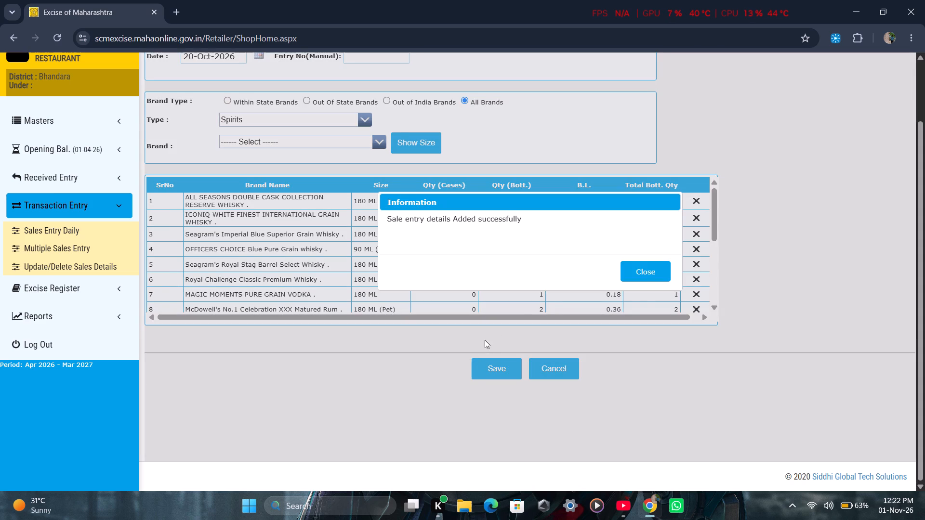
left_click(647, 268)
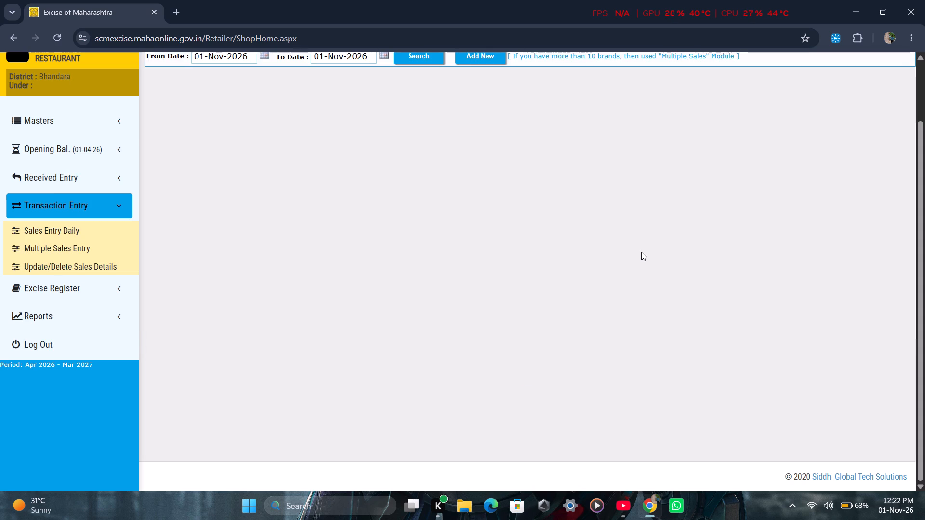
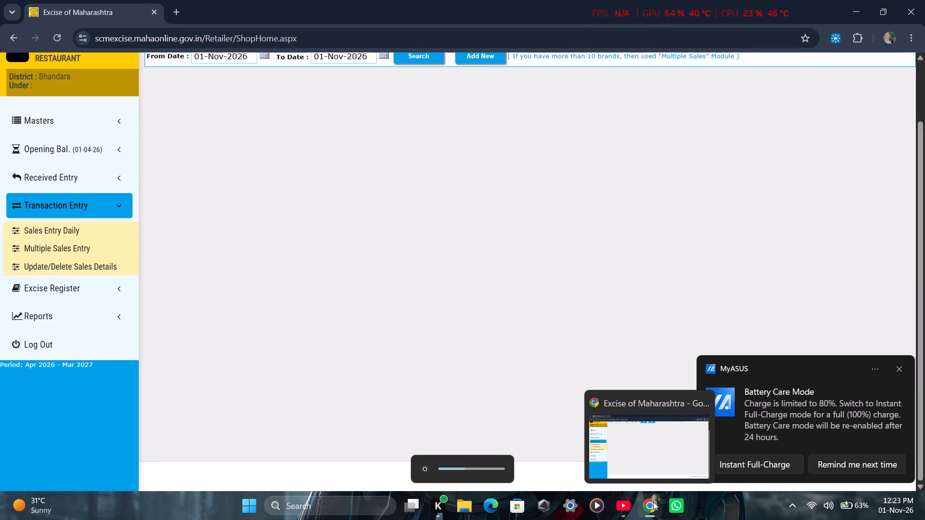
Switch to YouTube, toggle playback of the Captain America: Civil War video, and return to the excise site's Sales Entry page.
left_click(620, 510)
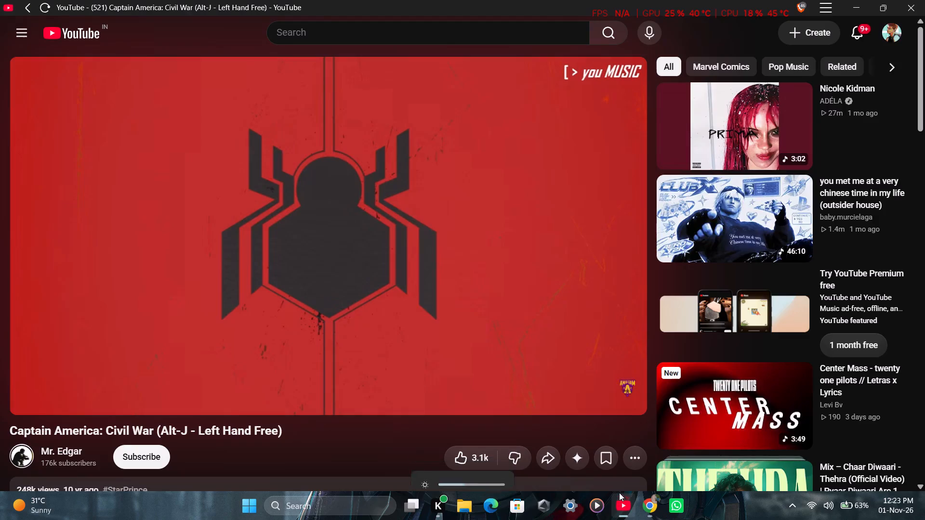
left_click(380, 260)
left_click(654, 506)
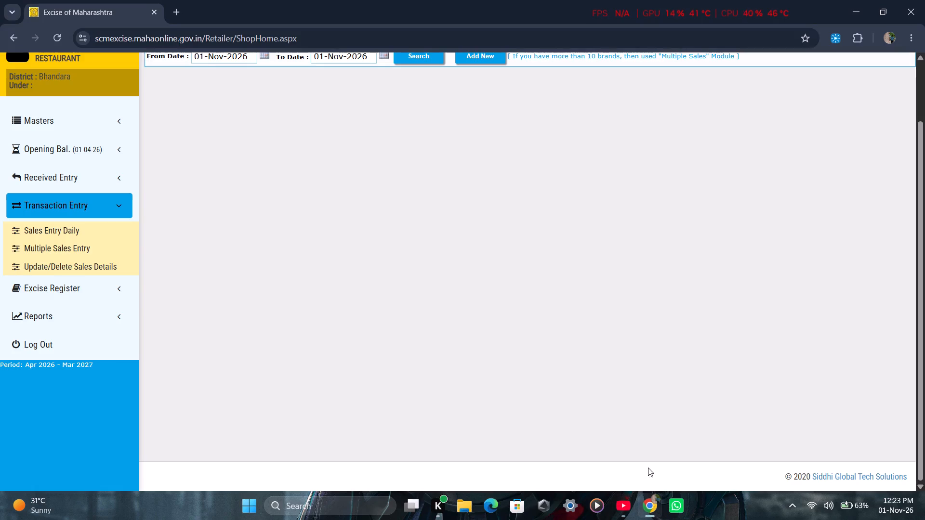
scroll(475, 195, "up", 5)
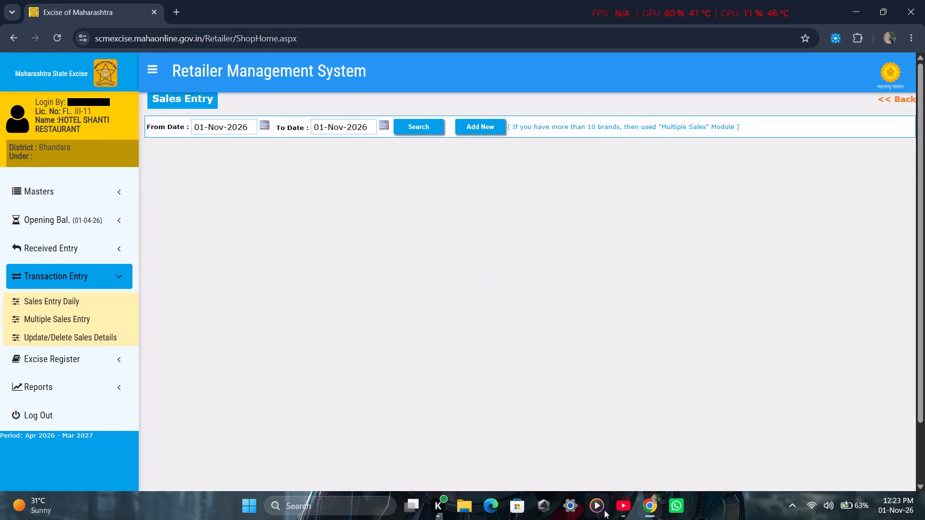
Switch to YouTube, play the suggested track Nicole Kidman by ADÉLA, and set it to loop.
left_click(624, 501)
left_click(719, 128)
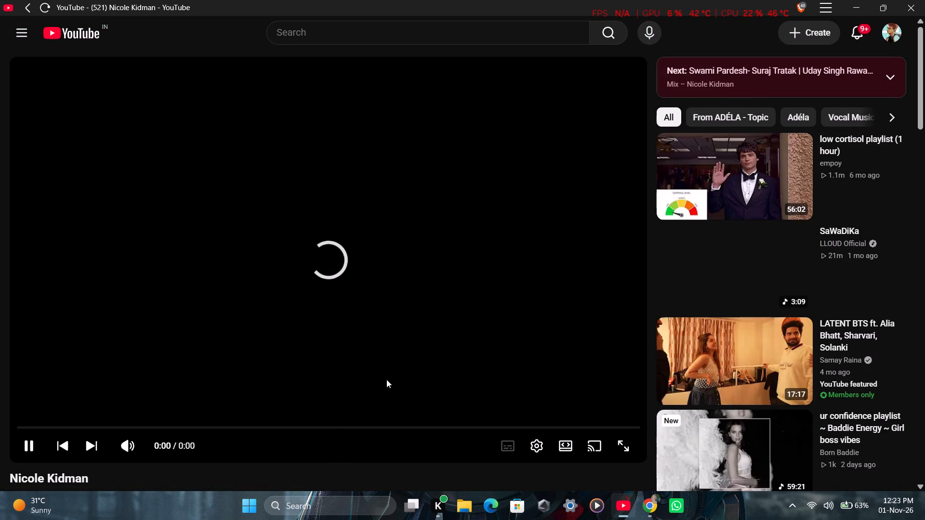
right_click(466, 241)
left_click(496, 252)
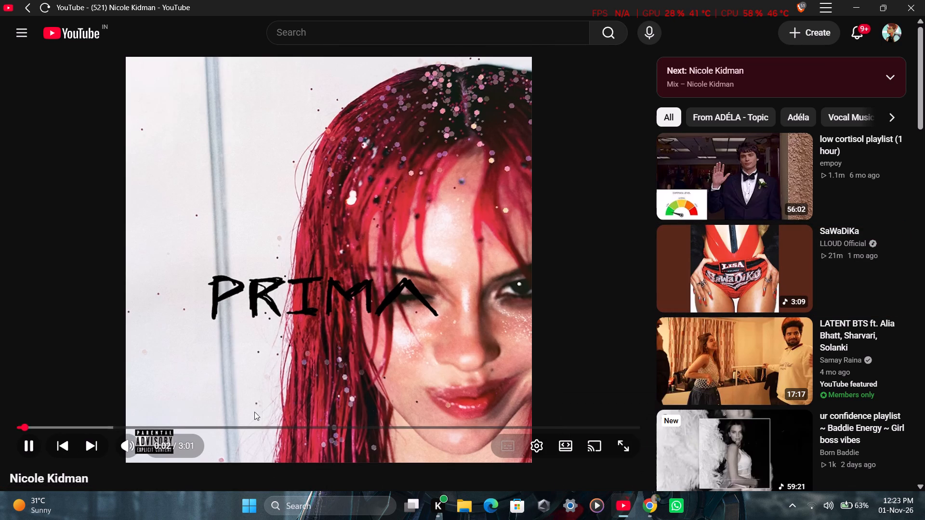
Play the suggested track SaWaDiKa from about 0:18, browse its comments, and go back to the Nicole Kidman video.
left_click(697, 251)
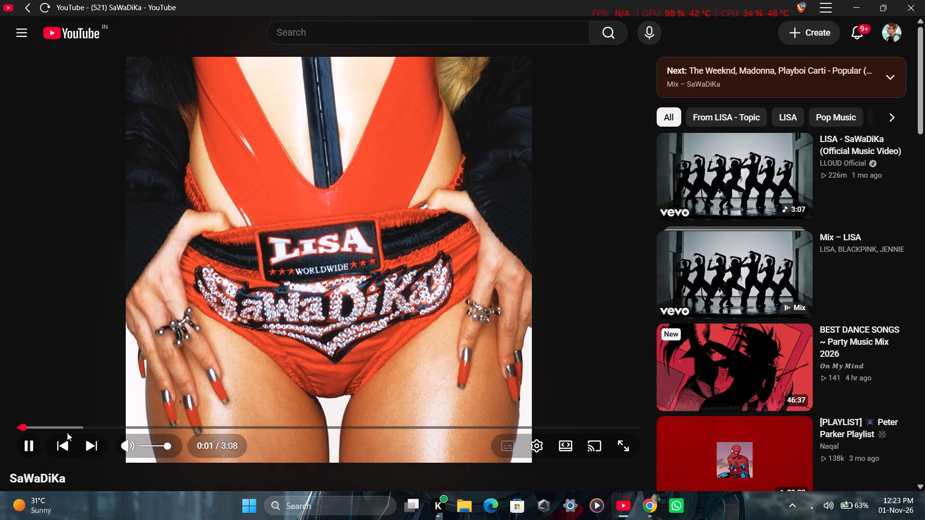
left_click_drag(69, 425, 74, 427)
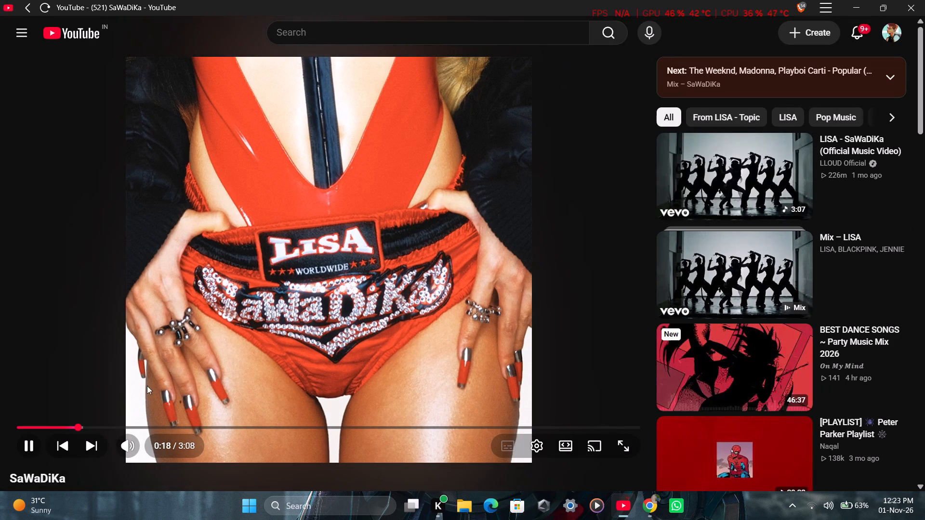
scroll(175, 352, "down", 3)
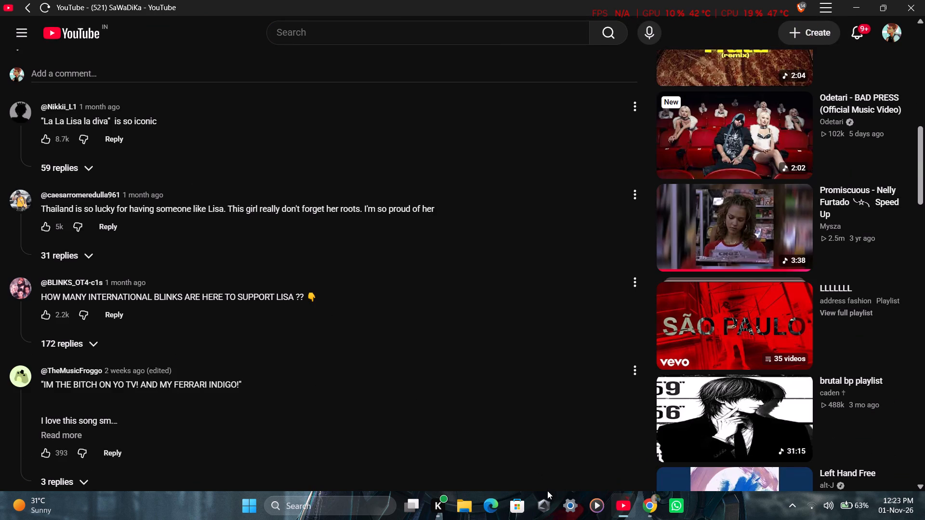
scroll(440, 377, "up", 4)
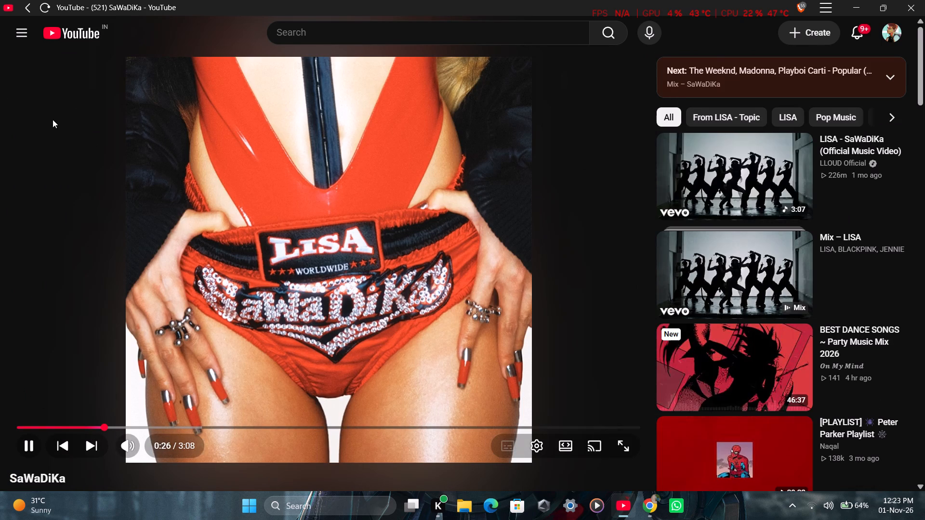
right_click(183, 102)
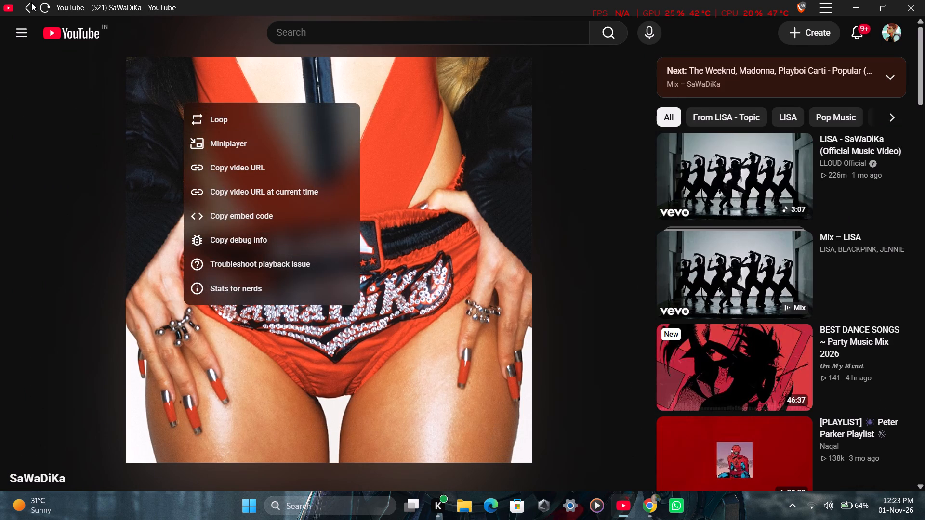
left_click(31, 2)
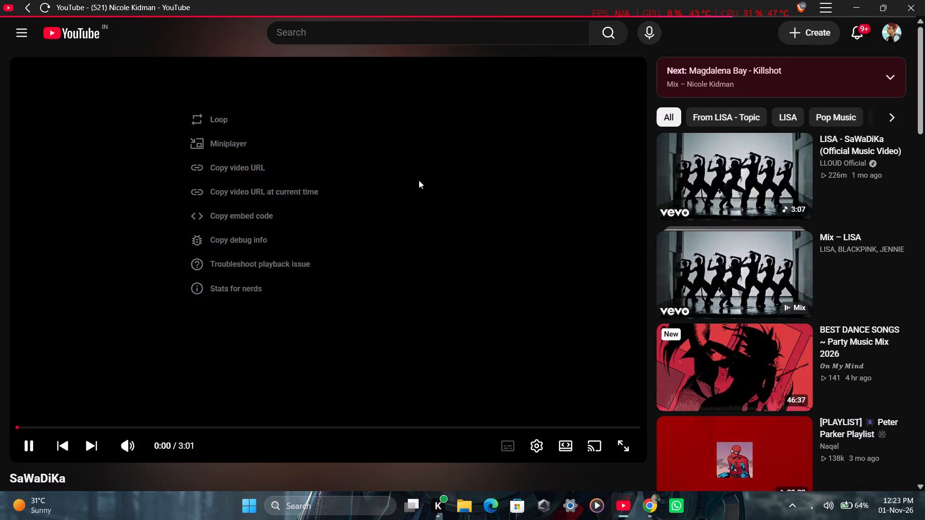
Set the Nicole Kidman video to loop and pause it.
right_click(419, 180)
right_click(359, 177)
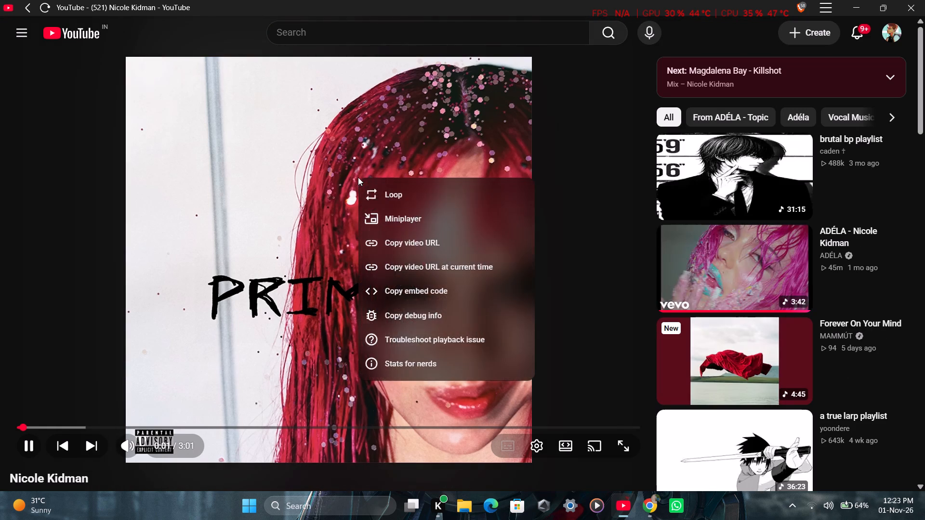
left_click(378, 193)
left_click(357, 246)
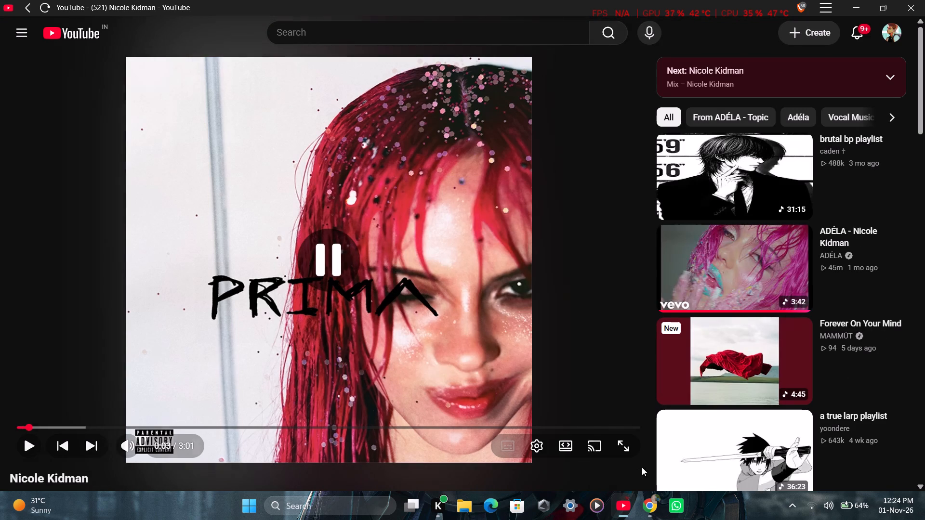
Switch back to the excise site and open the FLR 4A (Monthly Statement) excise register.
left_click(643, 507)
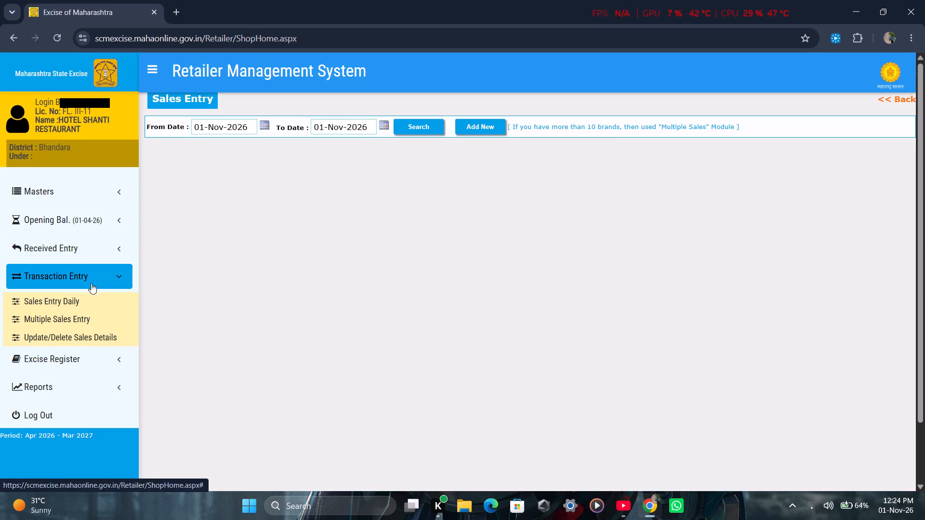
left_click(89, 366)
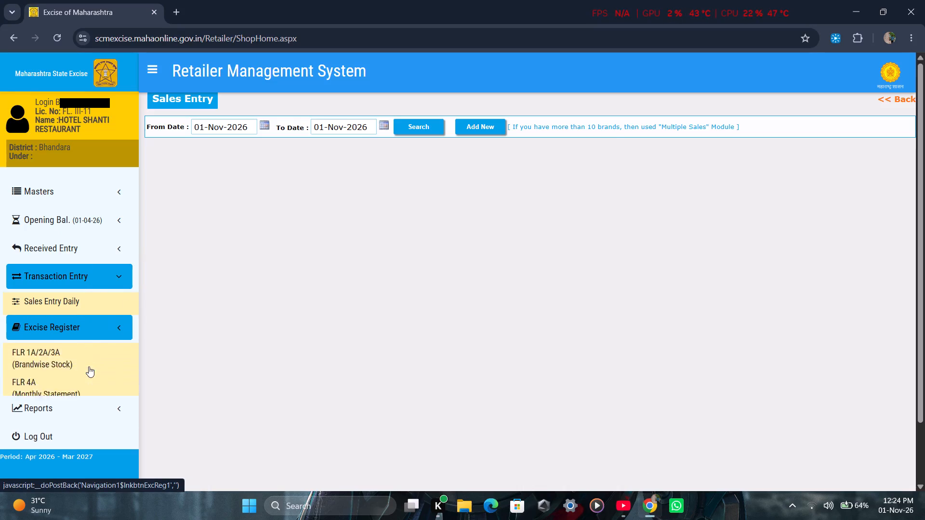
left_click(48, 361)
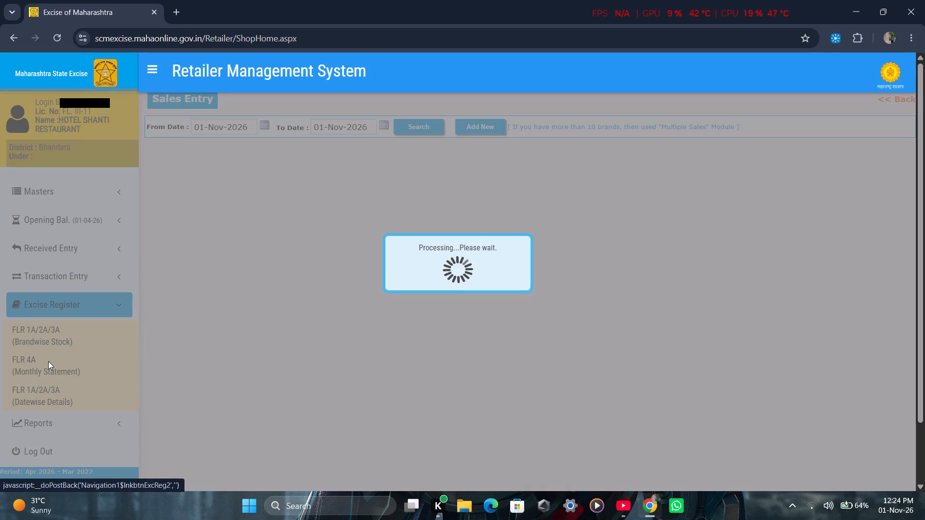
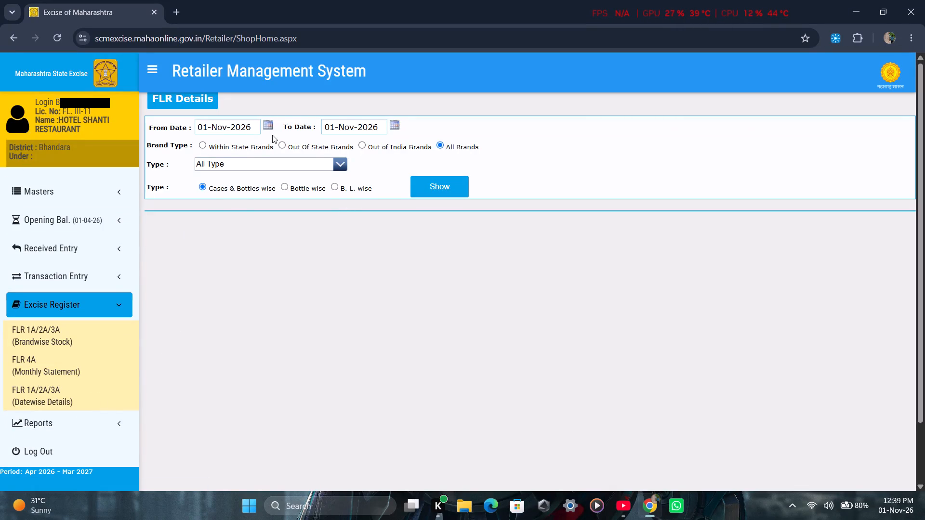
Request the bottle-wise FLR statement for all brands and types from 20-Oct-2026 to 20-Nov-2026.
left_click(265, 121)
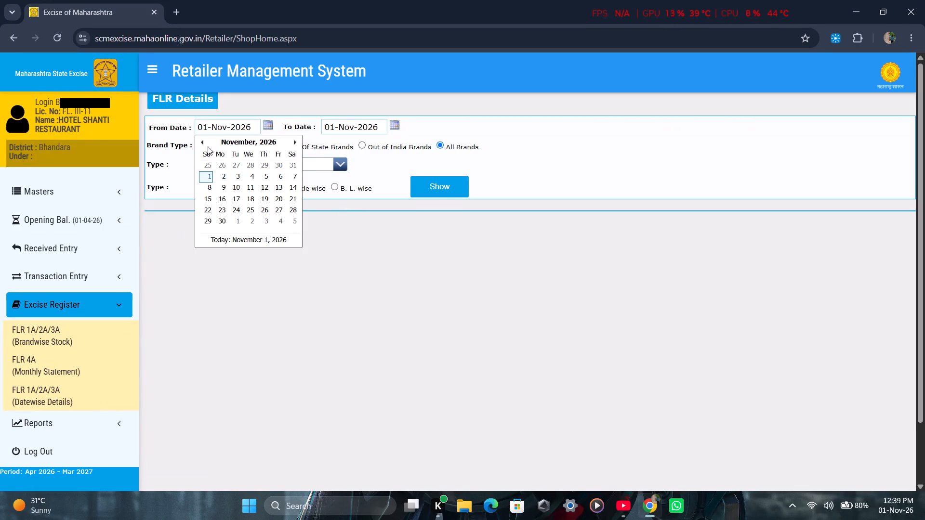
left_click(207, 143)
left_click(240, 221)
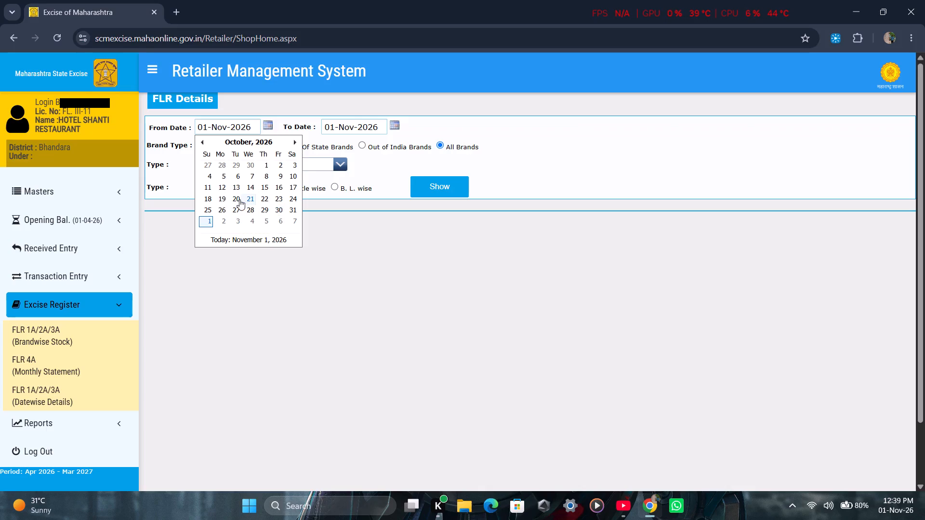
left_click(239, 199)
left_click(398, 120)
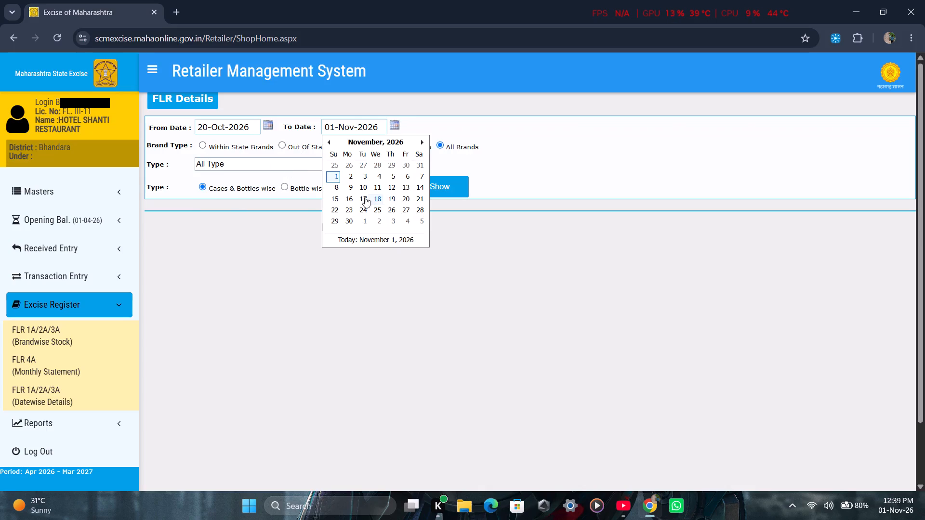
left_click(398, 200)
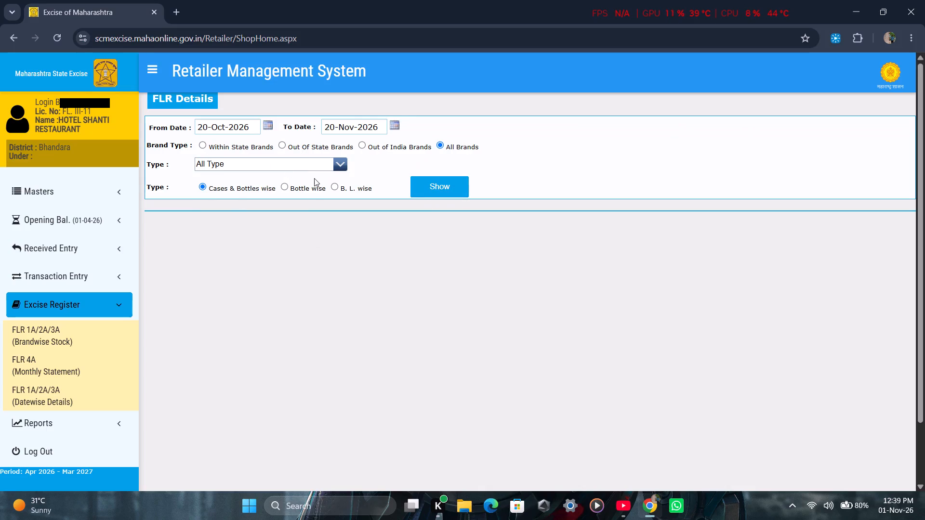
left_click(305, 188)
left_click(422, 189)
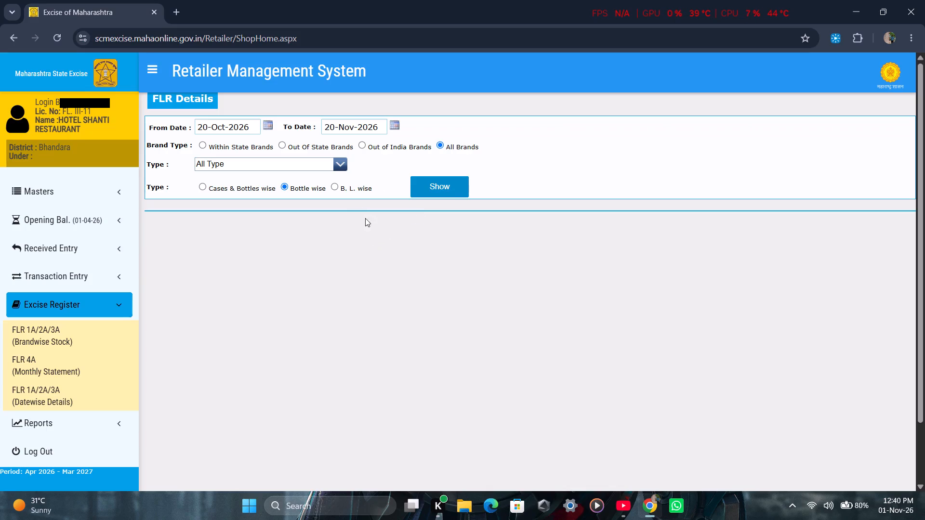
left_click(439, 182)
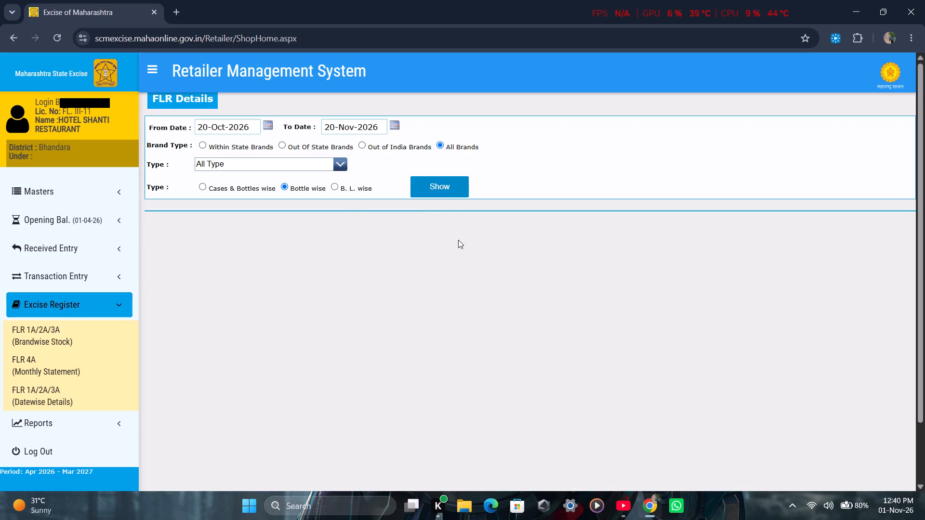
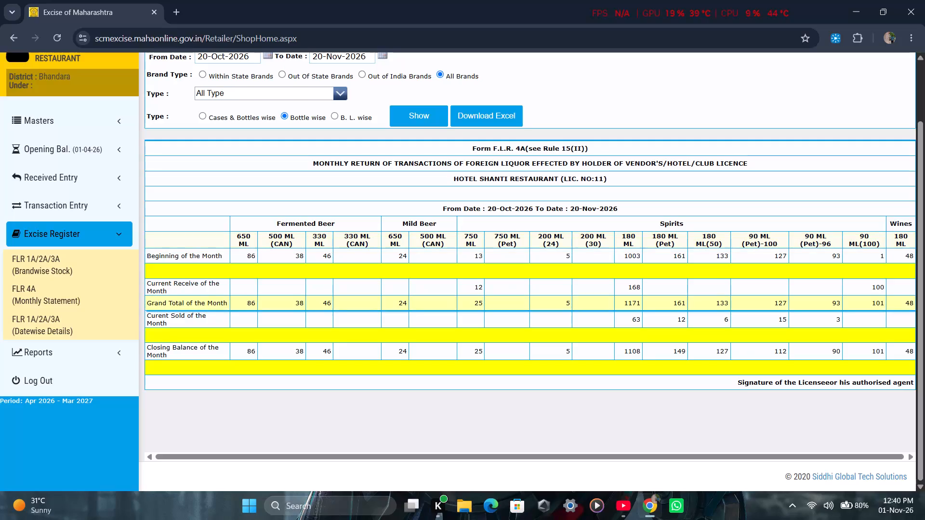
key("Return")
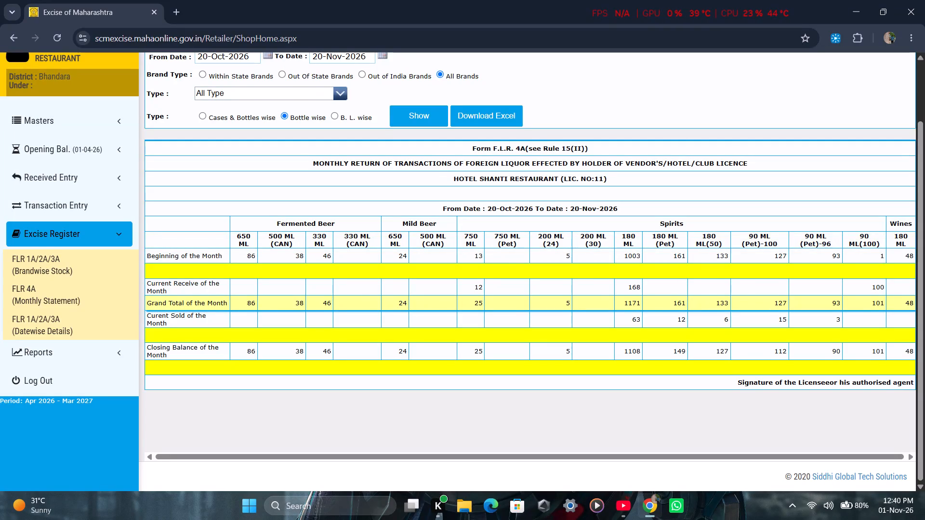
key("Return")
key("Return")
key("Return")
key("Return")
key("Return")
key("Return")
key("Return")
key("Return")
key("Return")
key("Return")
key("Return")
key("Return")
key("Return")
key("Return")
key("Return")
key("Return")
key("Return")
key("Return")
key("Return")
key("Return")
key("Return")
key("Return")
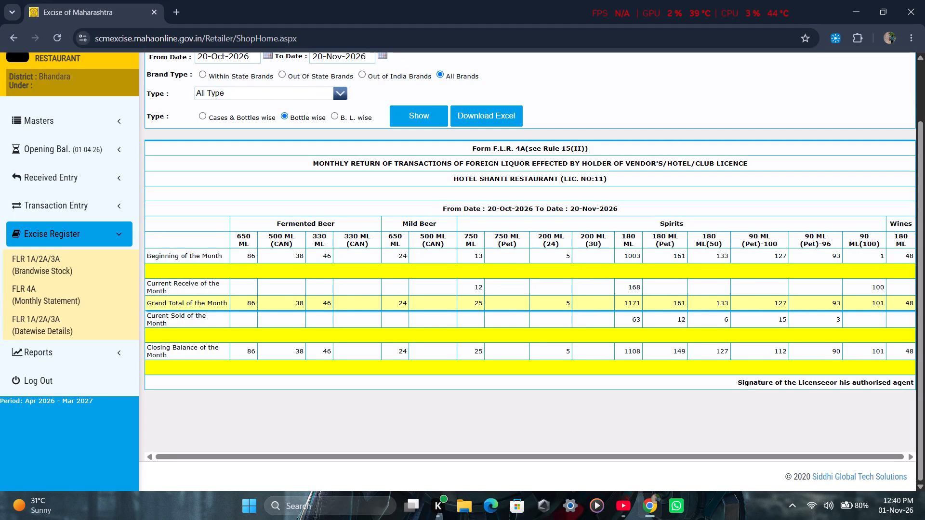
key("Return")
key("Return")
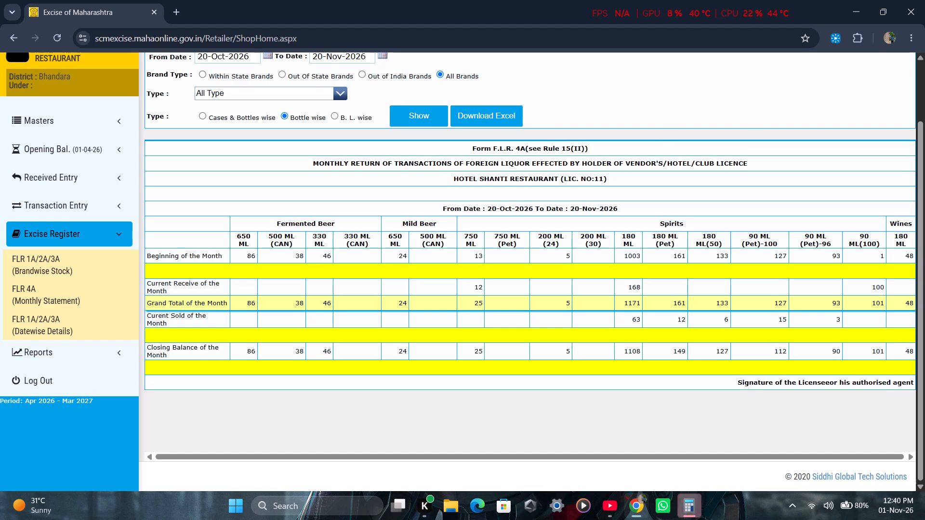
Switch to Calculator and add the 180 ML and 180 ML (Pet) closing balances, 1108 and 149.
left_click(691, 502)
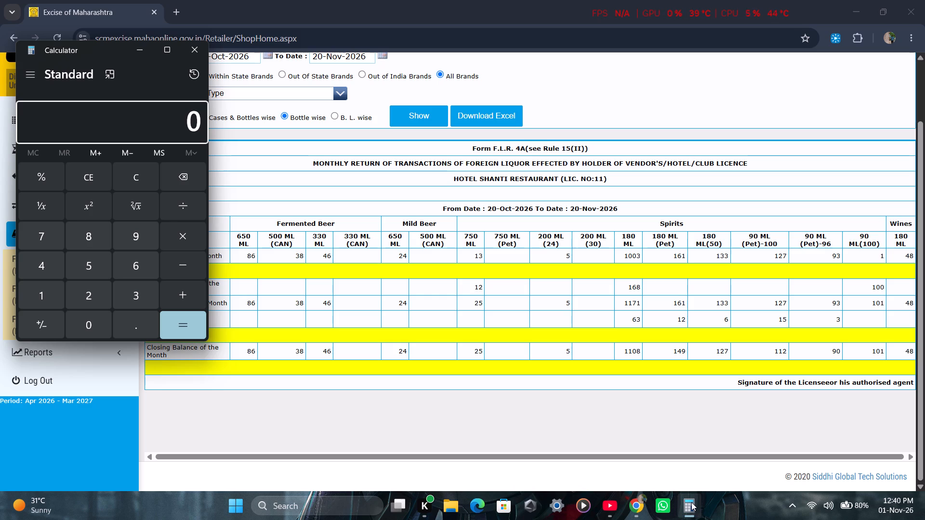
type("1108+")
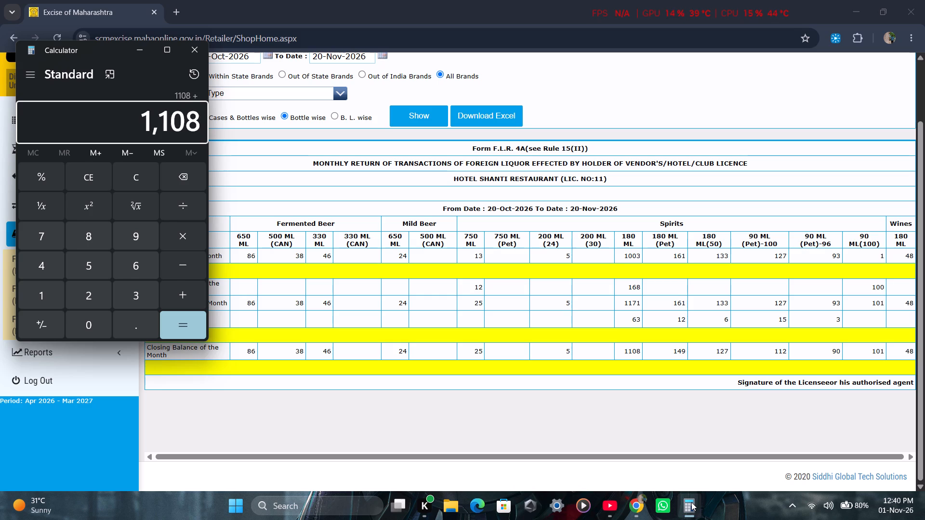
key("End")
key("4")
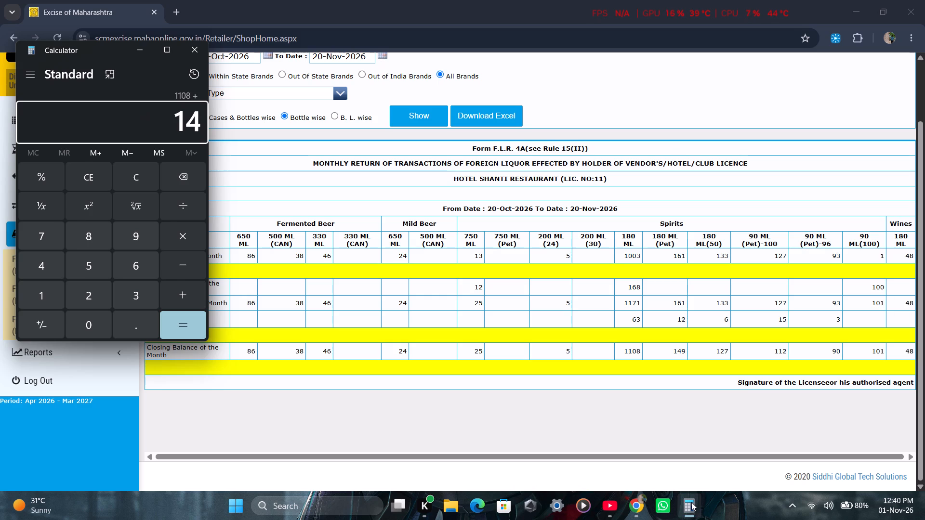
key("9")
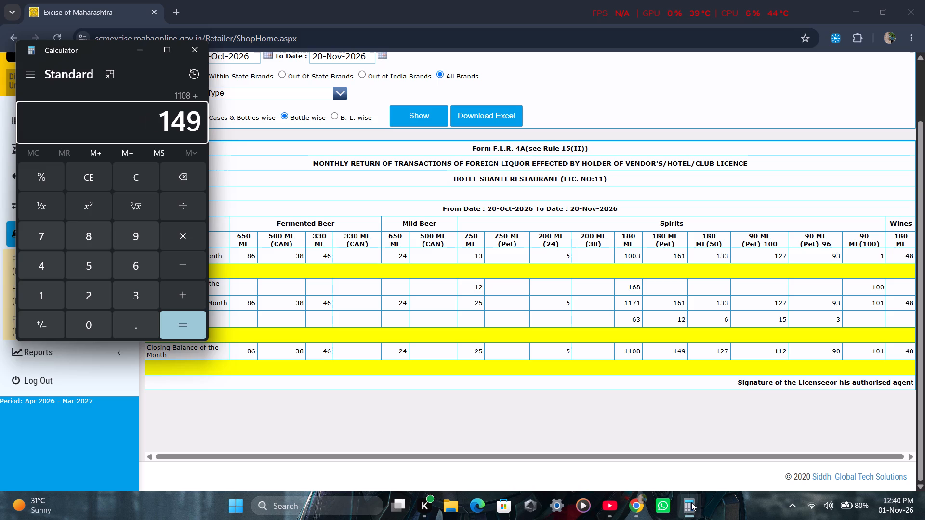
type("+12")
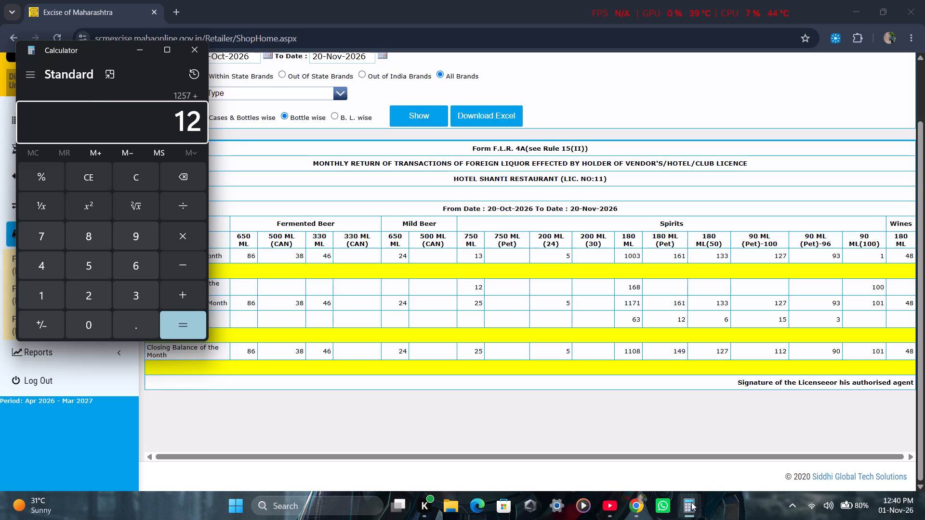
key("BackSpace")
key("BackSpace")
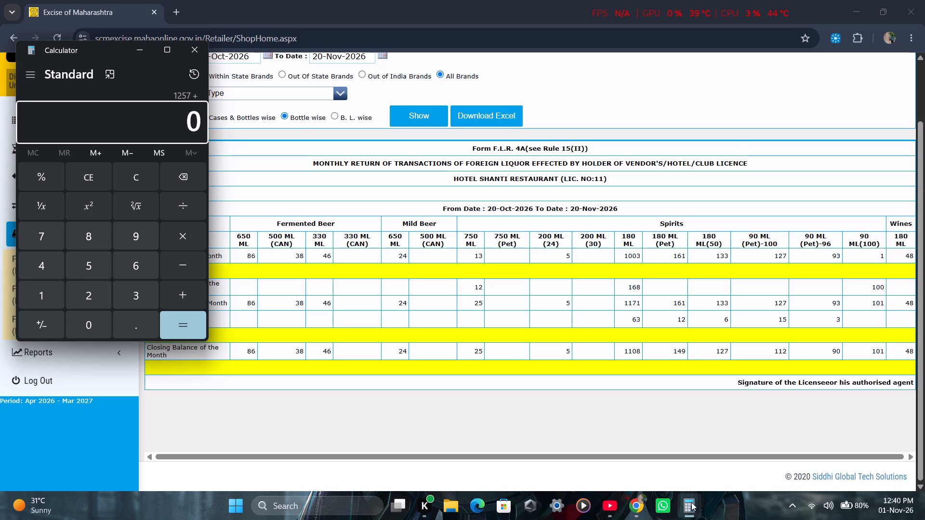
key("Return")
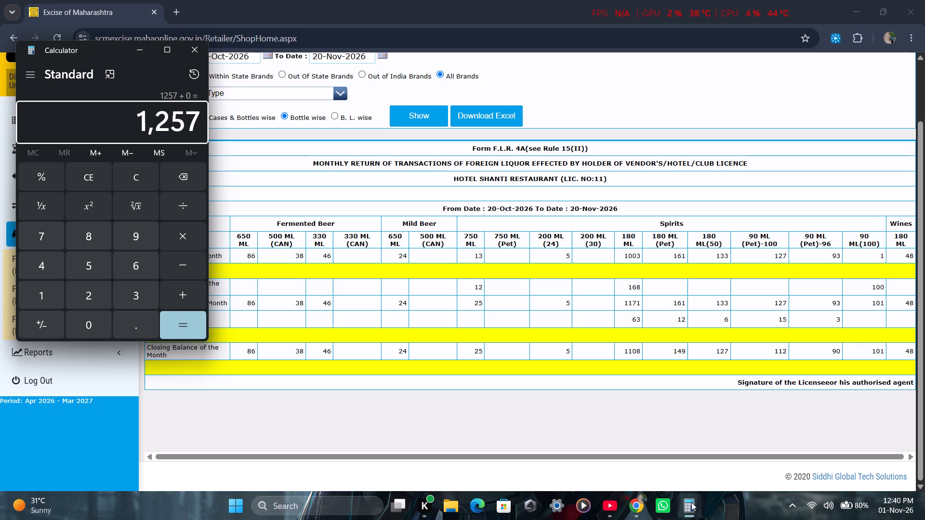
key("Escape")
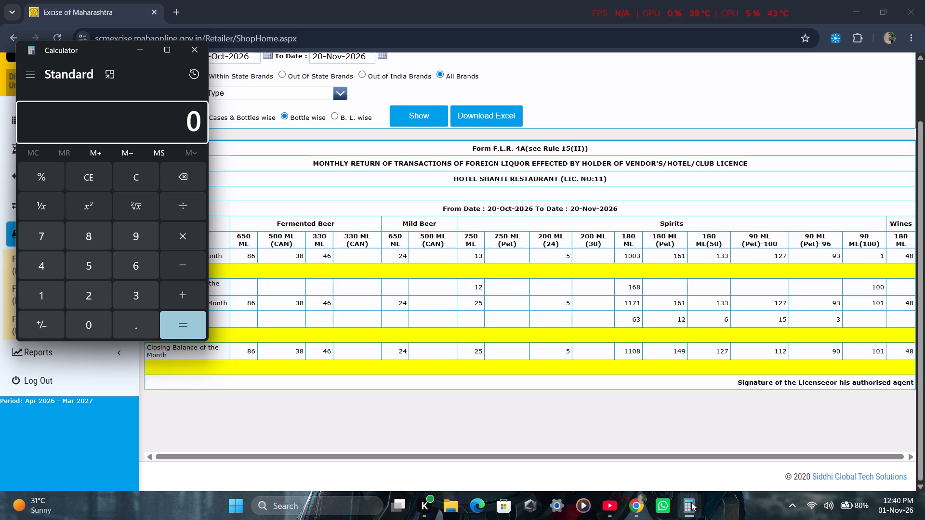
Calculate the sum of 537 and 684 and clear the calculator.
type("537+")
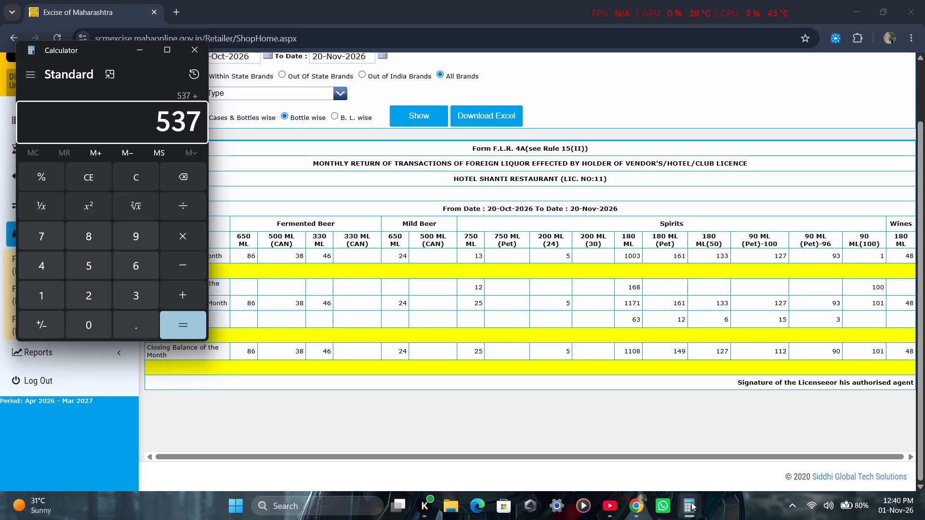
type("684")
key("Return")
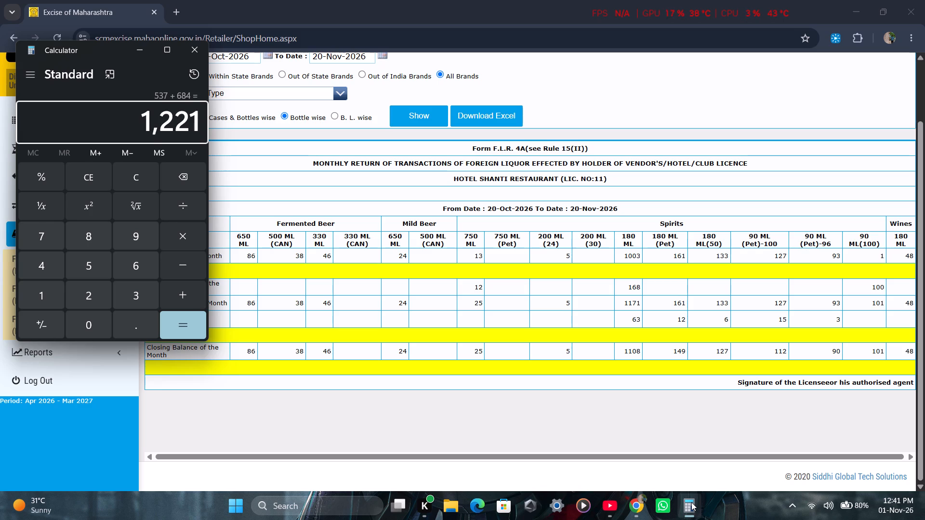
key("Escape")
Add the closing balances of the three 180 ML spirit categories, 1108 + 149 + 127, and clear the calculator.
type("1108")
key("plus")
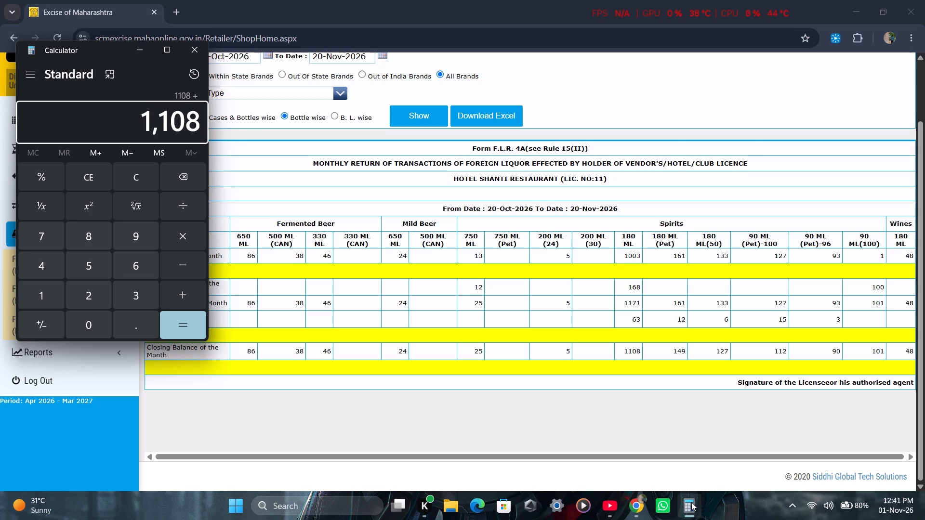
type("149")
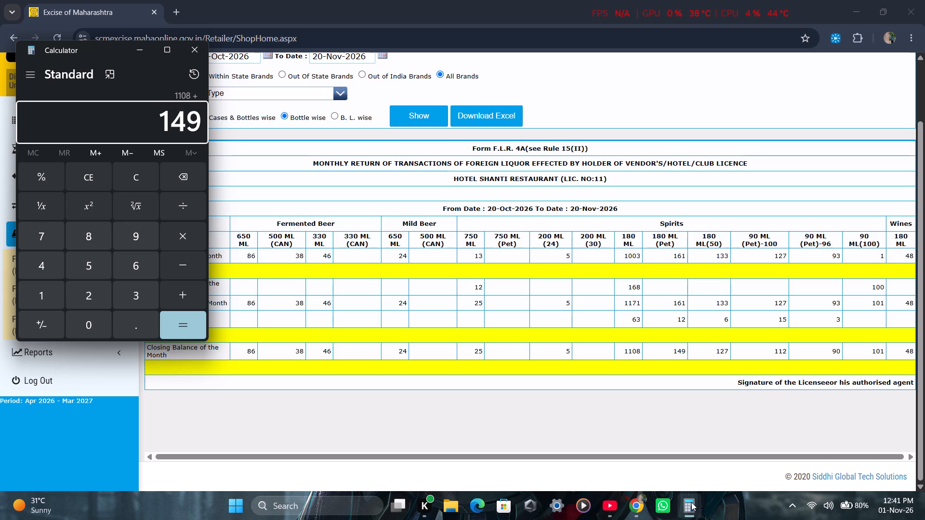
type("+127")
key("Return")
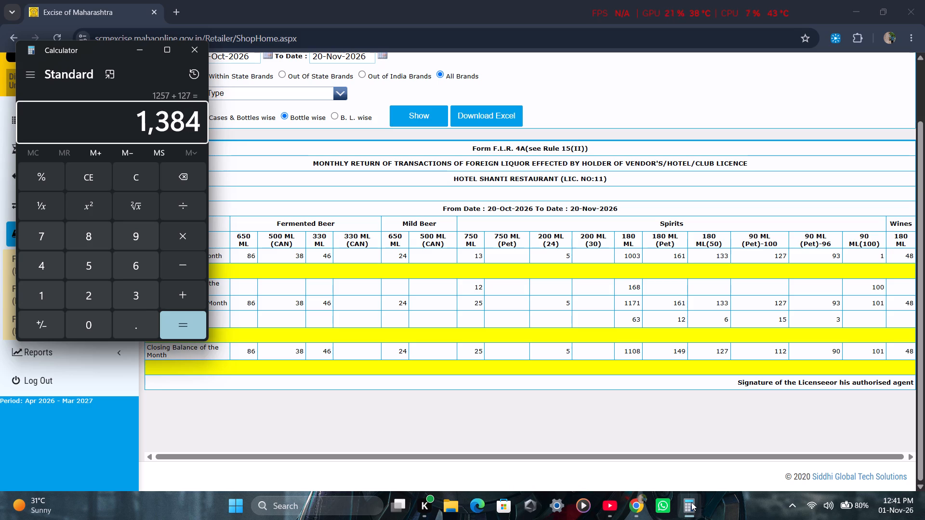
key("Escape")
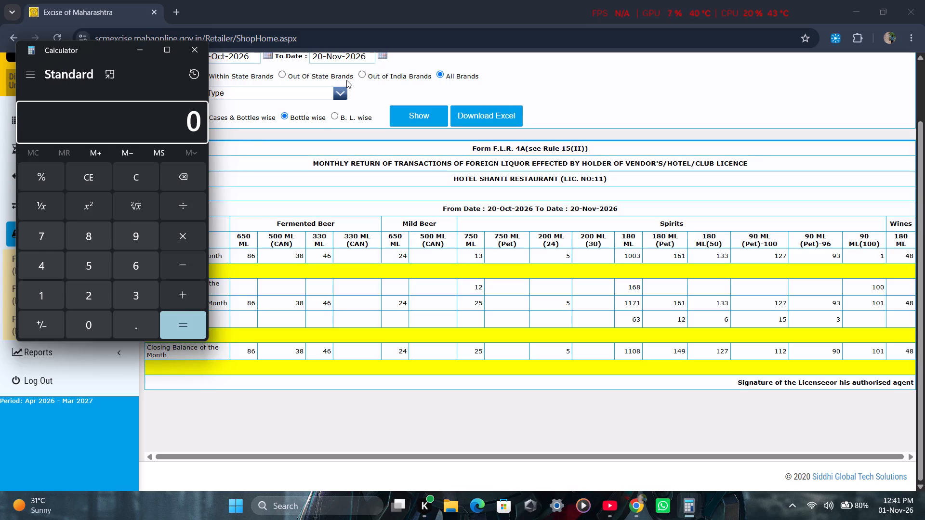
Switch to the browser, set the FLR statement's To Date to 20-Oct-2026 and show the bottle-wise statement.
scroll(357, 103, "down", 1)
scroll(357, 103, "up", 1)
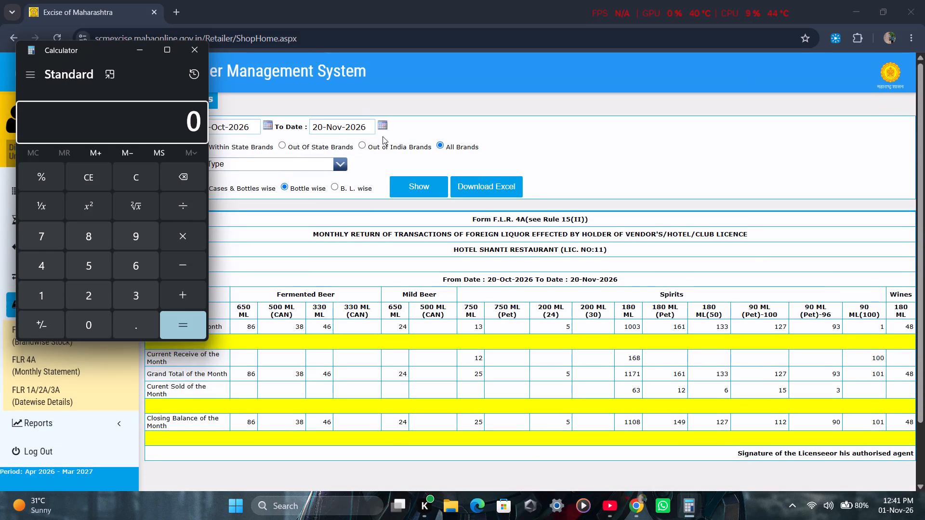
left_click(383, 131)
left_click(385, 118)
left_click(384, 128)
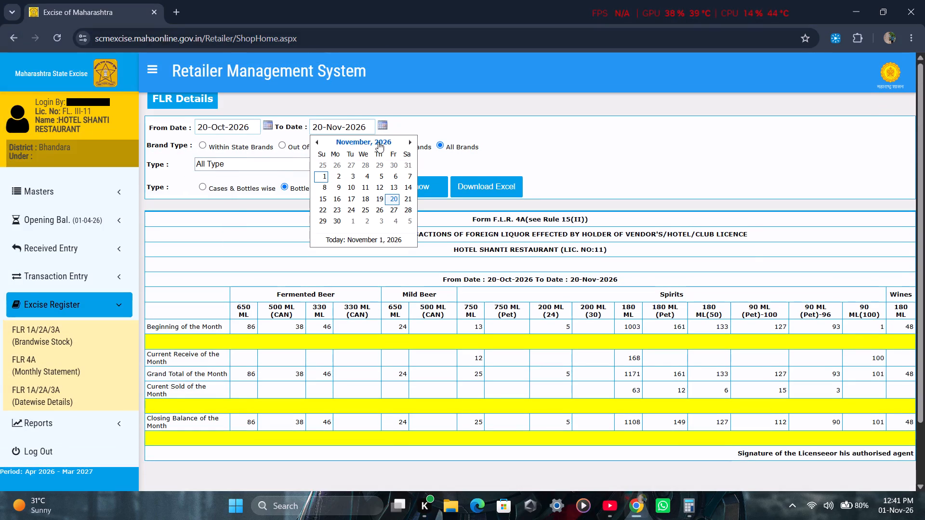
left_click(319, 141)
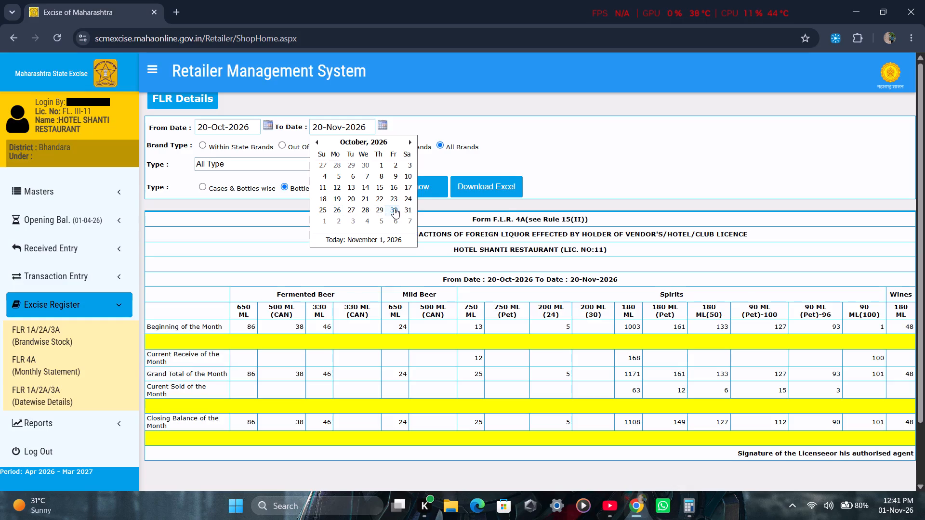
left_click(353, 197)
left_click(410, 190)
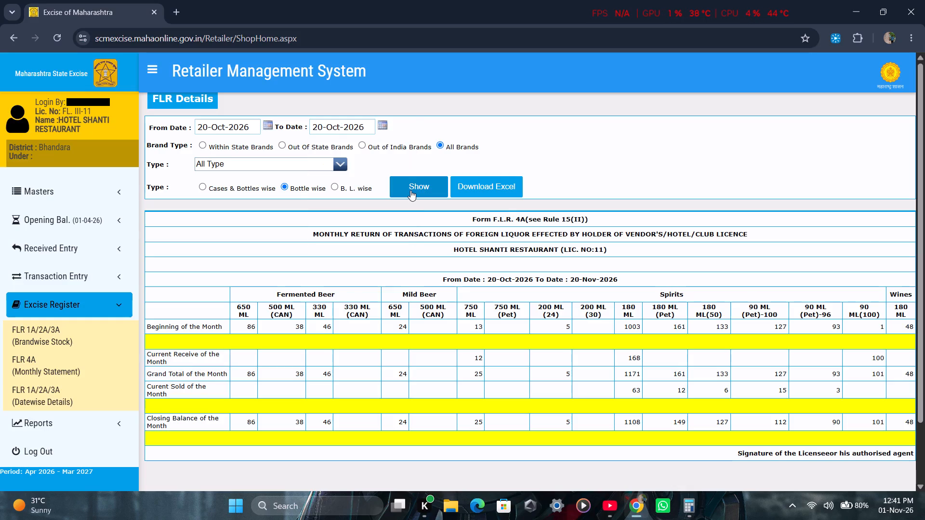
left_click(411, 190)
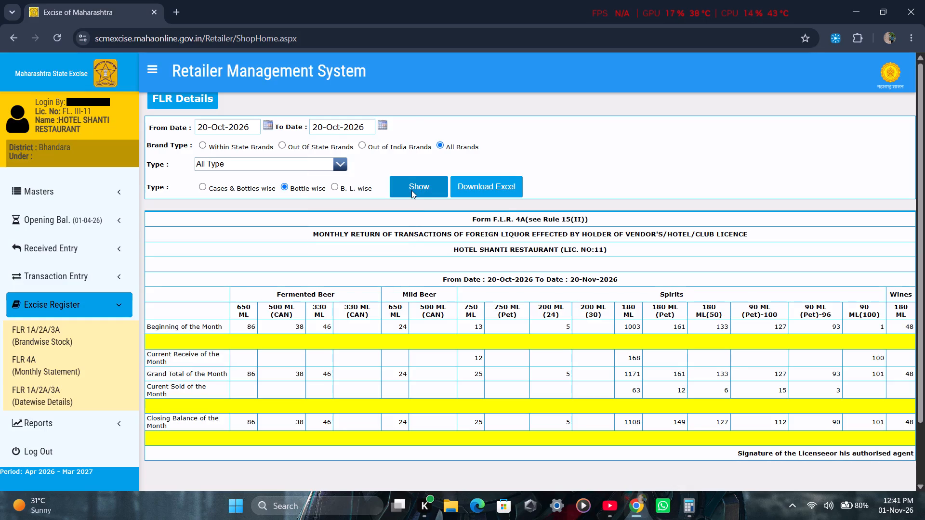
left_click(417, 187)
triple_click(416, 187)
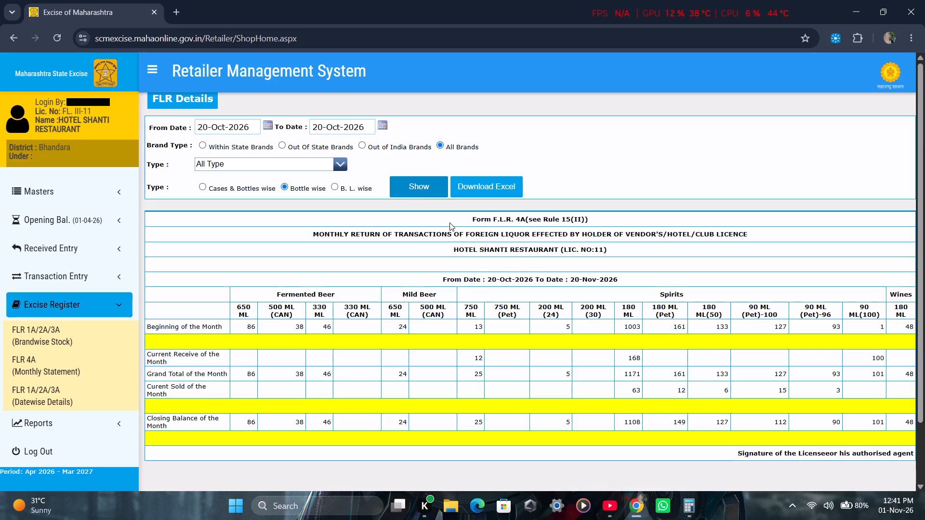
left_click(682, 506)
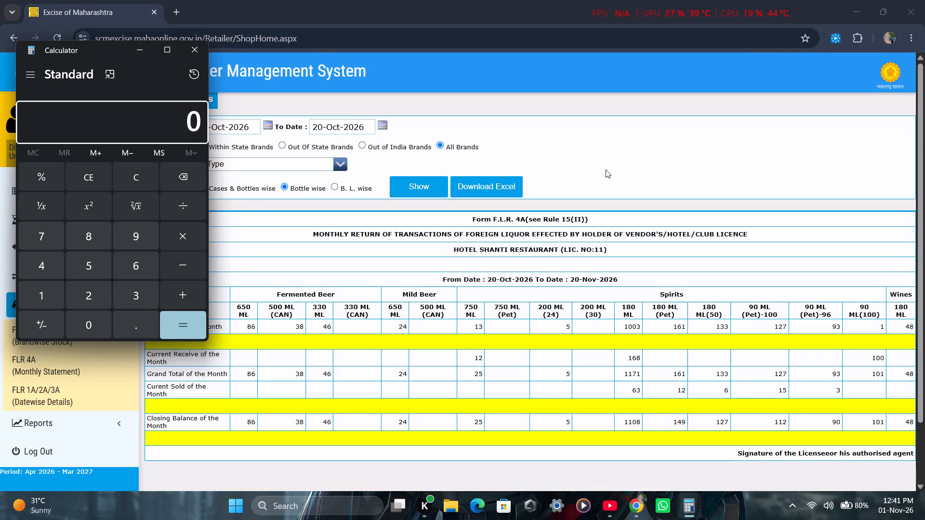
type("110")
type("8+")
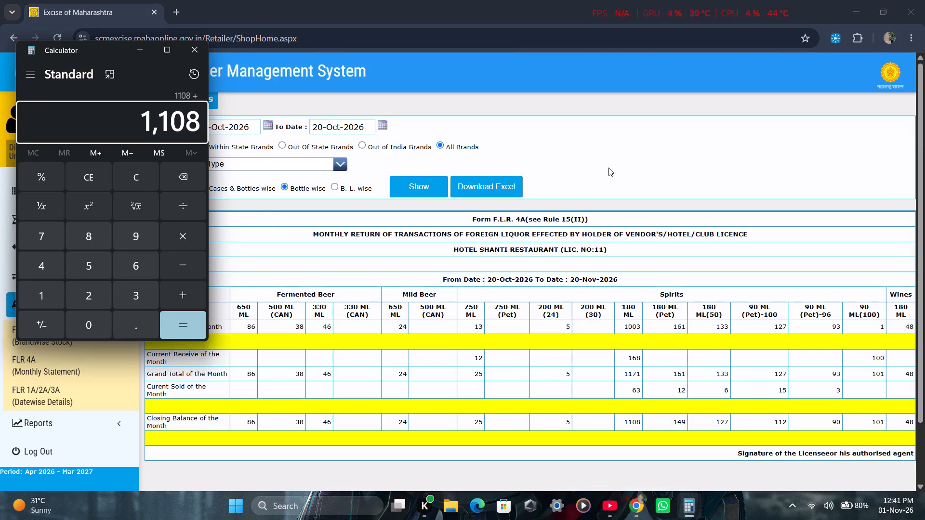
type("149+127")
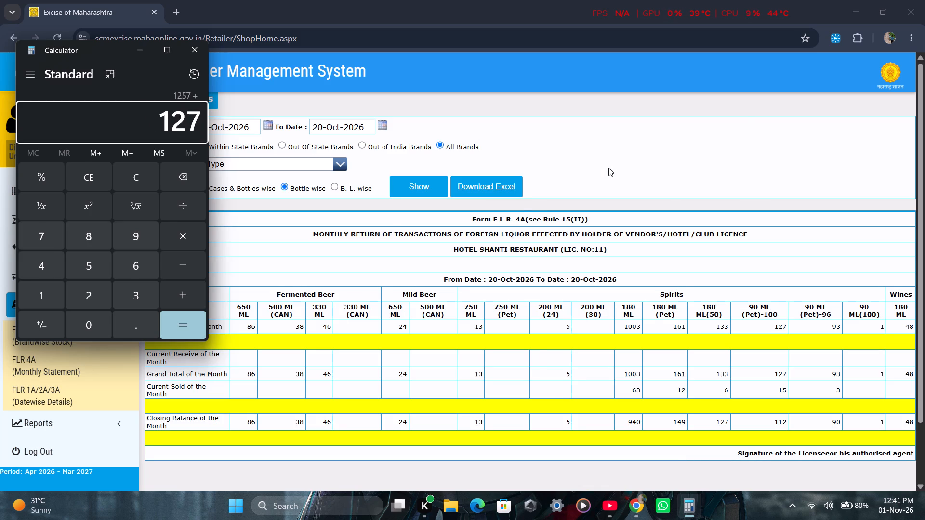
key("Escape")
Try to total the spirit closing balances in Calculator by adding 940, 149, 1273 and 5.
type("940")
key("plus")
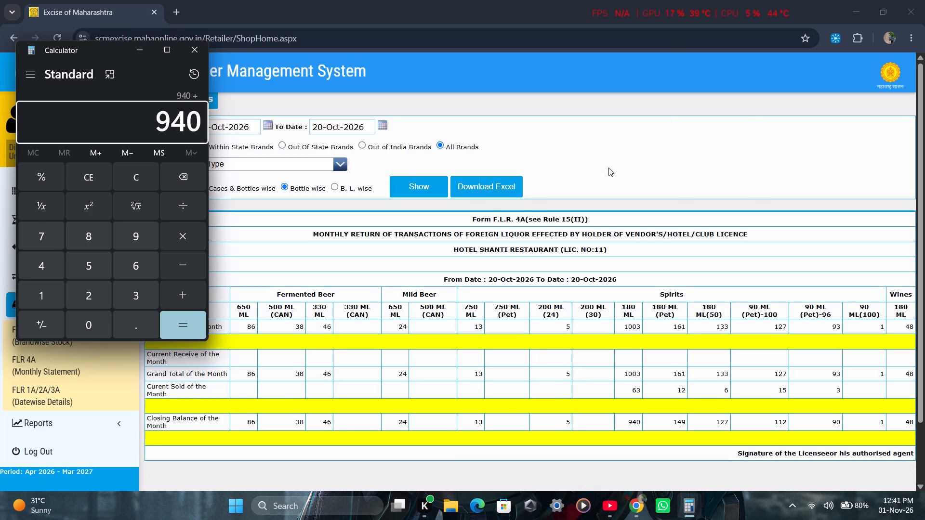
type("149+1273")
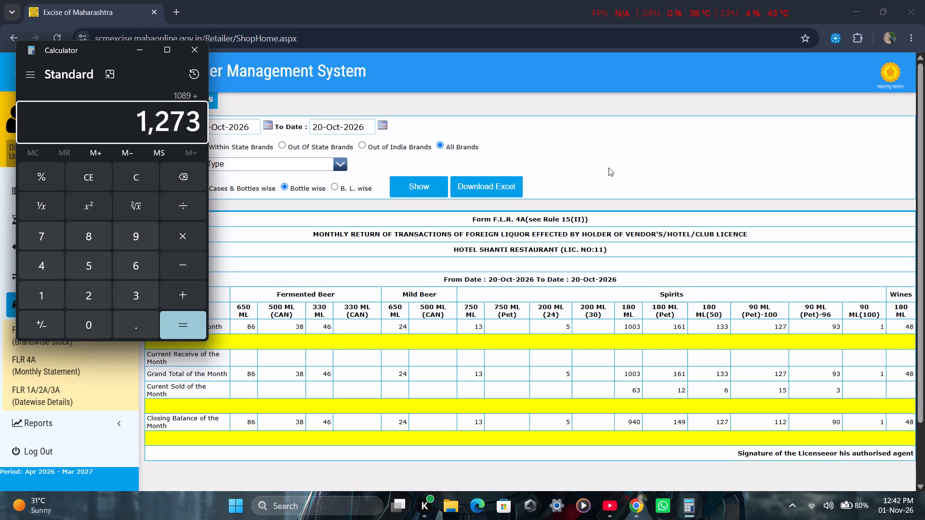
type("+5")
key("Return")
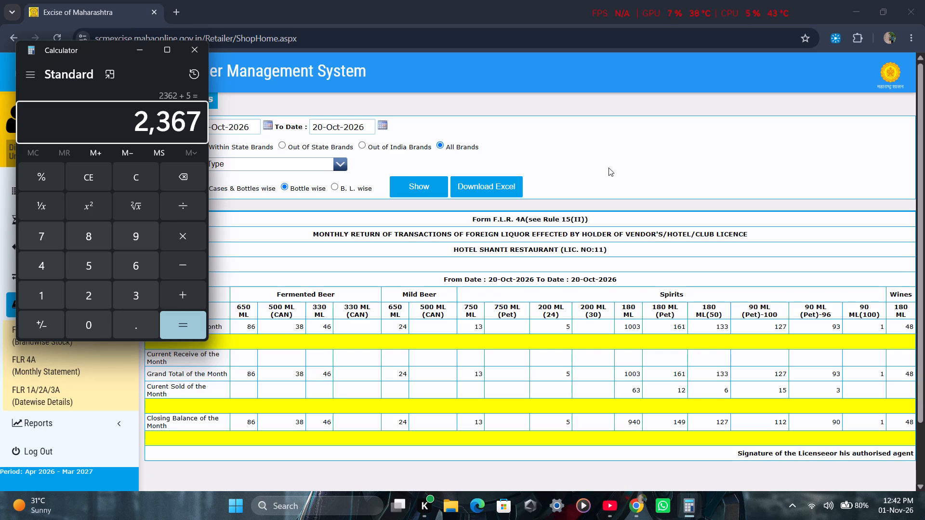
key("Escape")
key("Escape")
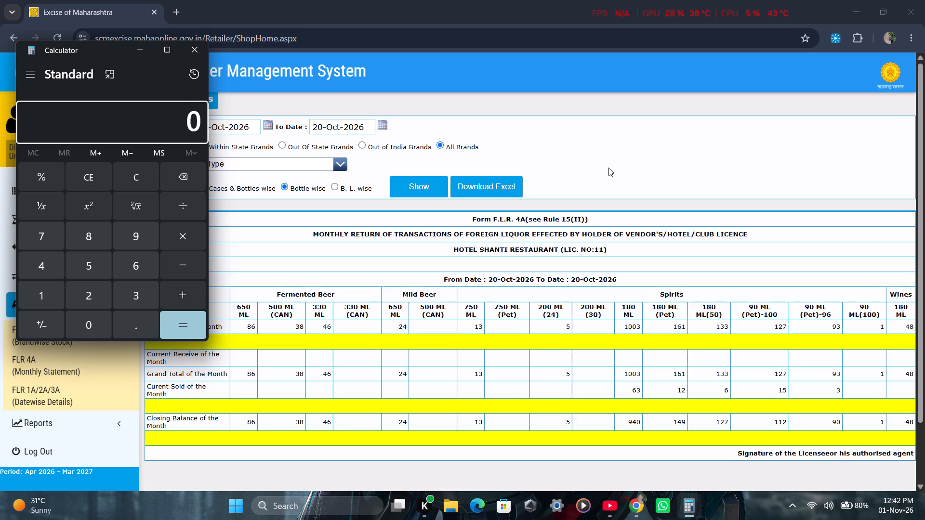
Add the 180 ML and 200 ML (24) spirit closing balances, 940 + 149 + 127 + 5, and clear the calculator.
type("940+")
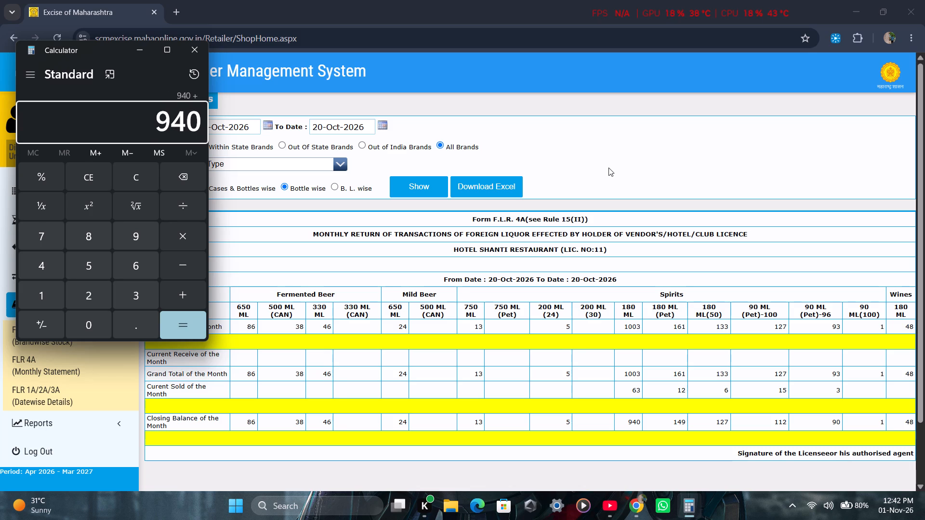
type("149+127")
key("plus")
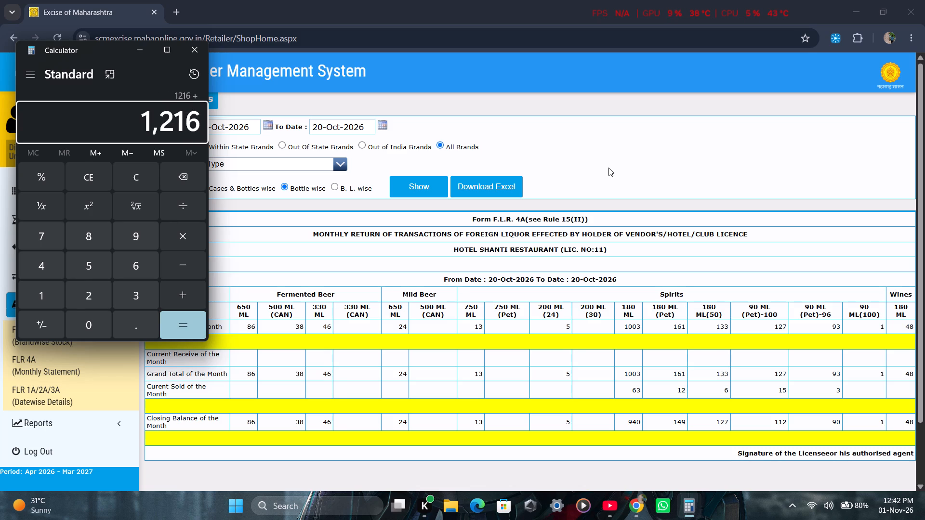
key("5")
key("Return")
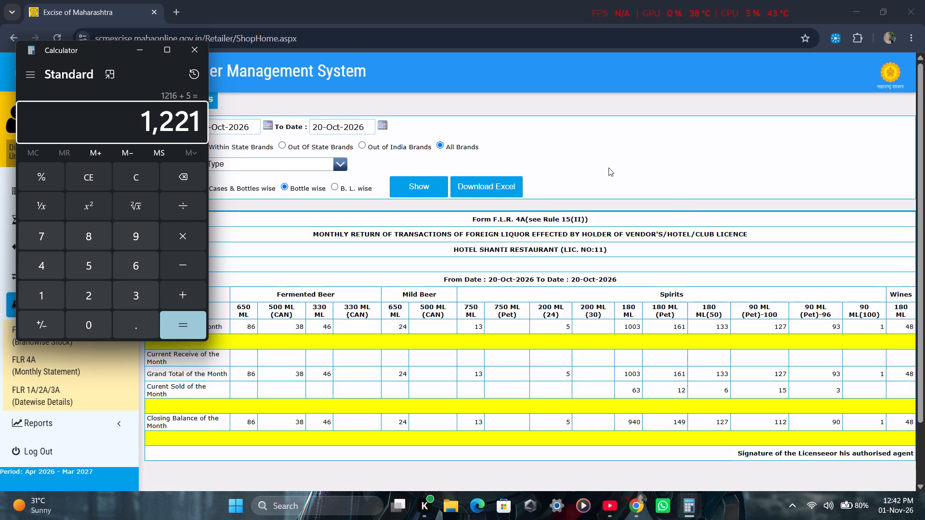
key("Escape")
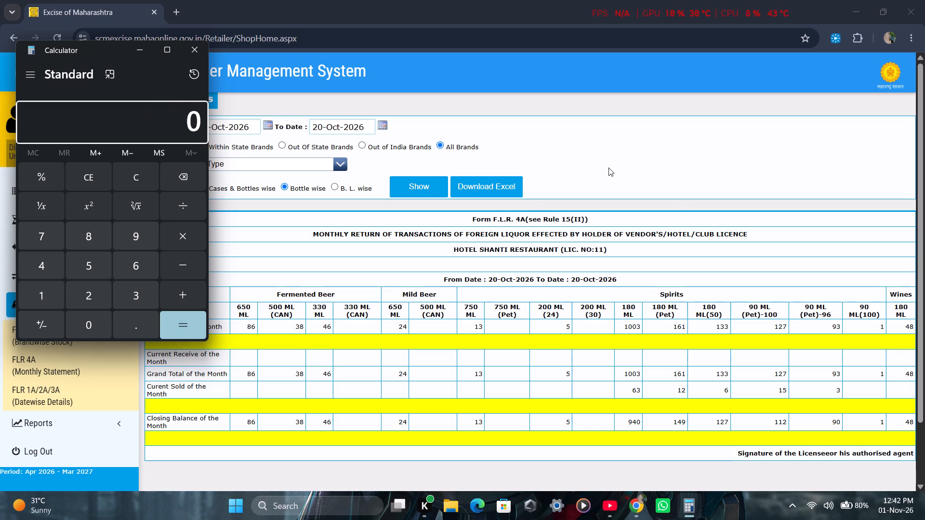
Add 684 + 537 in Calculator and clear it.
type("684+")
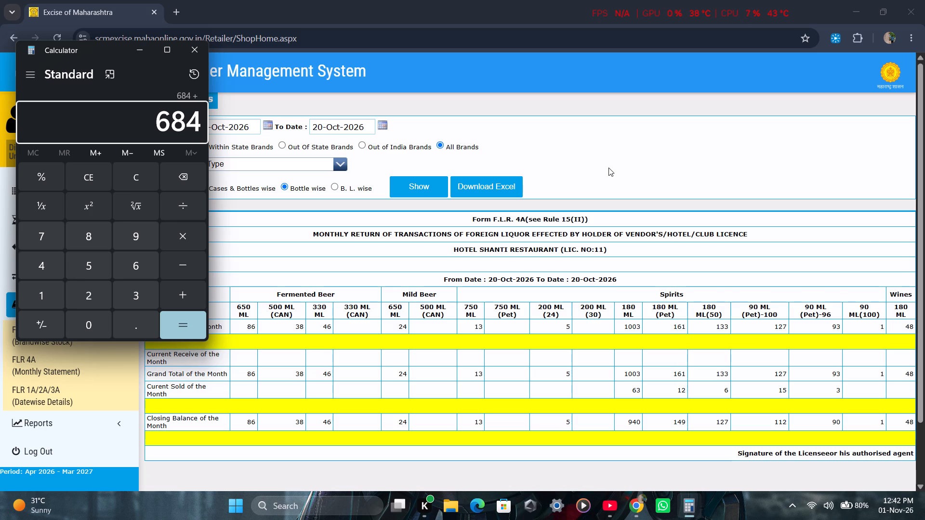
key("5")
type("37")
key("Return")
key("Escape")
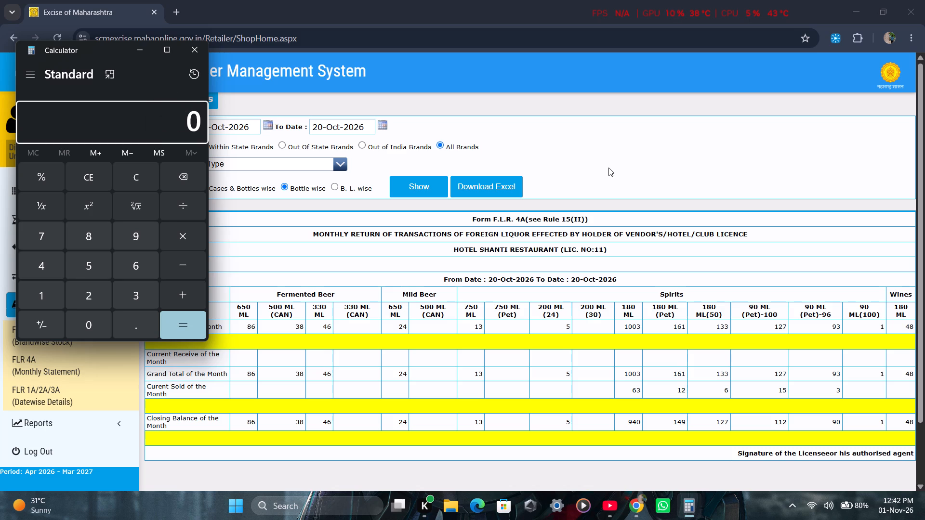
Add 69 + 134 in Calculator and clear it.
type("69+")
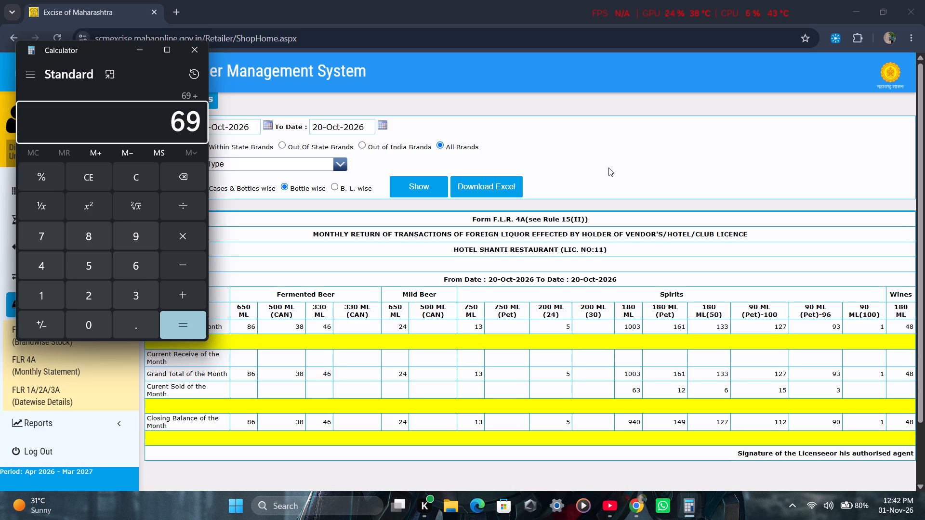
type("134")
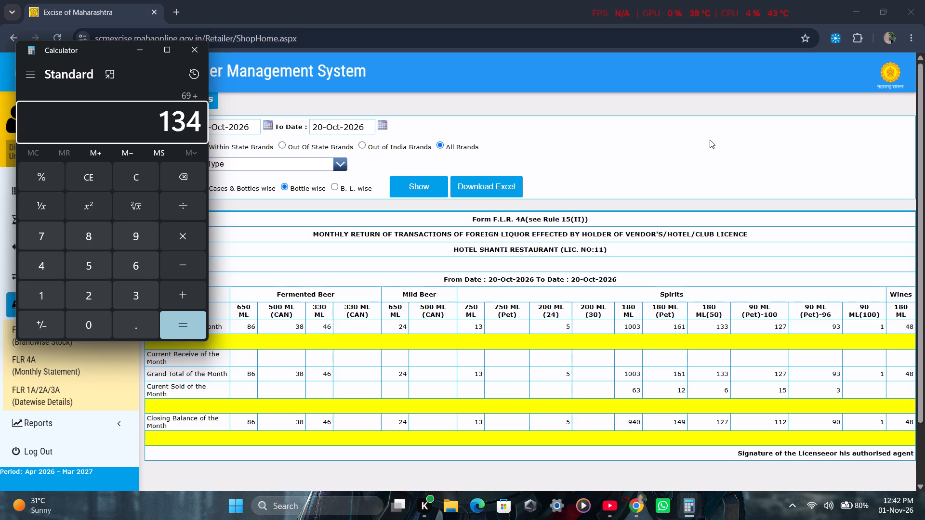
key("Return")
key("Escape")
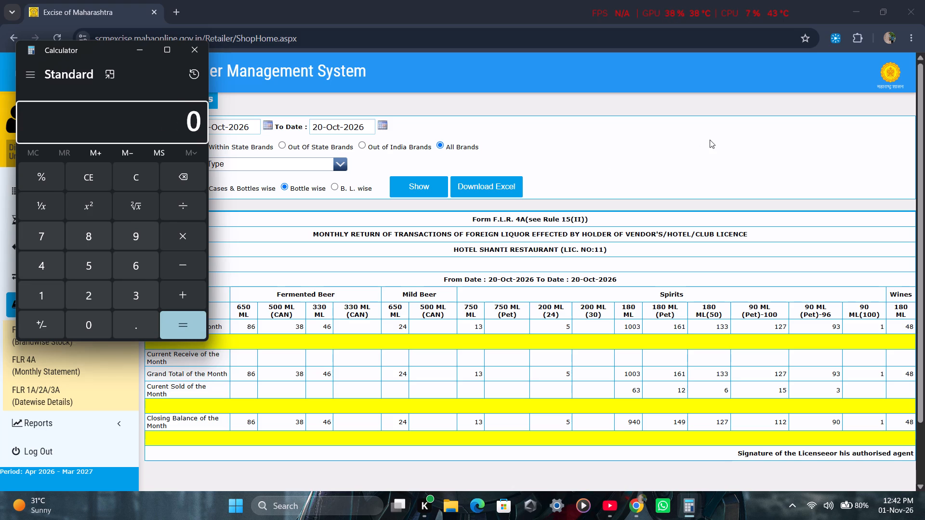
Add the closing balances of the three 90 ML spirit categories, 112 + 90 + 1, and close Calculator.
type("112+")
type("90+")
key("1")
key("Return")
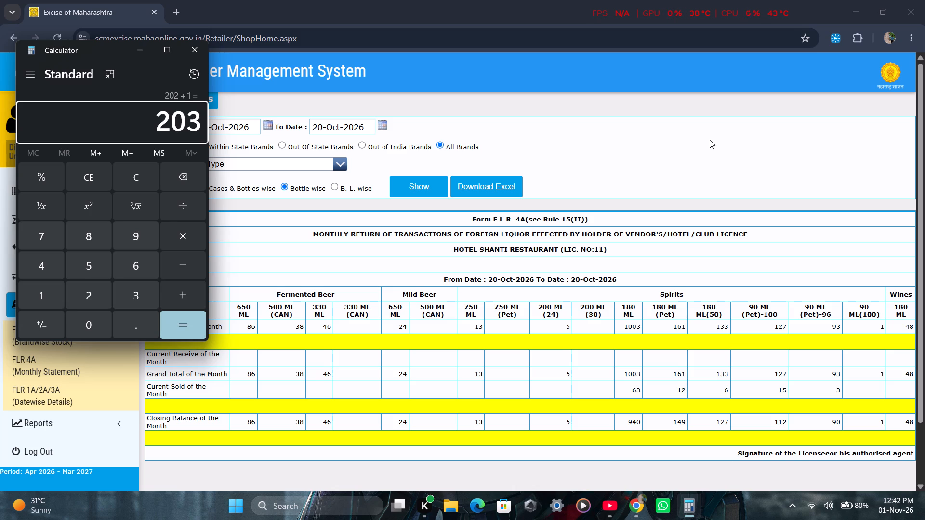
key("Escape")
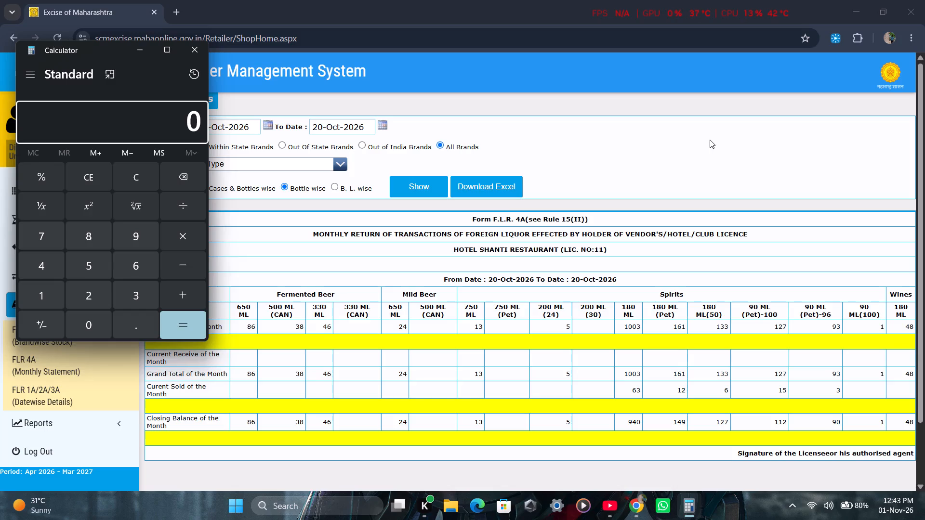
left_click(199, 48)
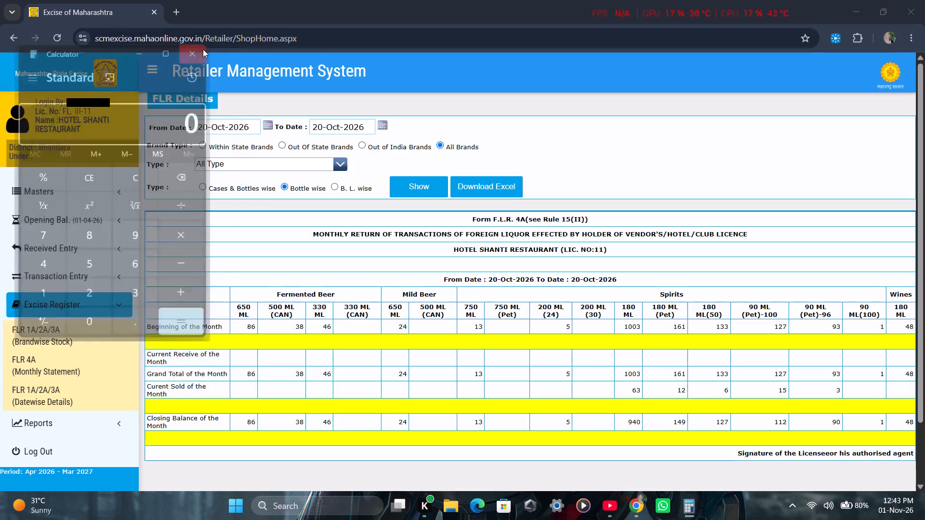
In the daily sales entry, search for sales with both From Date and To Date set to 21-Oct-2026.
left_click(109, 286)
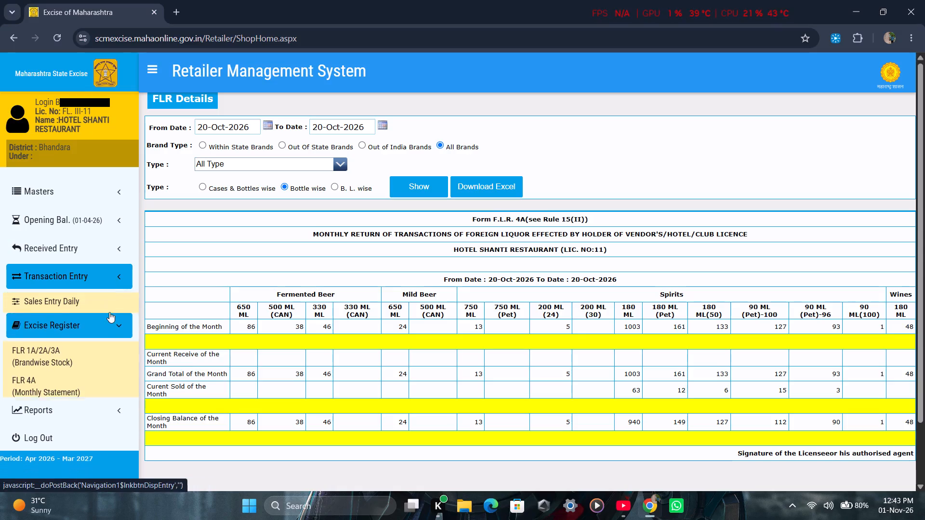
left_click(70, 299)
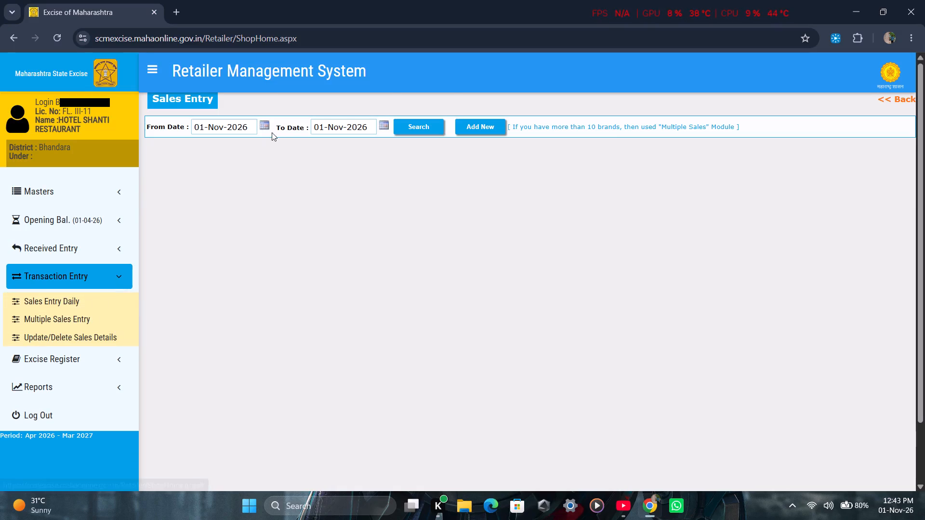
left_click(263, 128)
left_click(198, 145)
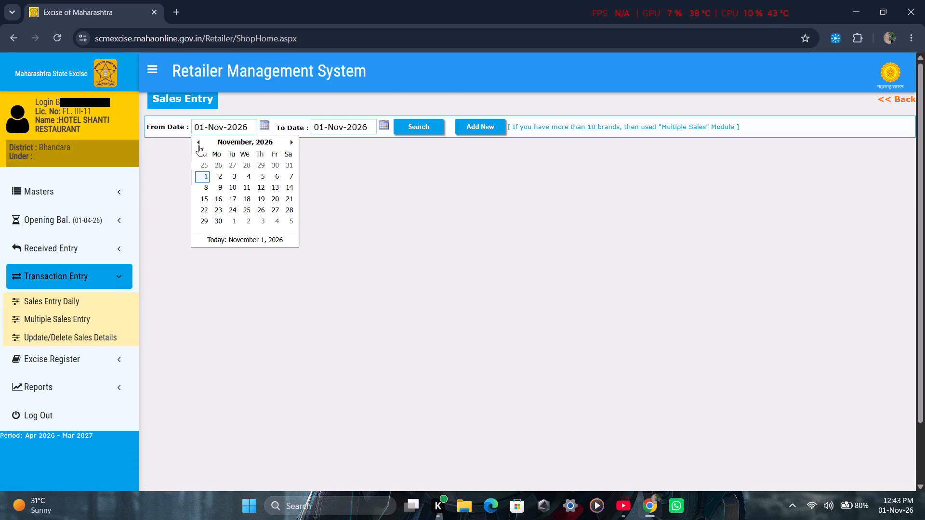
left_click(243, 193)
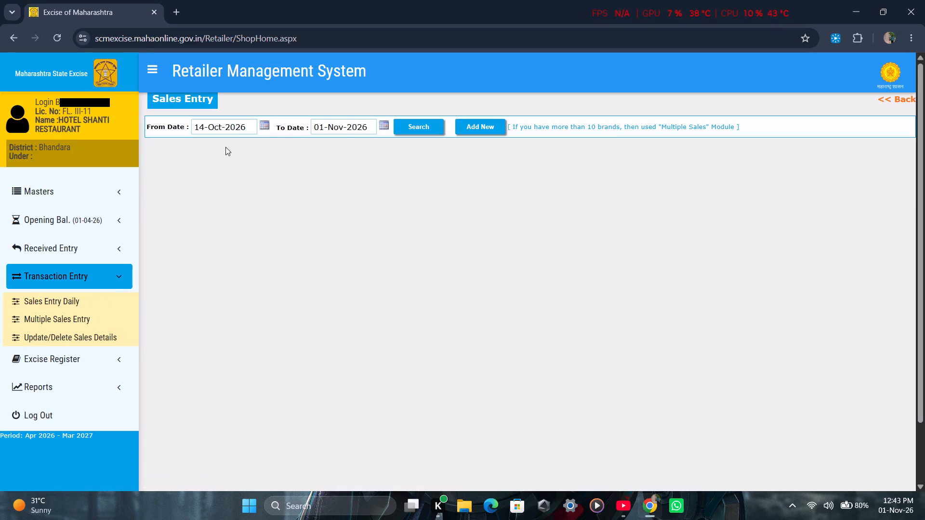
left_click(264, 123)
left_click(249, 198)
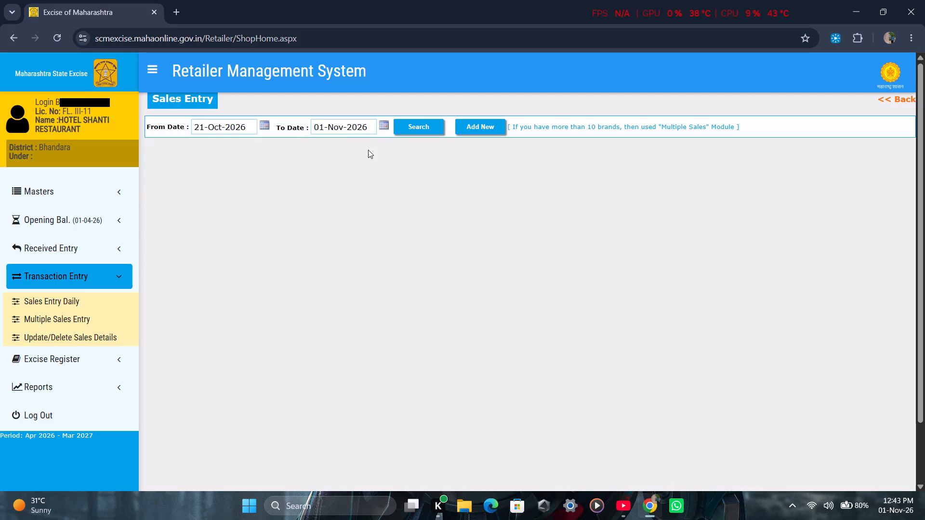
left_click(385, 120)
left_click(316, 138)
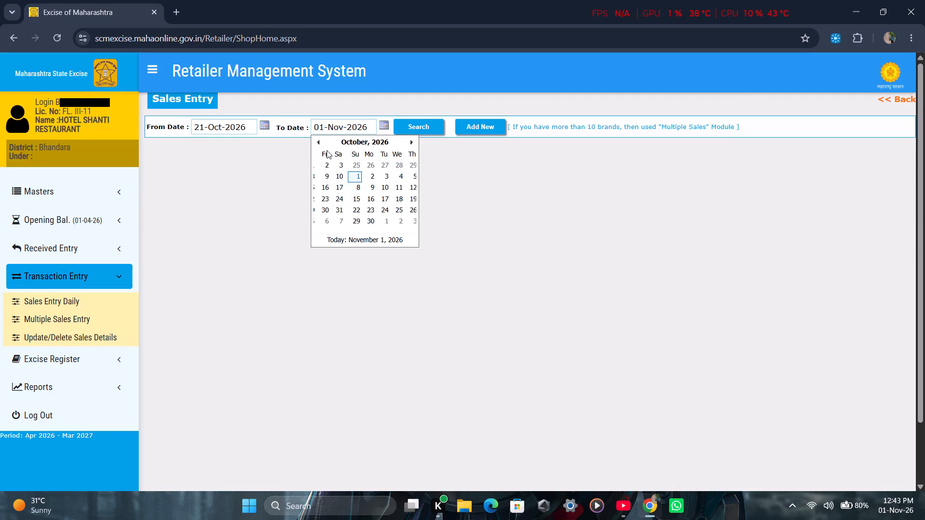
left_click(370, 198)
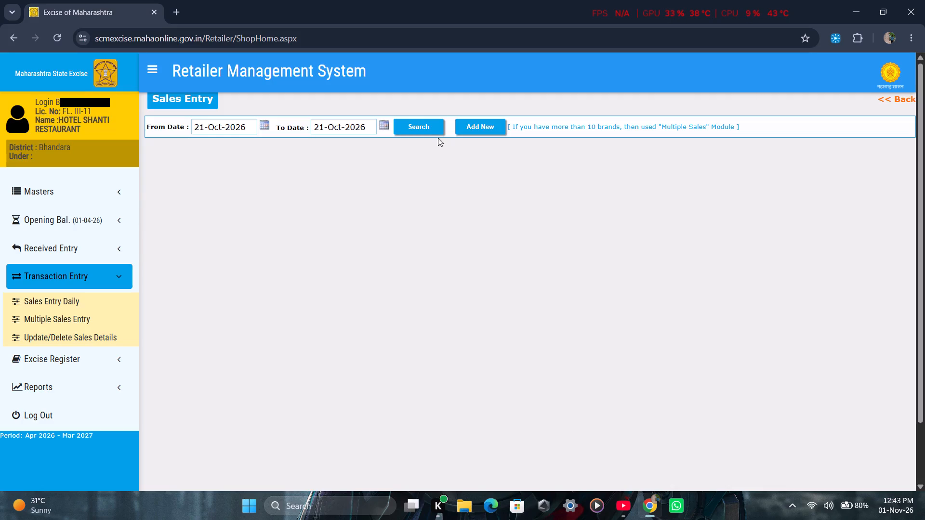
left_click(424, 127)
Start a new daily sales entry dated 21-Oct-2026.
left_click(465, 126)
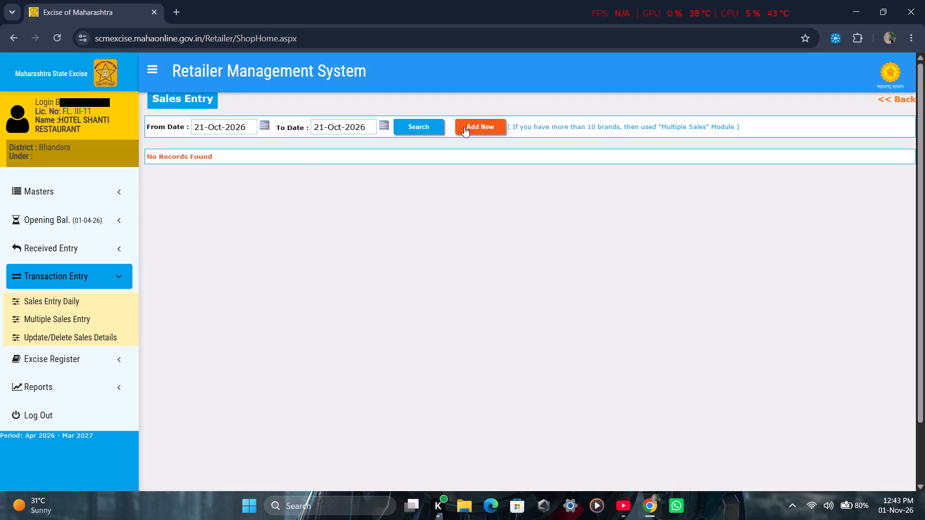
left_click(254, 126)
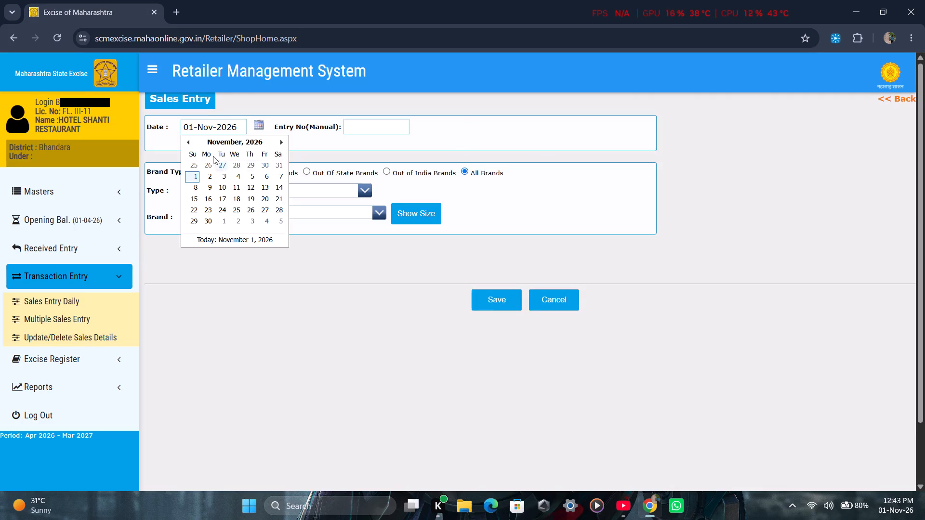
left_click(187, 139)
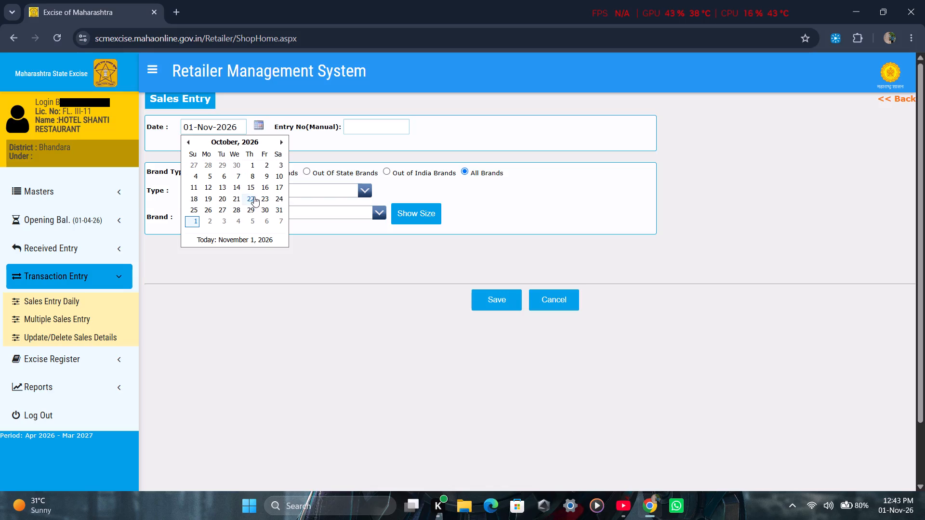
left_click(234, 199)
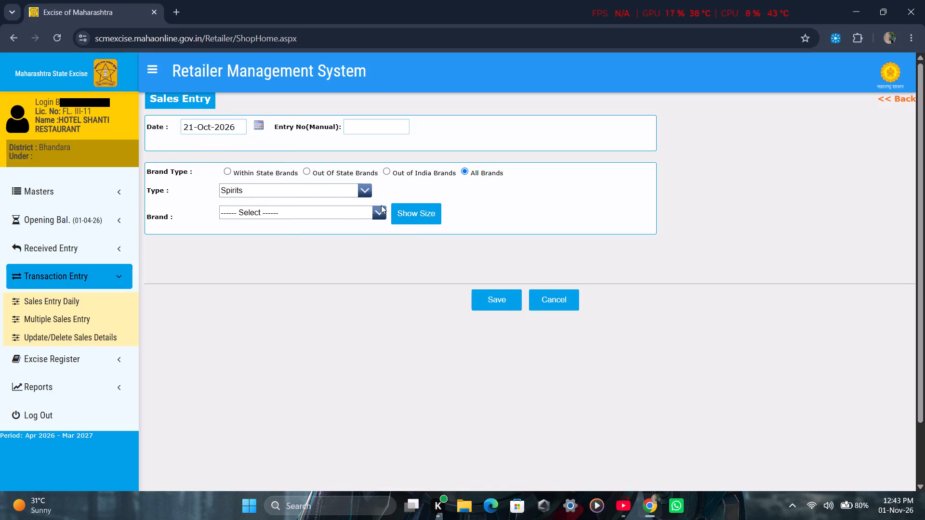
Add 5 bottles of ALL SEASONS DOUBLE CASK COLLECTION RESERVE WHISKY in the 180 ML size to the sales entry.
left_click(381, 209)
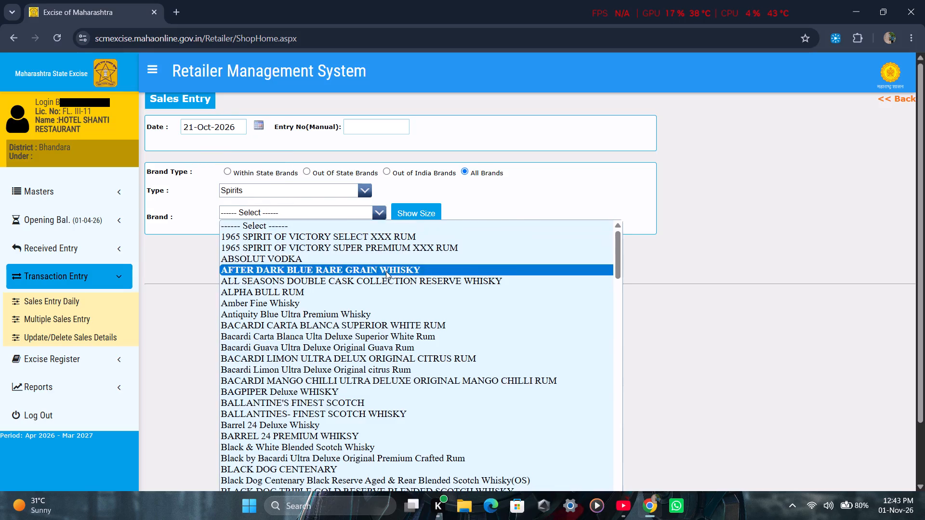
scroll(386, 271, "down", 13)
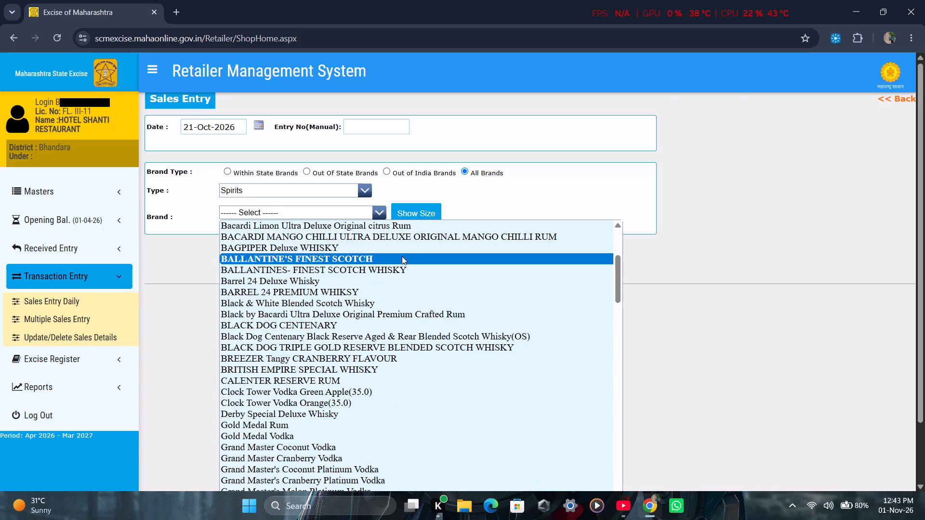
scroll(384, 285, "down", 4)
scroll(408, 324, "down", 2)
scroll(412, 294, "up", 3)
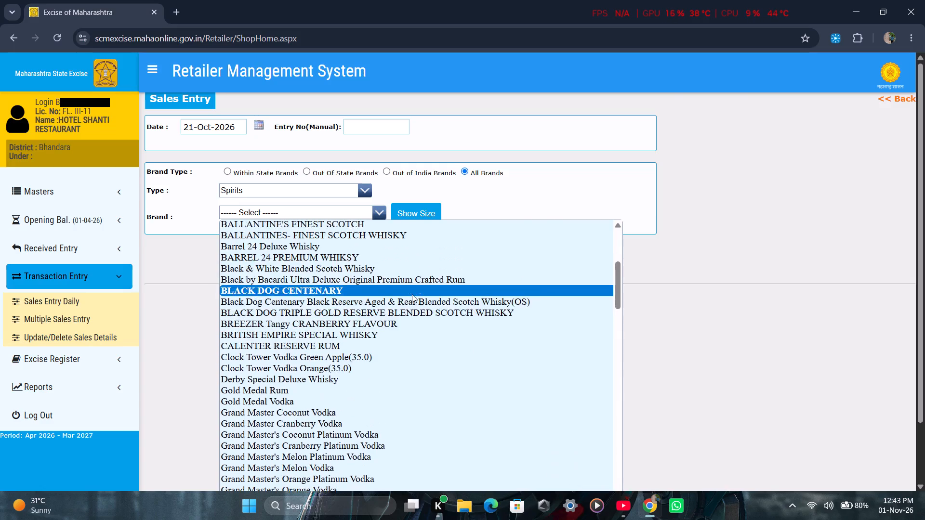
scroll(412, 294, "up", 15)
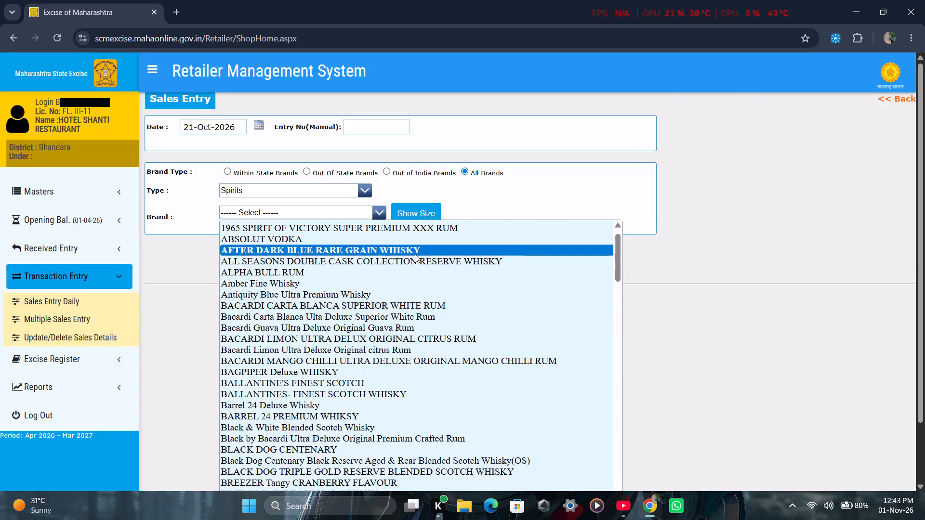
left_click(415, 266)
left_click(425, 218)
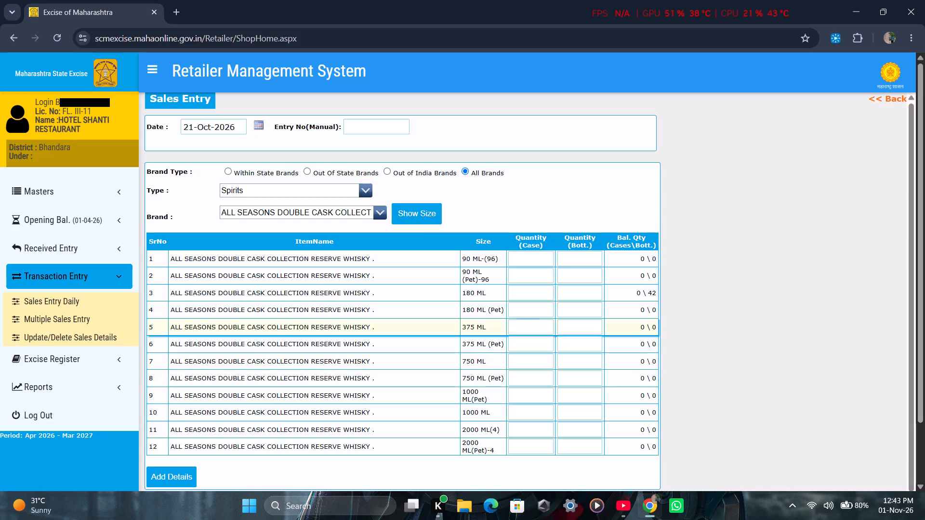
left_click(592, 298)
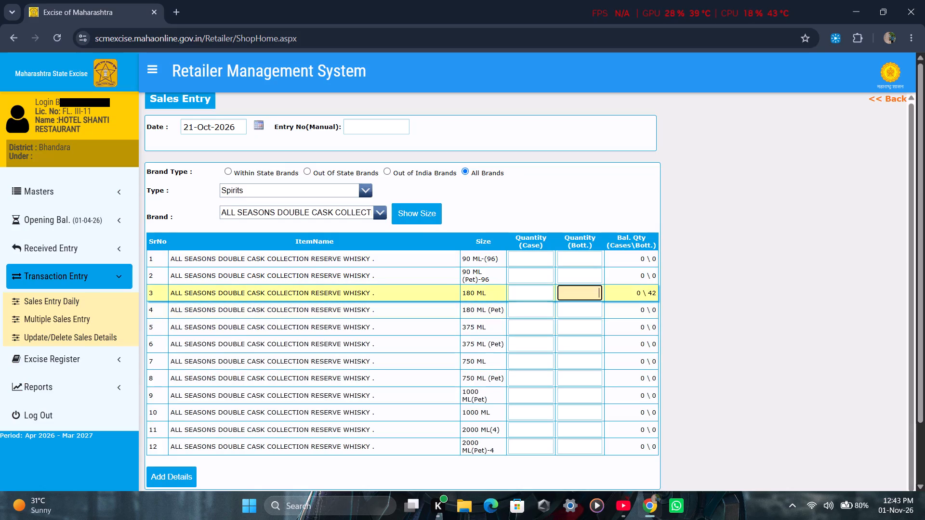
type("55")
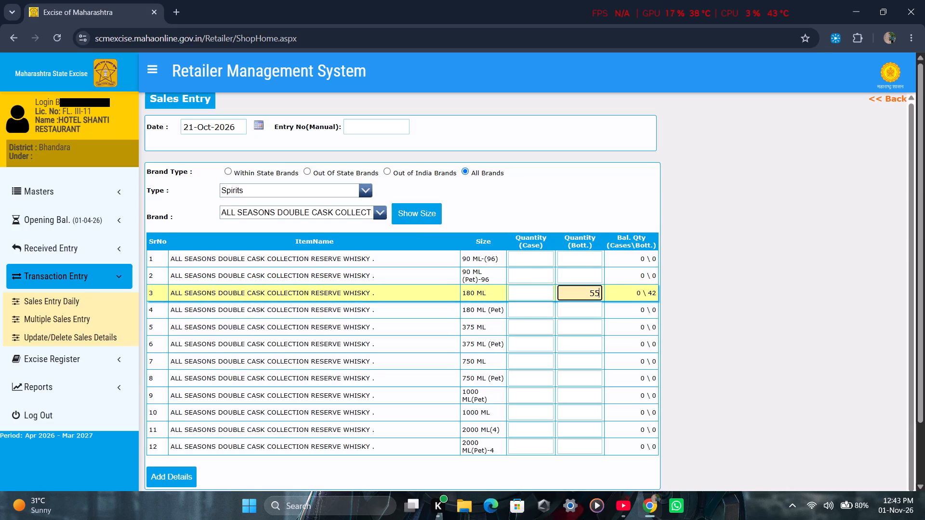
key("BackSpace")
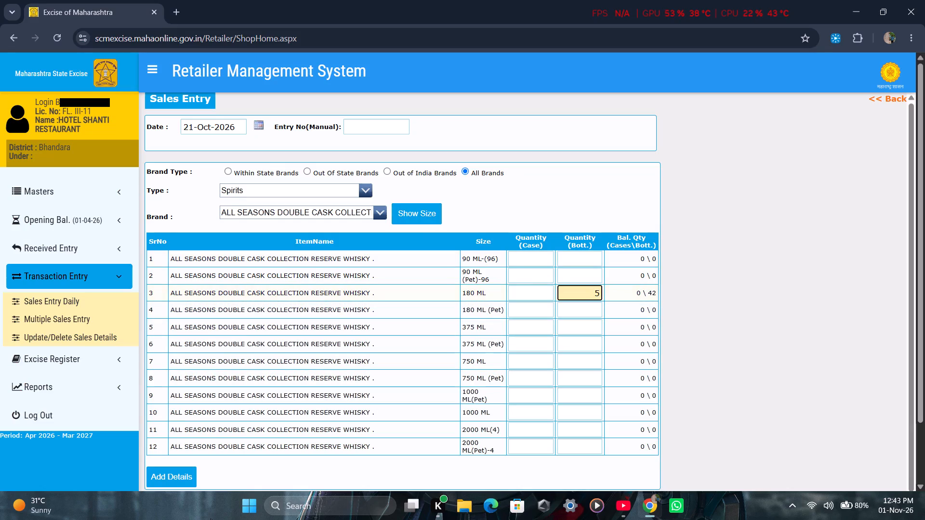
left_click(180, 475)
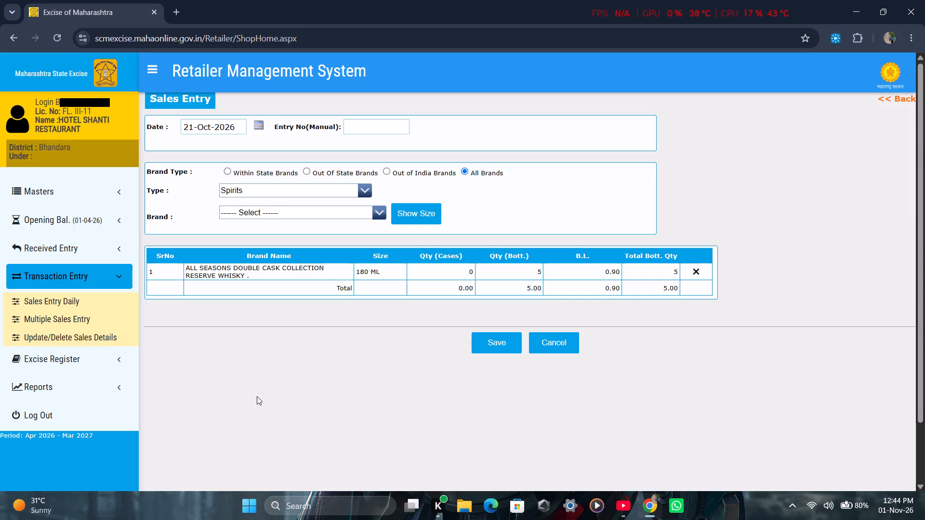
Add 5 bottles of ICONIQ WHITE FINEST INTERNATIONAL GRAIN WHISKY in the 180 ML size to the sales entry.
left_click(381, 216)
scroll(343, 341, "down", 7)
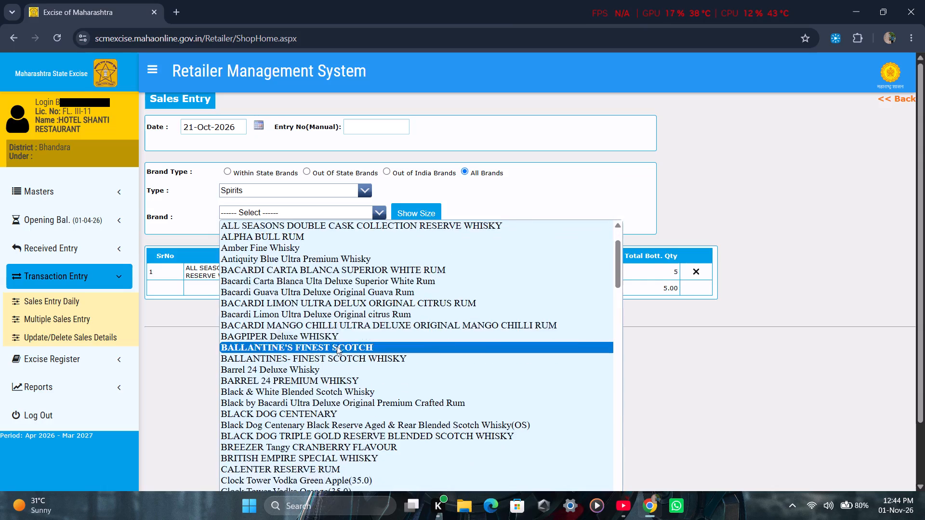
scroll(337, 346, "down", 20)
scroll(337, 346, "down", 1)
left_click(291, 403)
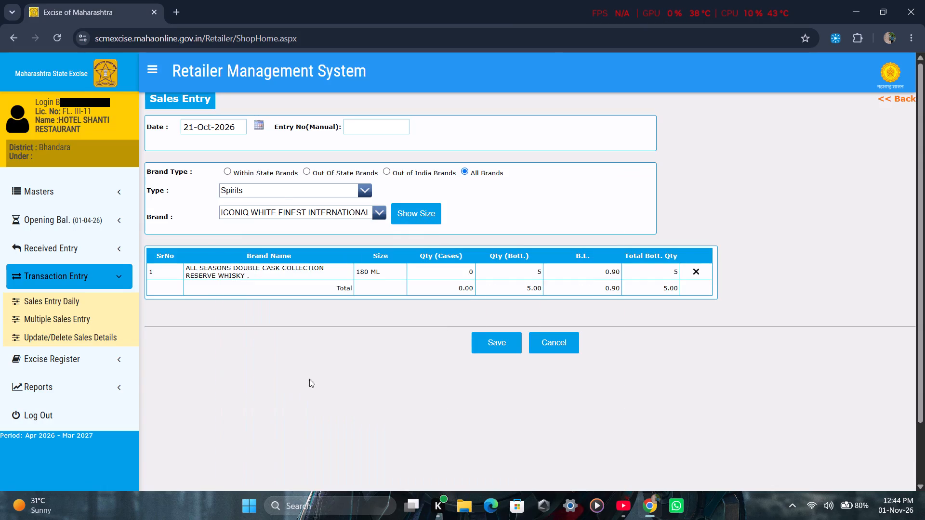
left_click(420, 218)
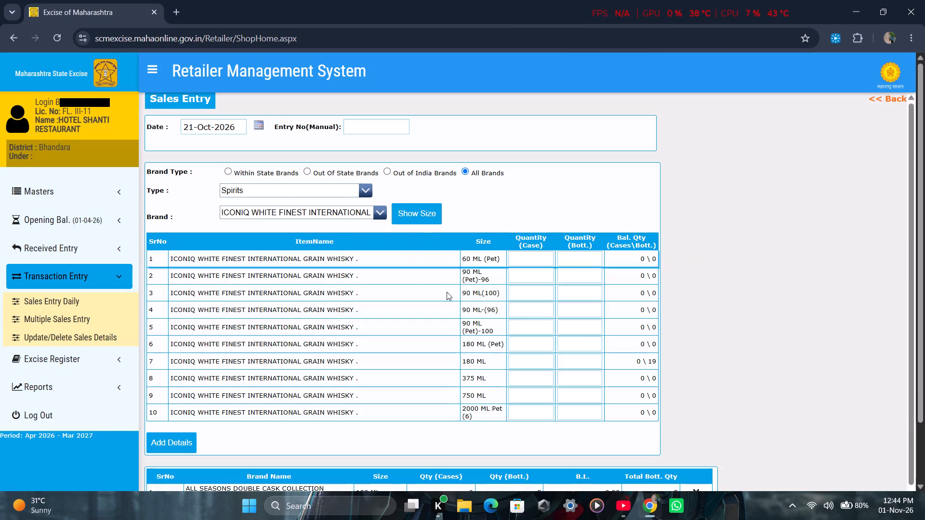
left_click(582, 364)
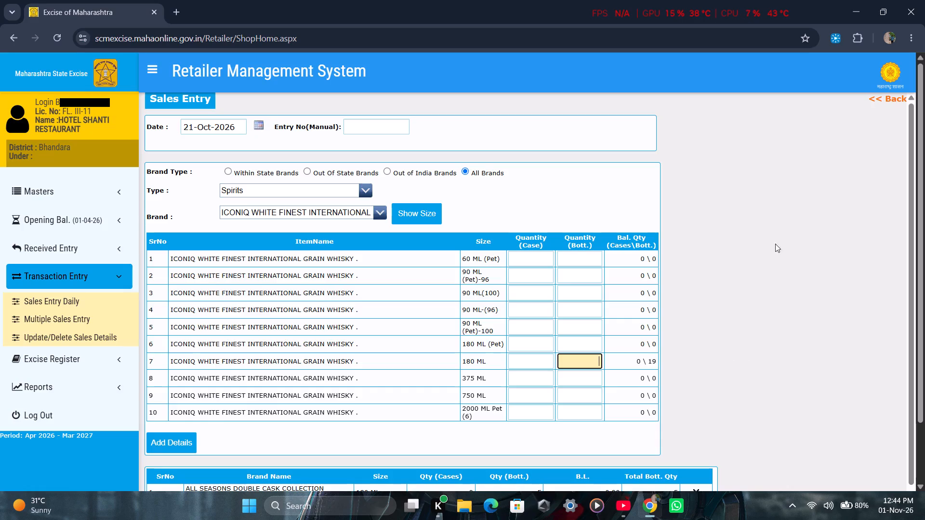
type("52")
key("BackSpace")
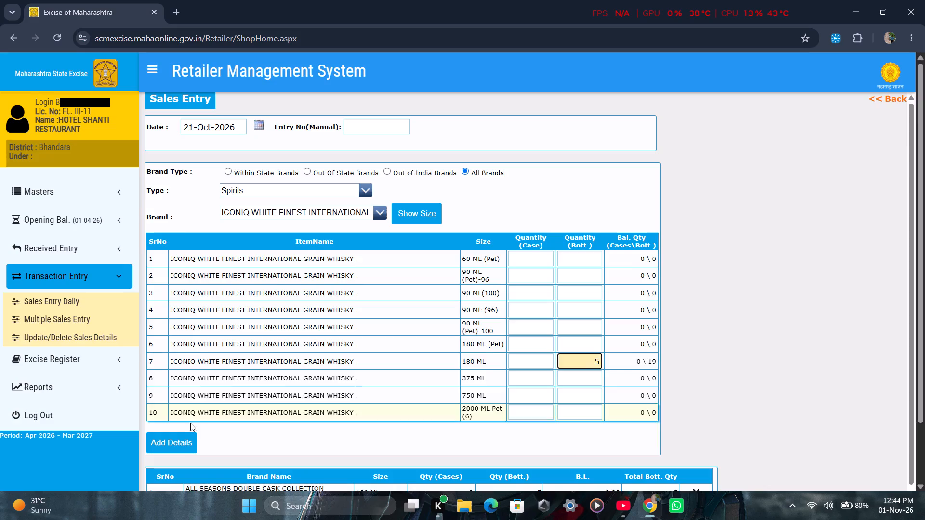
left_click(185, 442)
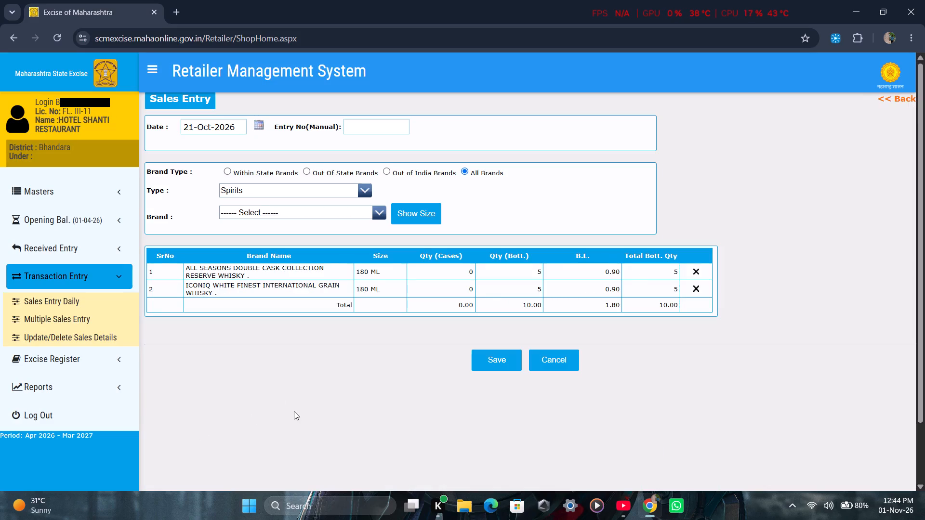
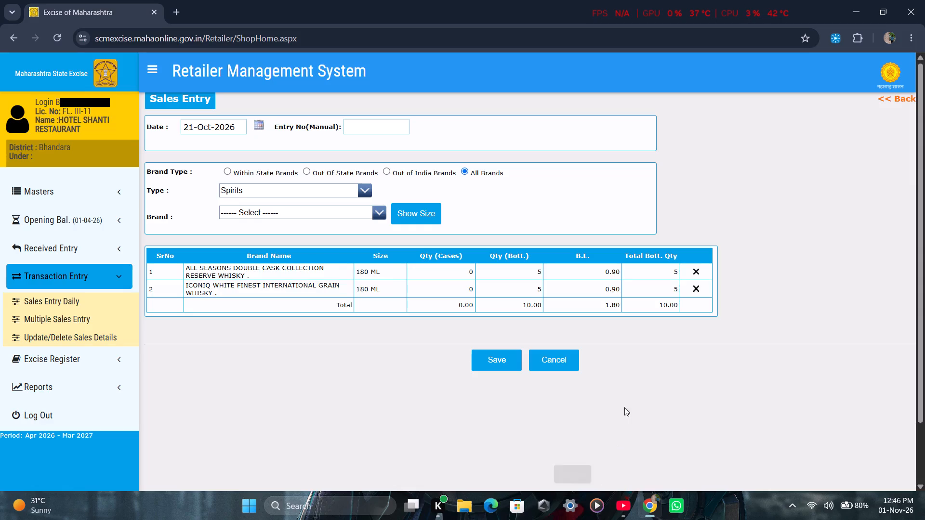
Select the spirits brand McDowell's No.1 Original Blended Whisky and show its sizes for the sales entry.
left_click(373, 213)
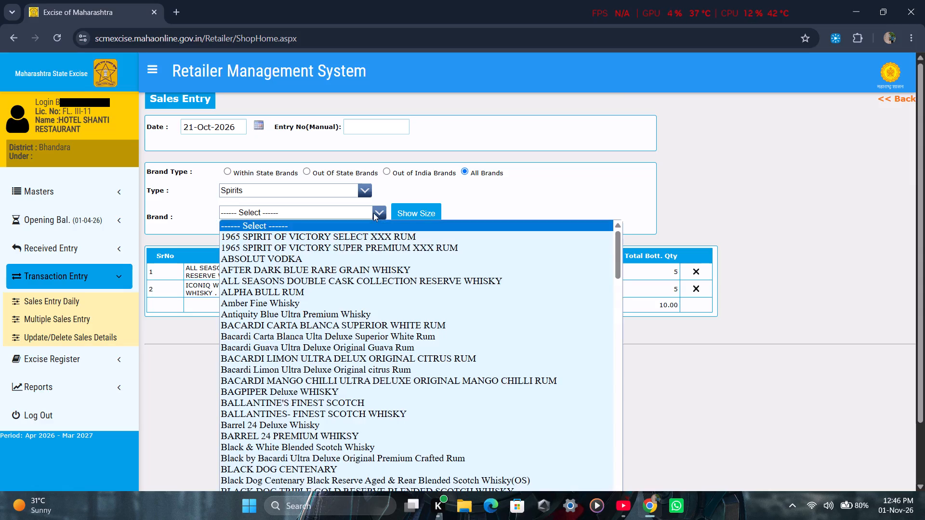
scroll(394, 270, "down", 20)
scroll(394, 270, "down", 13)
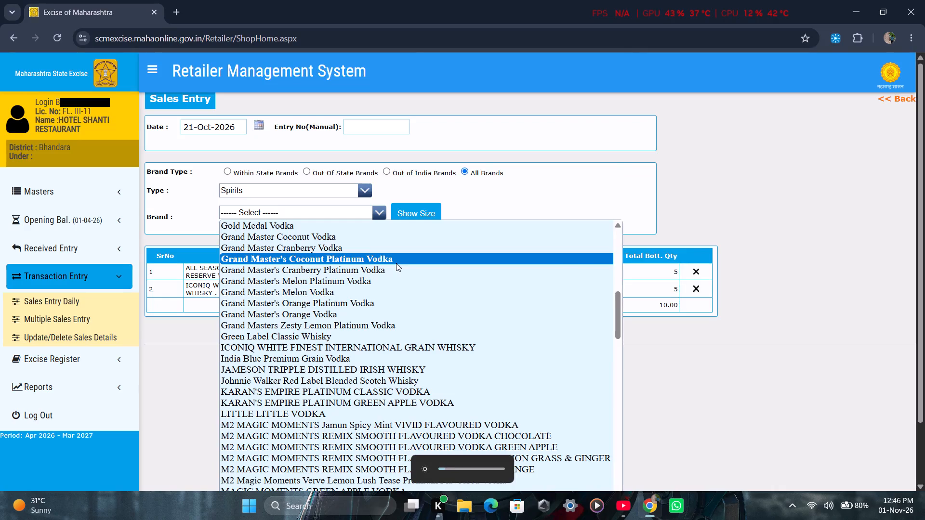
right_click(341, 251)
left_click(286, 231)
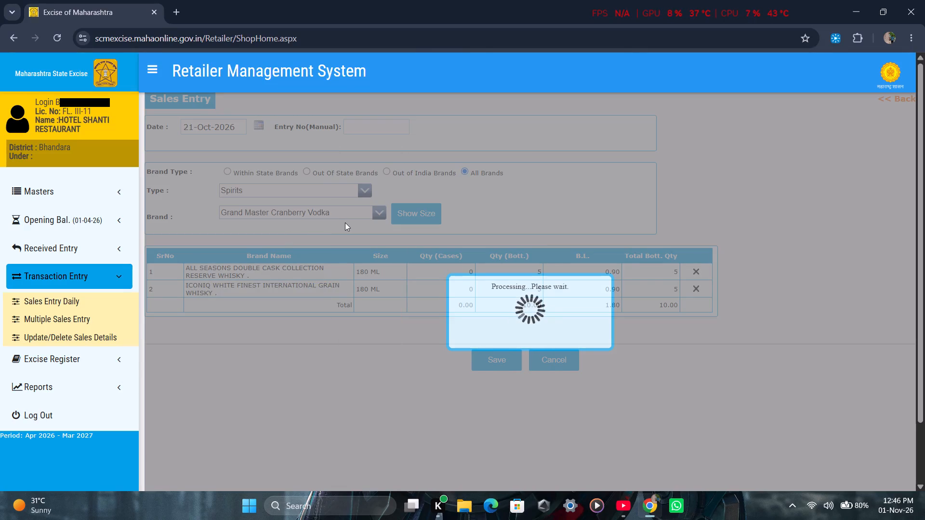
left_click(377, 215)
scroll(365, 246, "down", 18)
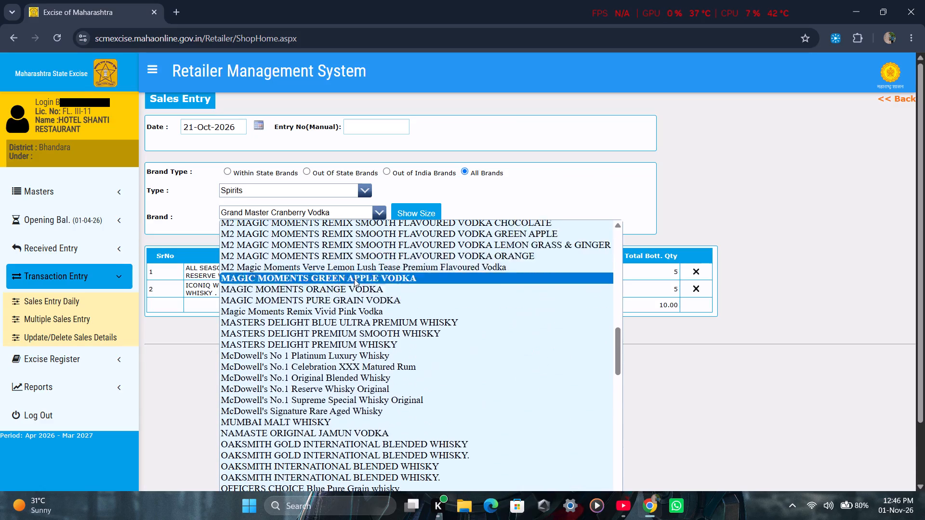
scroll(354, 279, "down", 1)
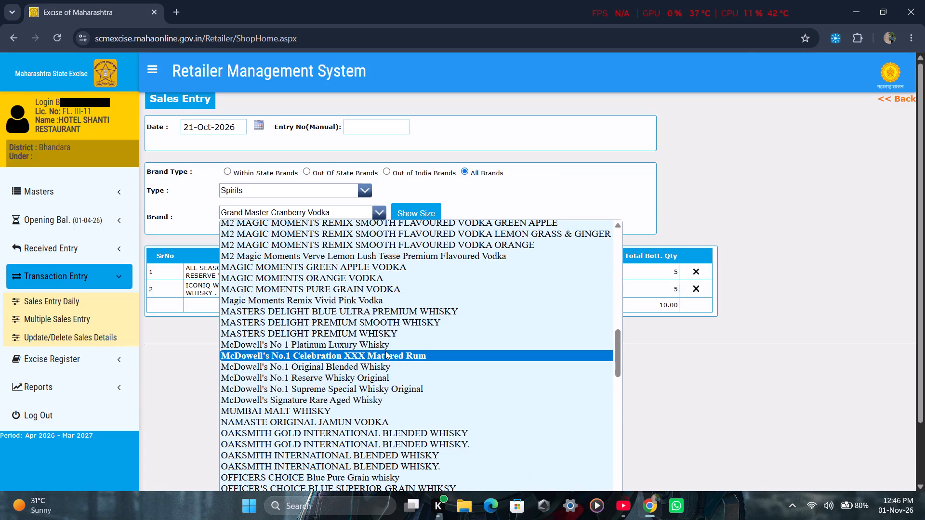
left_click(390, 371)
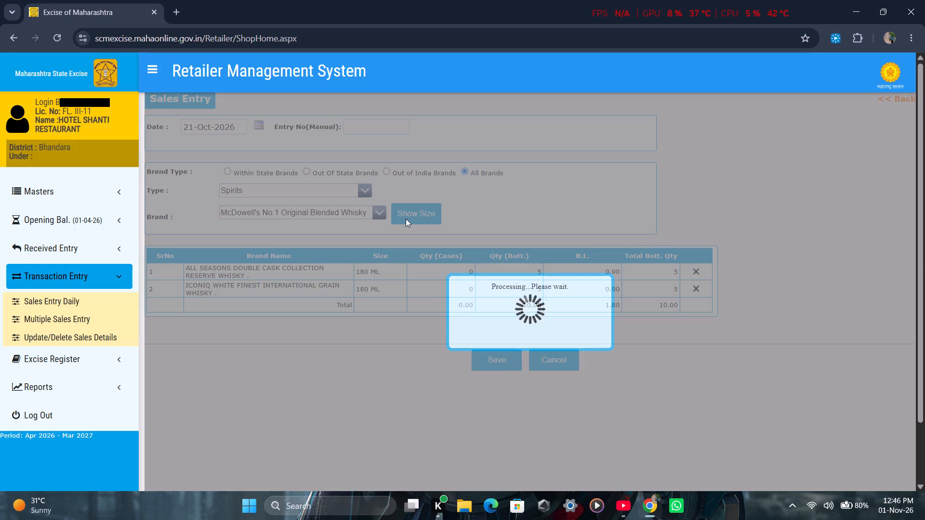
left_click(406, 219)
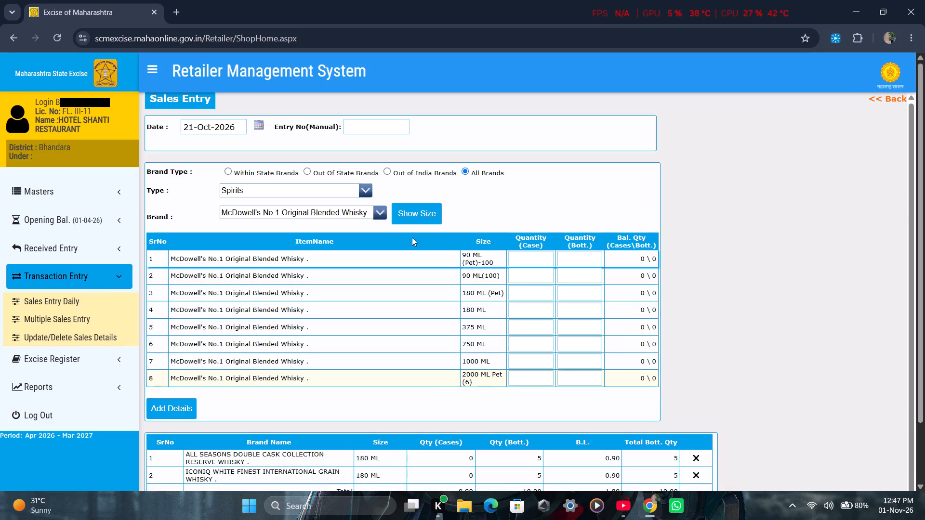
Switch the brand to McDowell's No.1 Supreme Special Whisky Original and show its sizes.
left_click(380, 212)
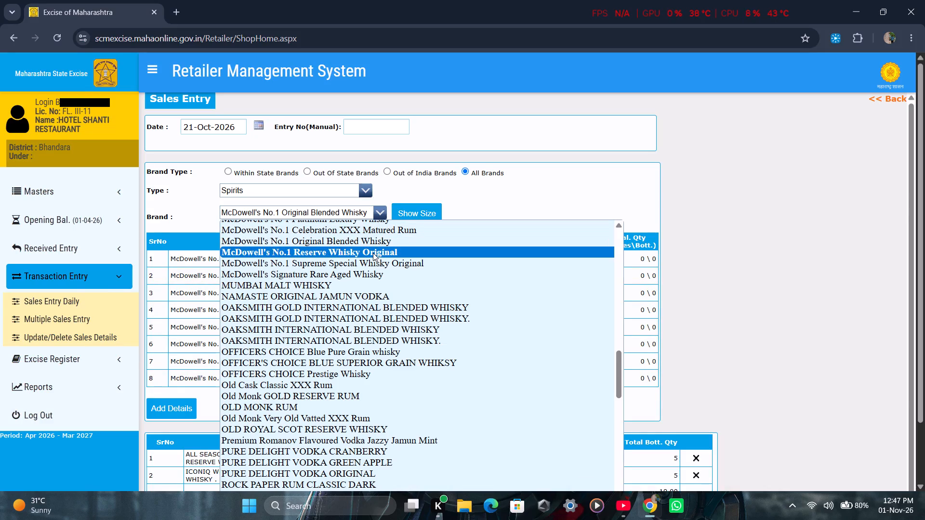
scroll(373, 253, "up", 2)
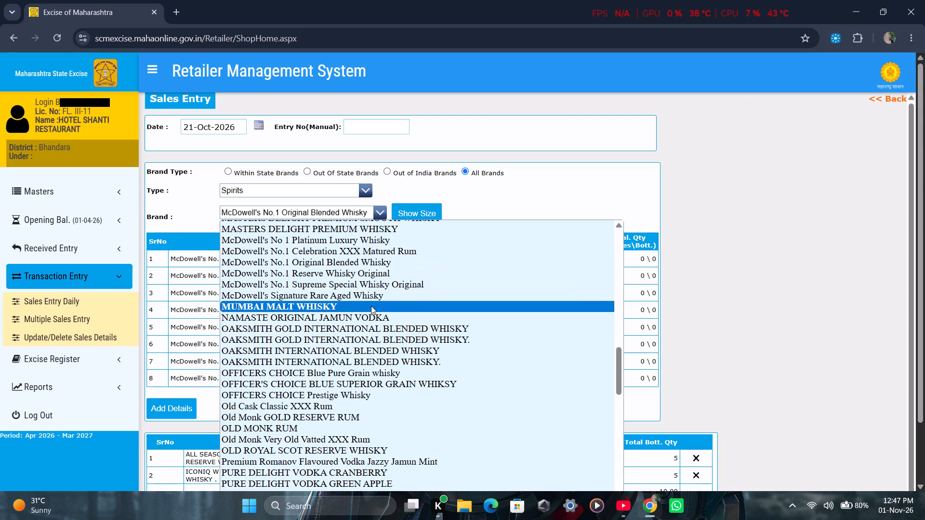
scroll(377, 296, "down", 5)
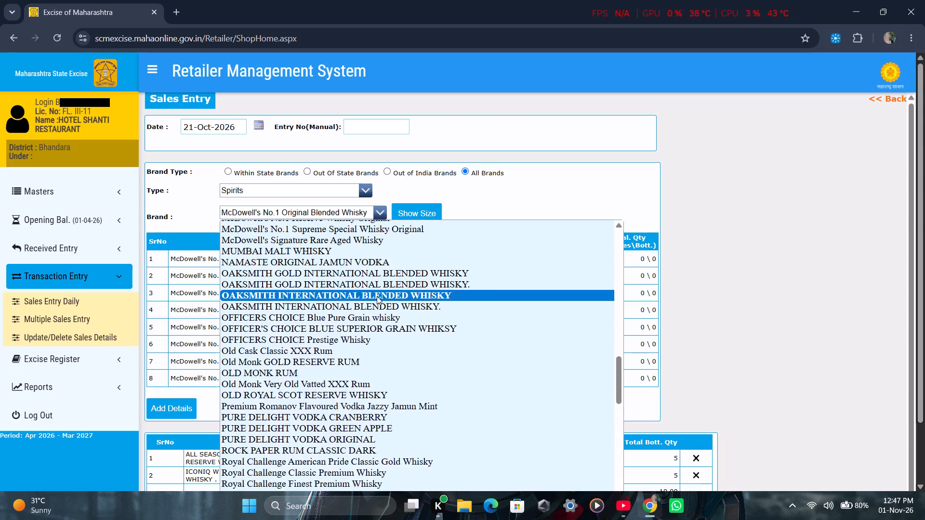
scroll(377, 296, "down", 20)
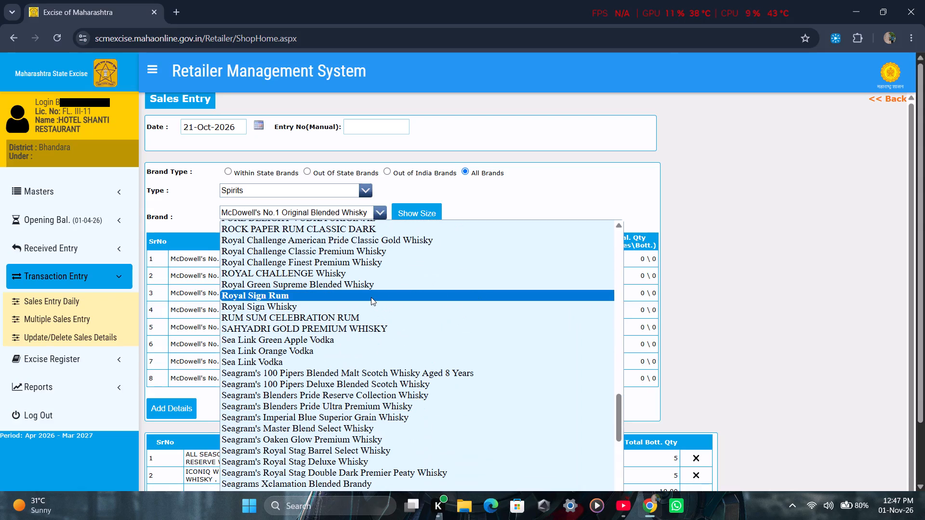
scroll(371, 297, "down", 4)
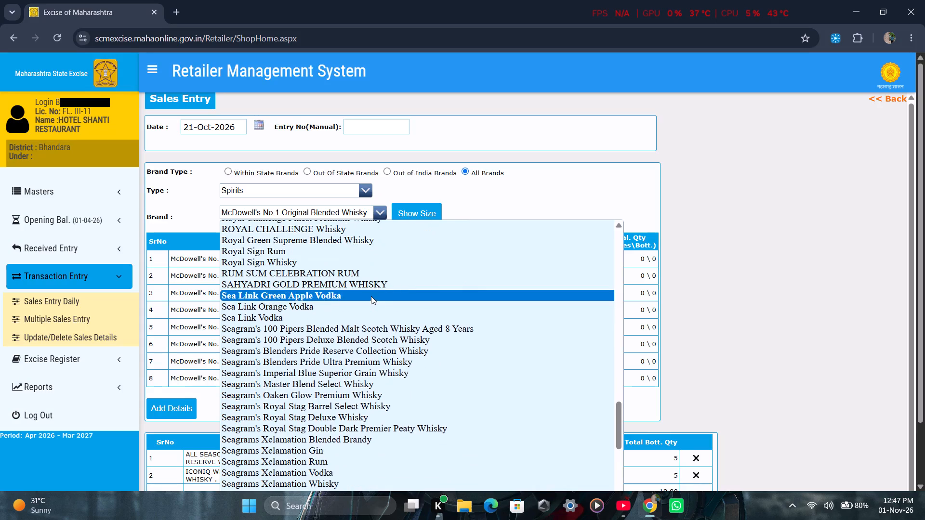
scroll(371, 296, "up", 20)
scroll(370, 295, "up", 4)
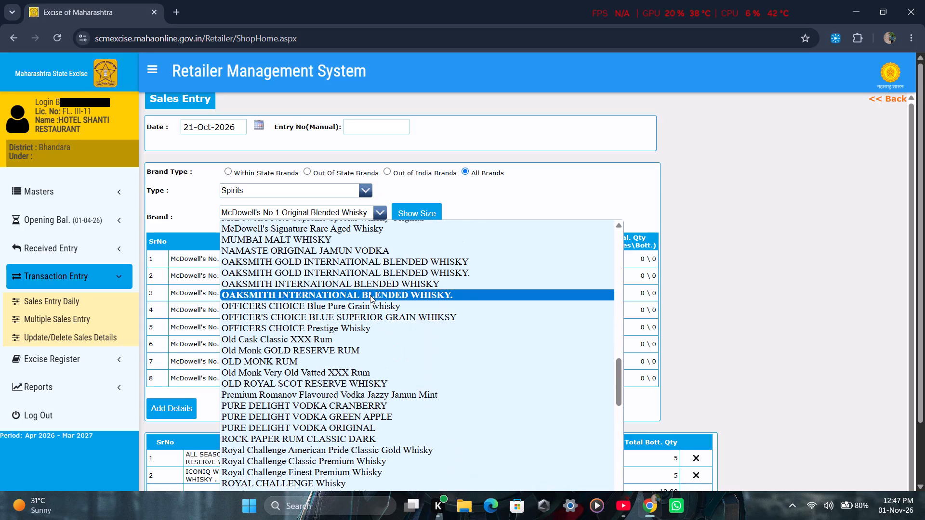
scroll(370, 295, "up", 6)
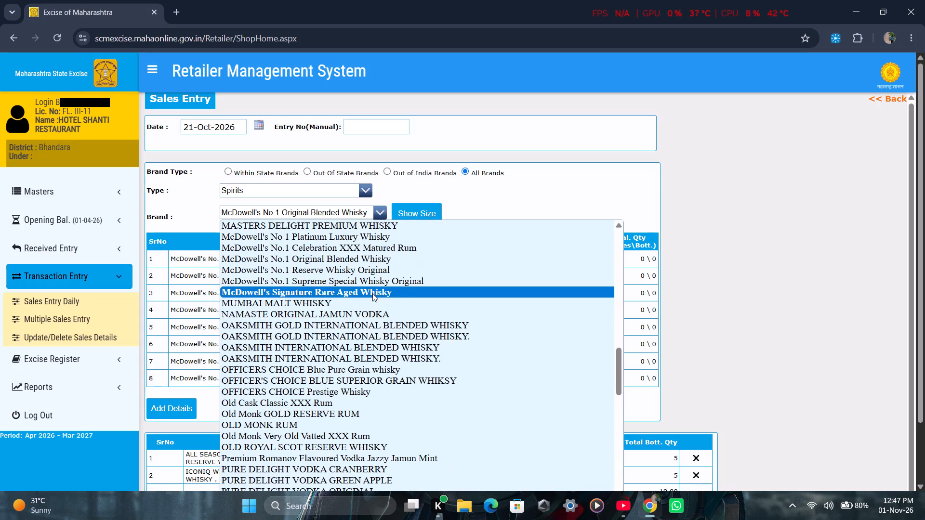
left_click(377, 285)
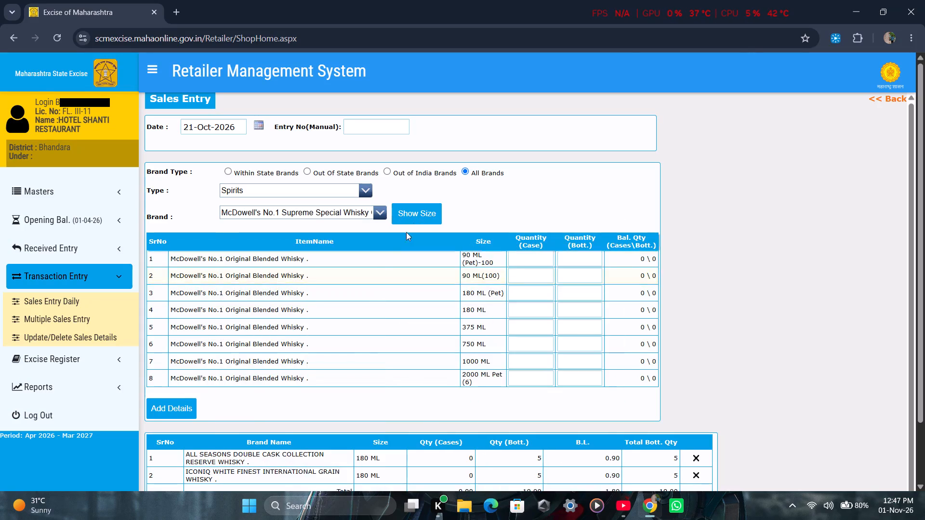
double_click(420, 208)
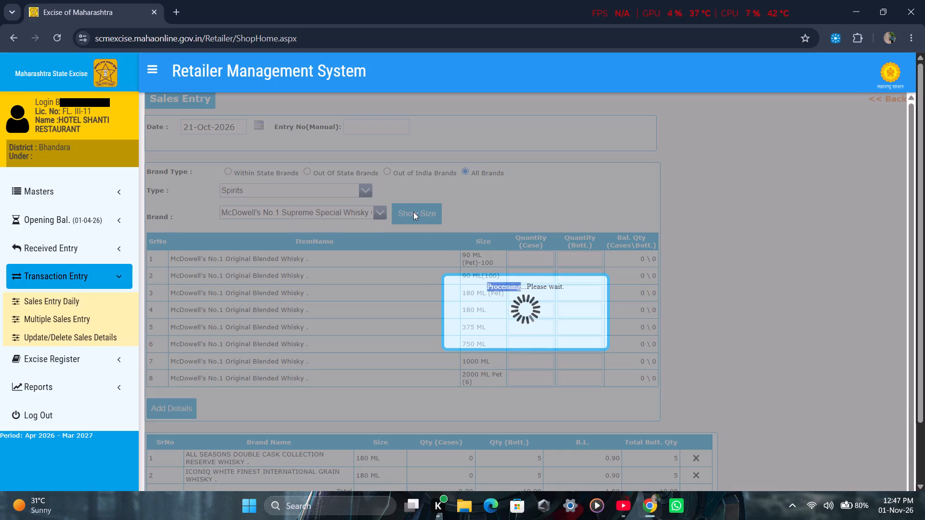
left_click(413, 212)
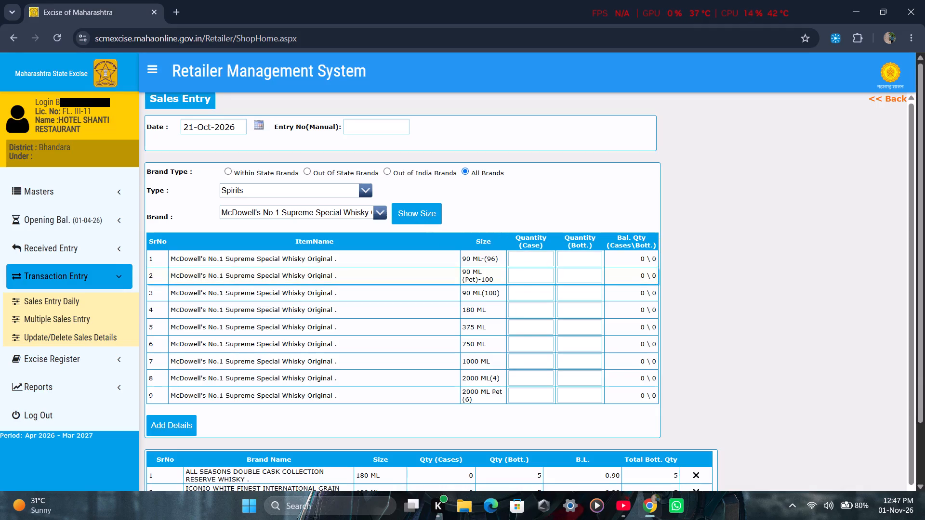
Add 2 bottles of McDowell's No.1 Reserve Whisky Original in the 180 ML (Pet) size to the sales entry.
left_click(383, 206)
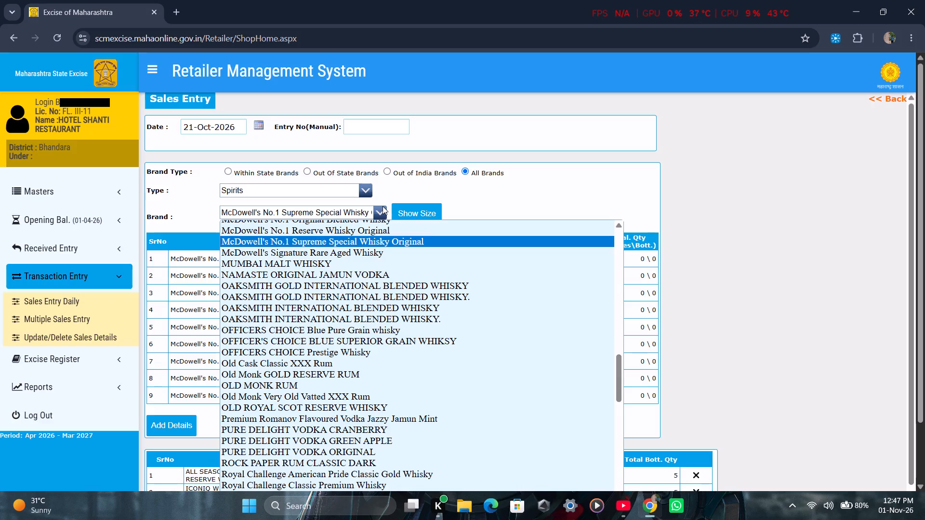
left_click(385, 231)
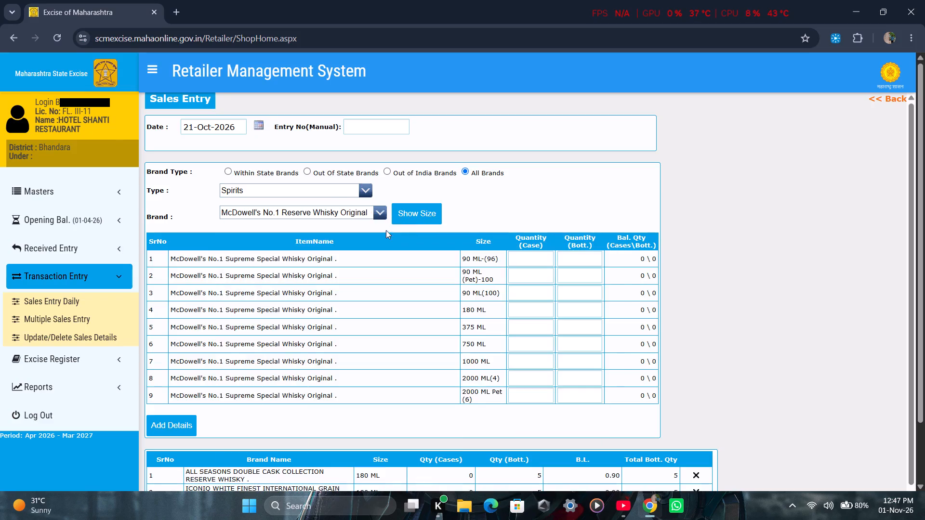
left_click(428, 209)
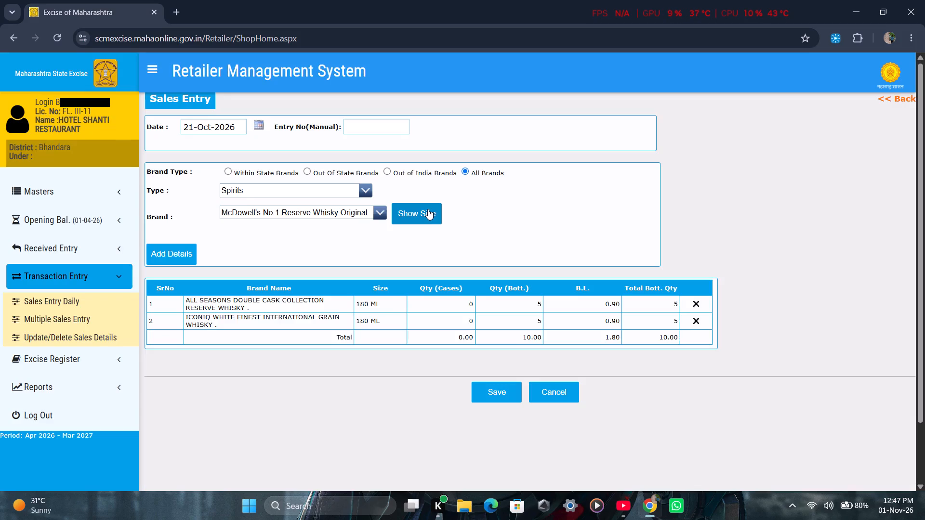
left_click(427, 214)
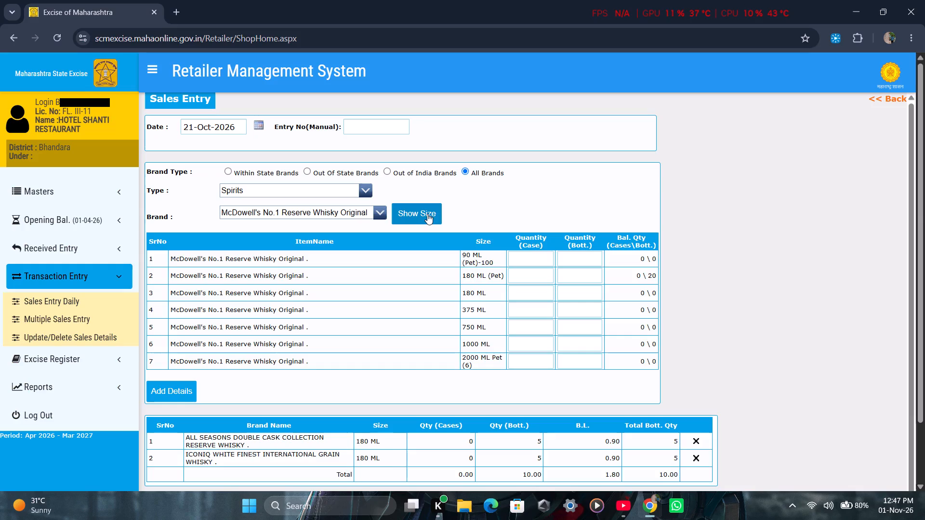
left_click(594, 274)
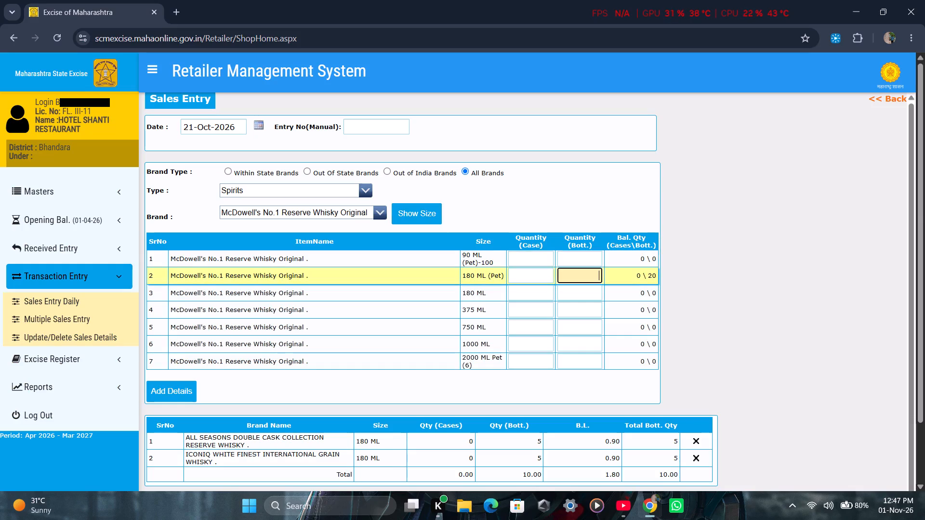
key("2")
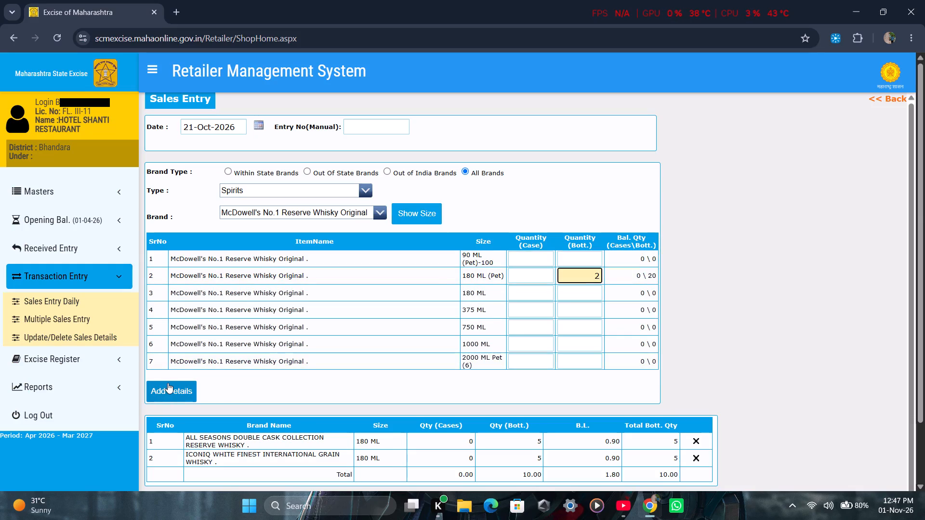
left_click(168, 383)
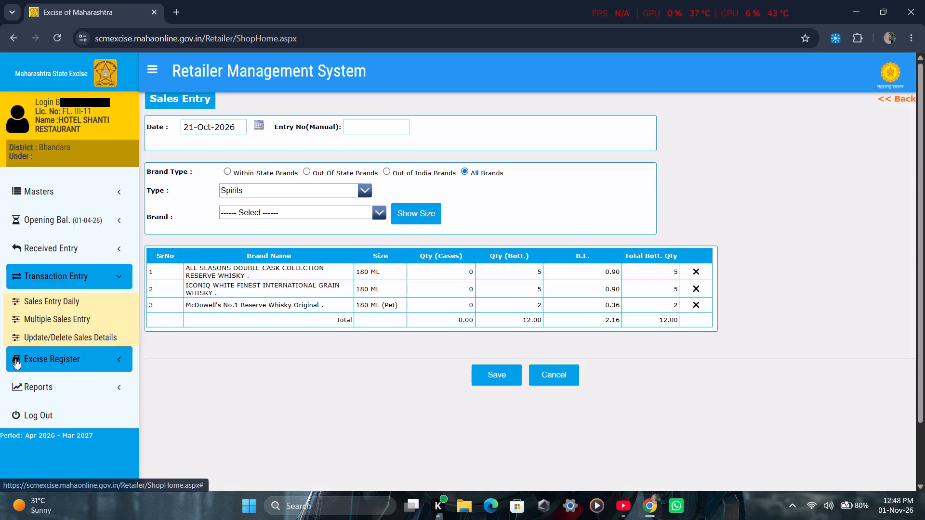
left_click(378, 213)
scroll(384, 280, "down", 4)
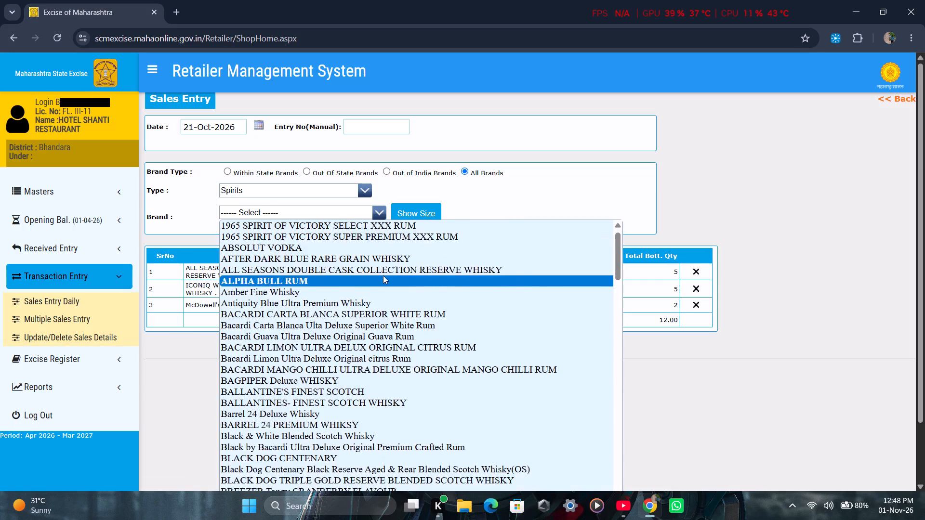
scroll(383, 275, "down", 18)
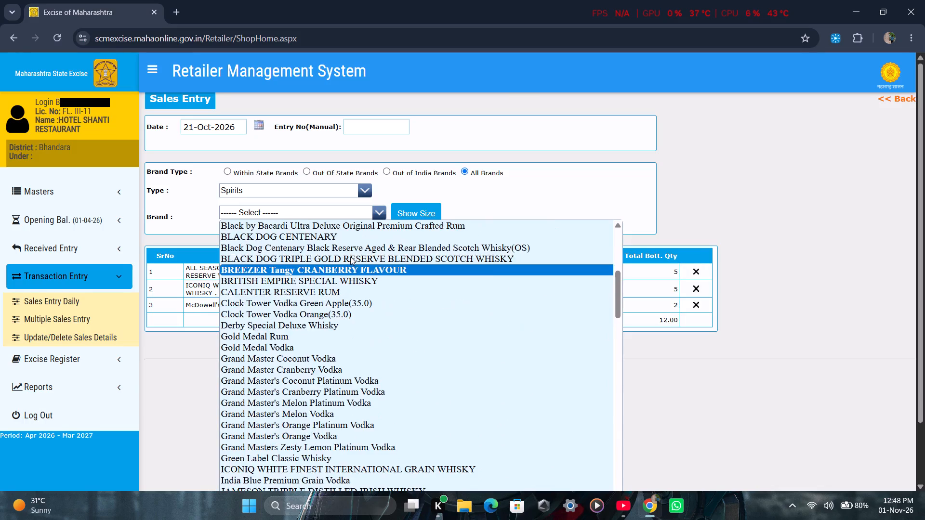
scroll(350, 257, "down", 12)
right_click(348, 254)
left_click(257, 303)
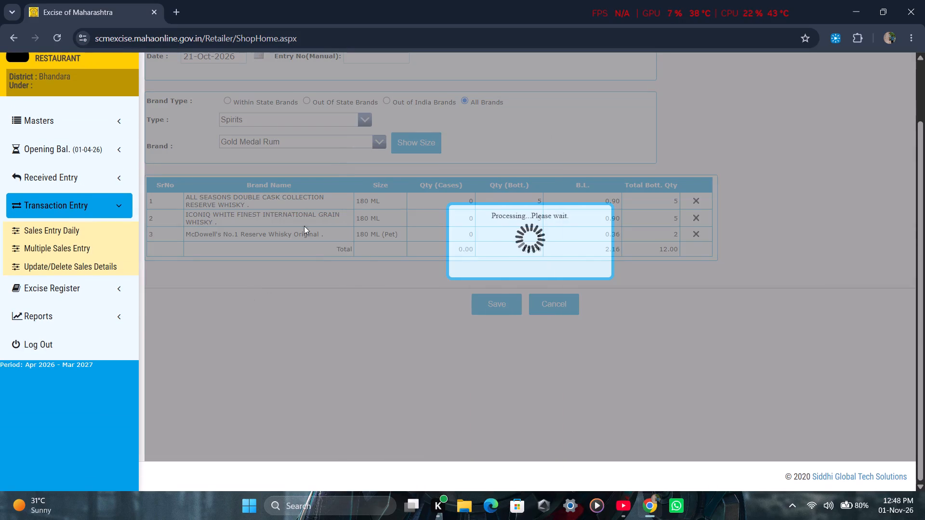
Add OFFICERS CHOICE Blue Pure Grain whisky to the sales entry: 1 bottle of 180 ML and 5 bottles of 90 ML (Pet)-100.
left_click(381, 143)
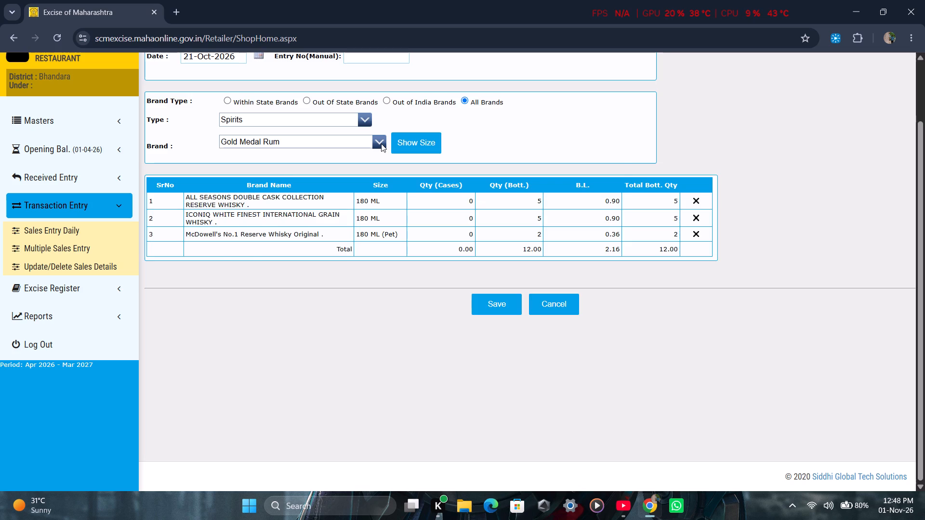
left_click(381, 143)
scroll(382, 151, "down", 15)
scroll(375, 151, "down", 13)
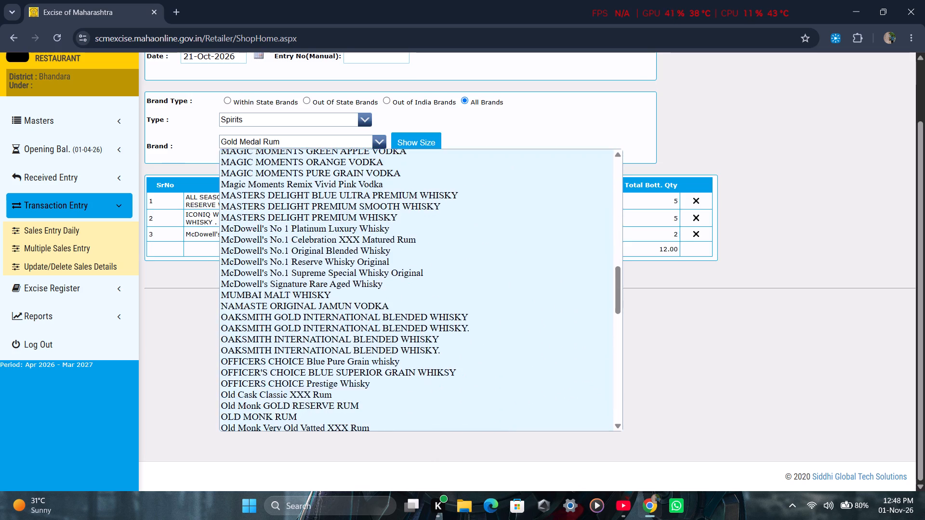
scroll(364, 143, "down", 5)
left_click(376, 142)
scroll(374, 173, "down", 10)
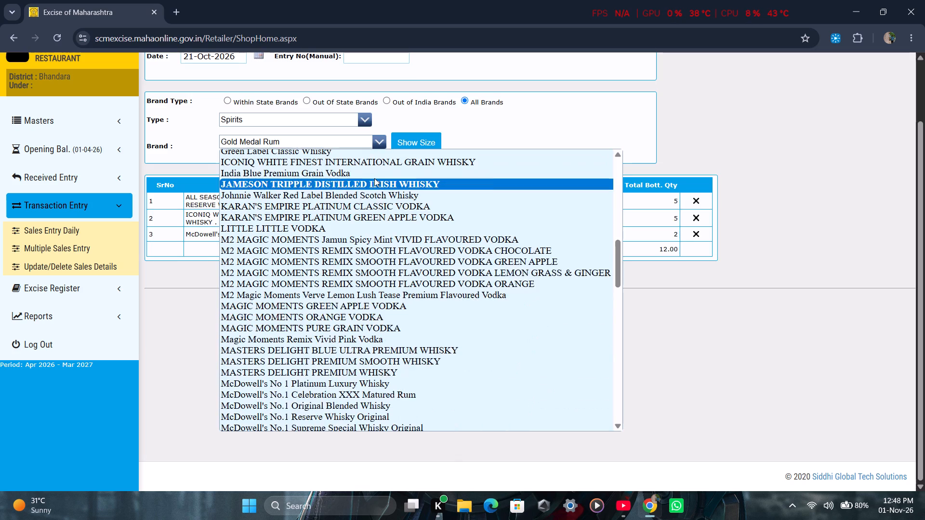
scroll(374, 178, "down", 18)
scroll(369, 181, "down", 6)
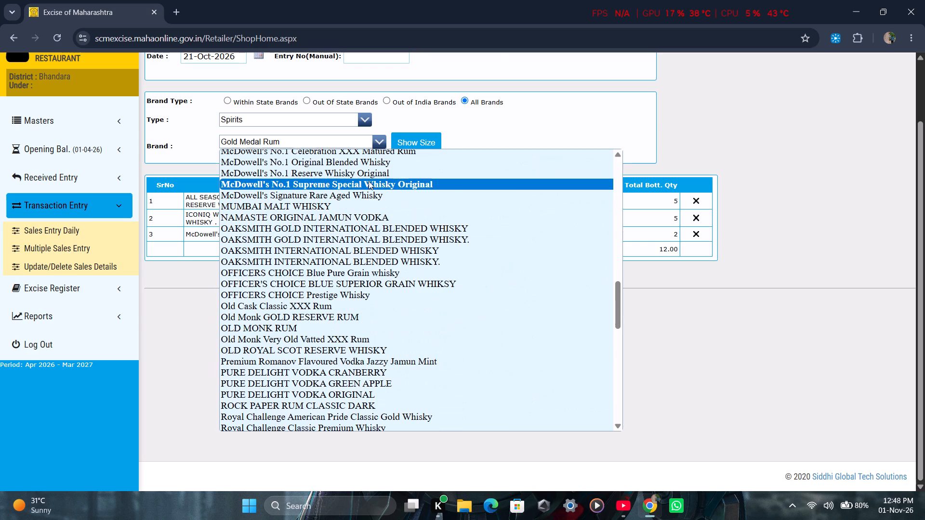
left_click(340, 269)
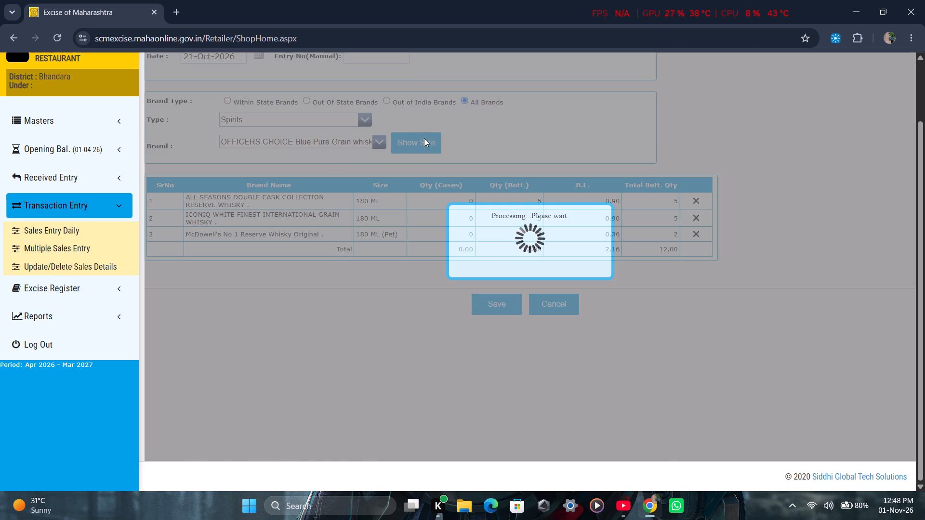
left_click(422, 149)
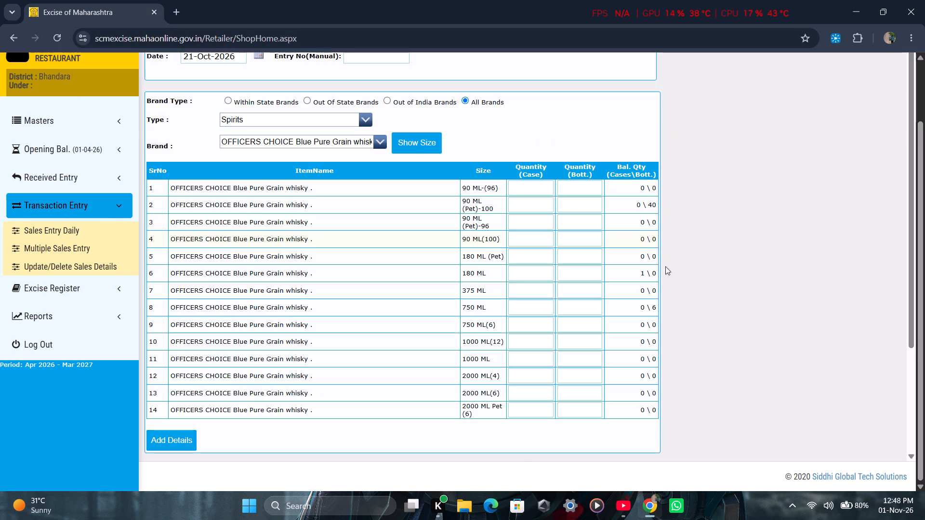
left_click(577, 271)
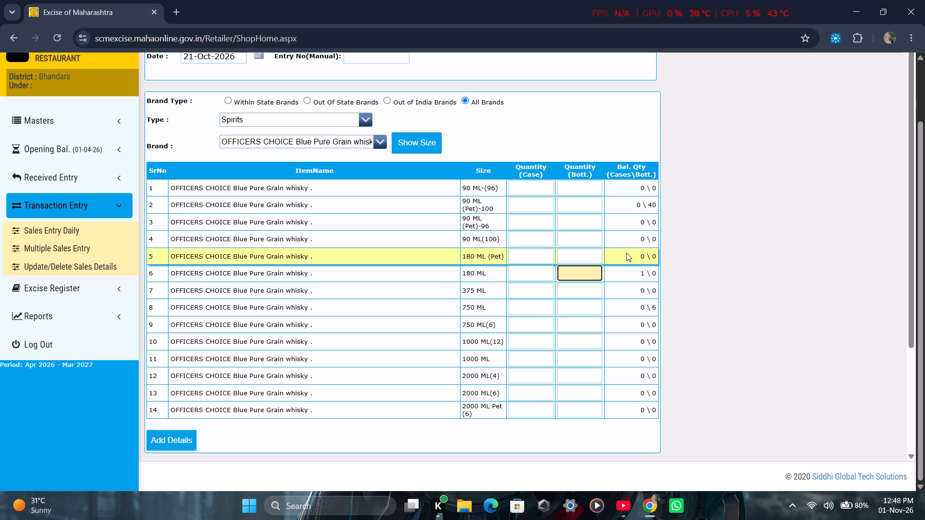
key("1")
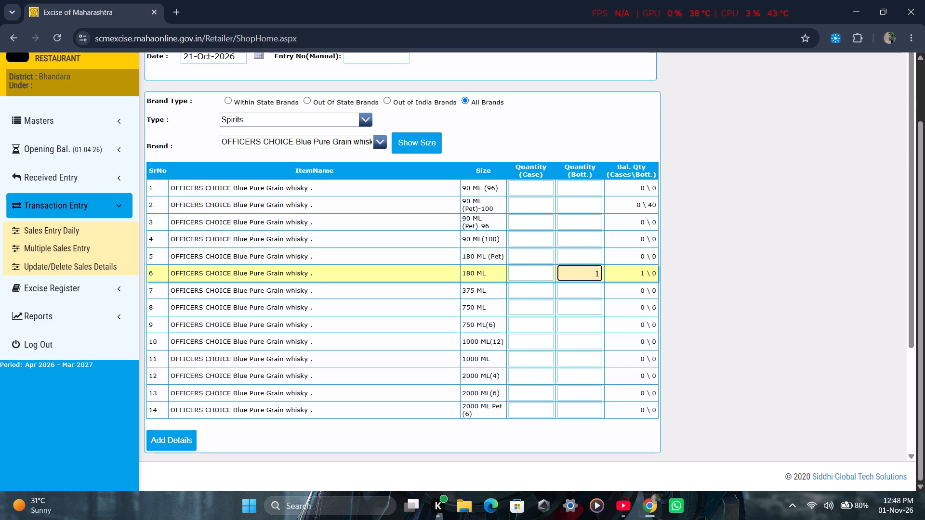
left_click(593, 205)
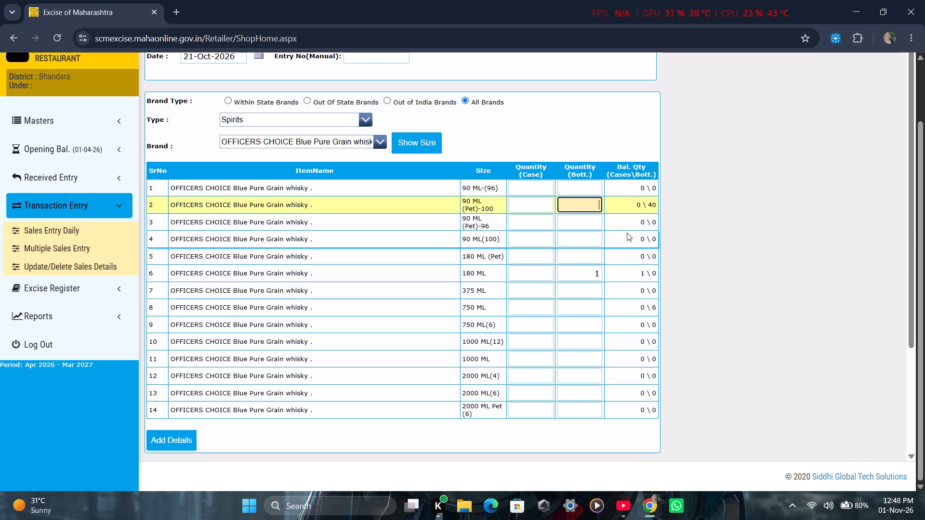
key("5")
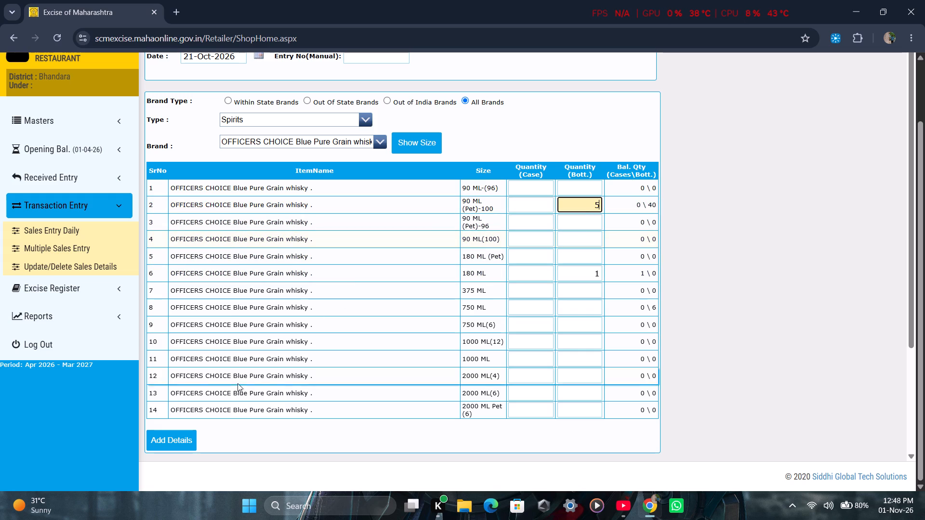
left_click(166, 442)
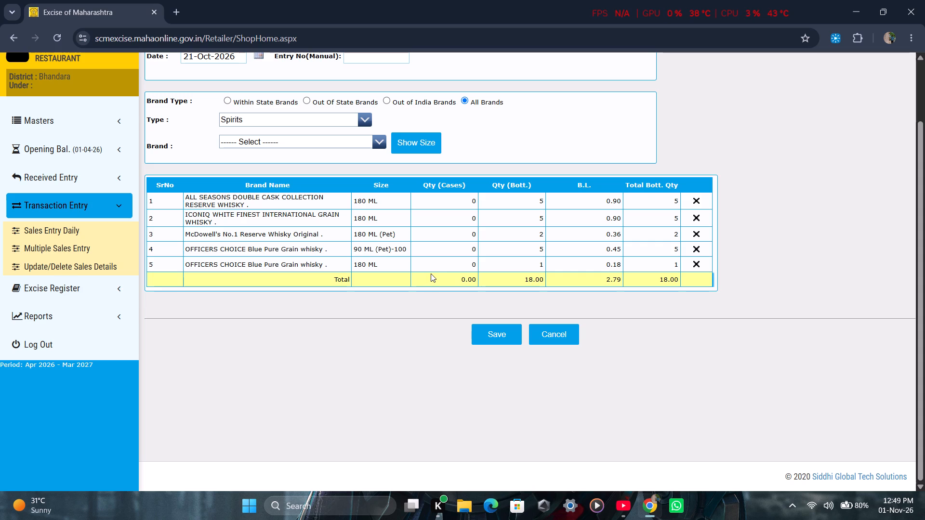
Add 3 bottles of Seagram's Royal Stag Barrel Select Whisky in the 180 ML size to the sales entry.
left_click(380, 143)
scroll(405, 216, "down", 9)
scroll(396, 212, "up", 2)
scroll(382, 203, "down", 15)
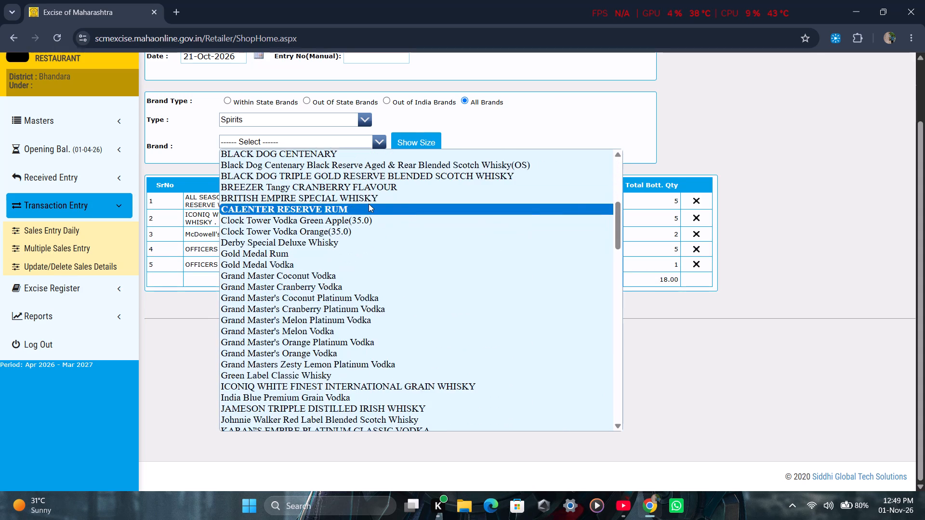
scroll(369, 204, "down", 9)
scroll(365, 205, "up", 1)
scroll(364, 205, "down", 17)
scroll(369, 195, "down", 15)
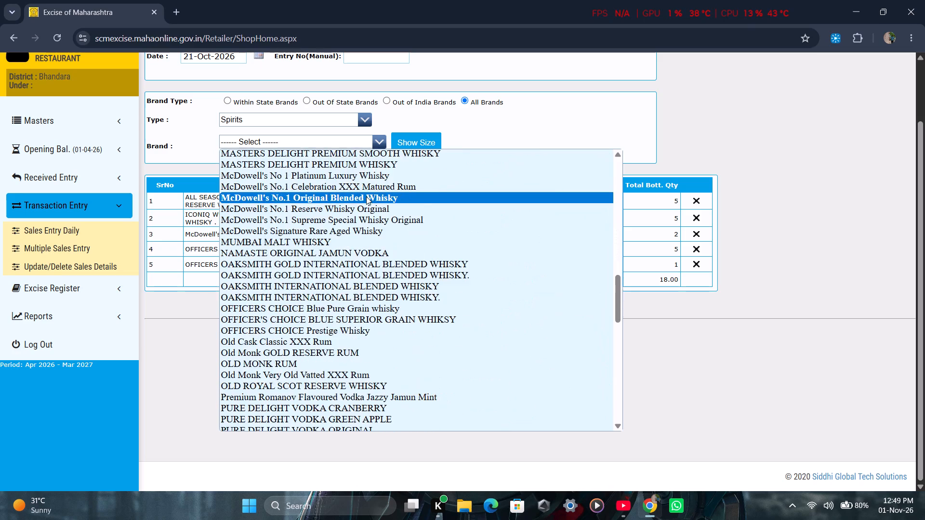
scroll(365, 196, "down", 11)
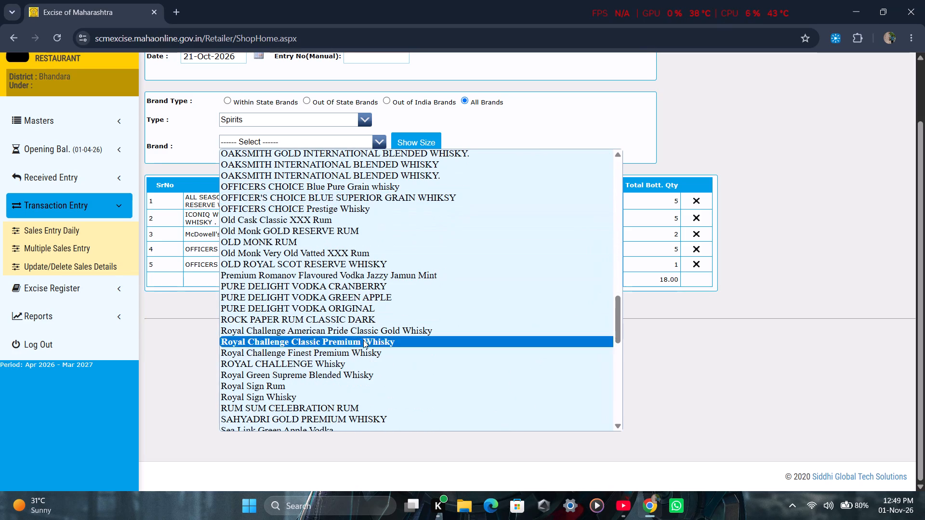
scroll(375, 386, "down", 3)
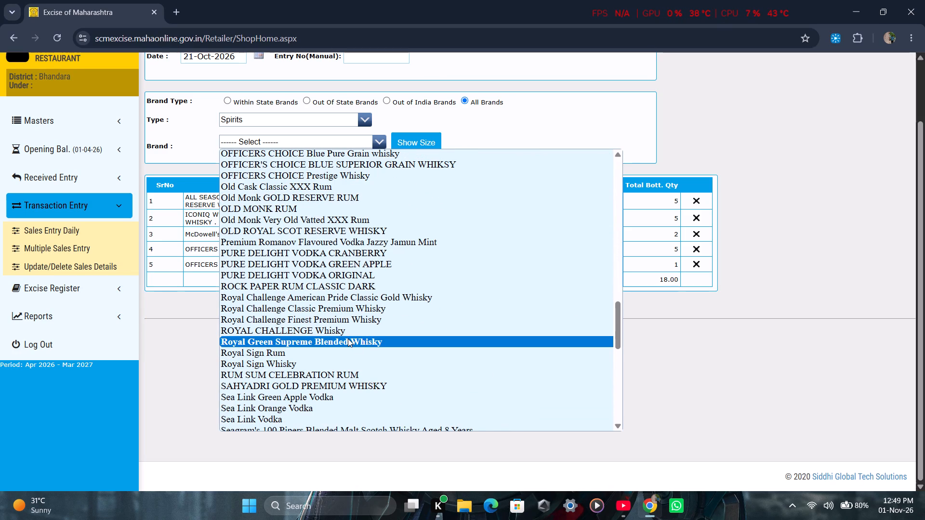
scroll(348, 338, "up", 13)
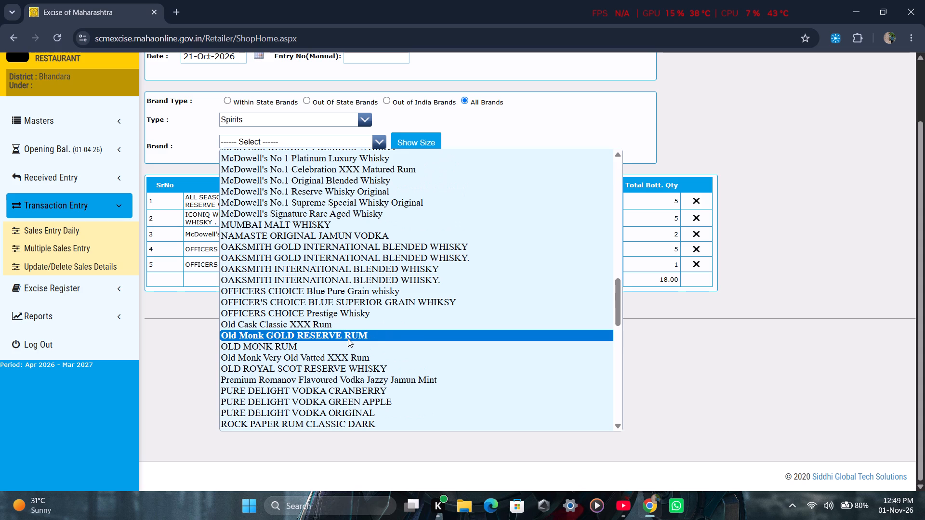
scroll(344, 346, "down", 1)
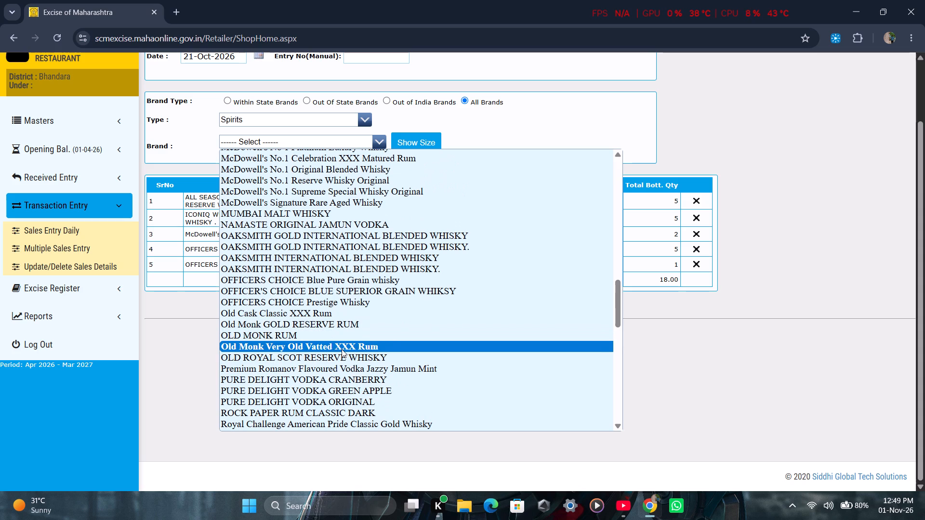
scroll(342, 349, "down", 8)
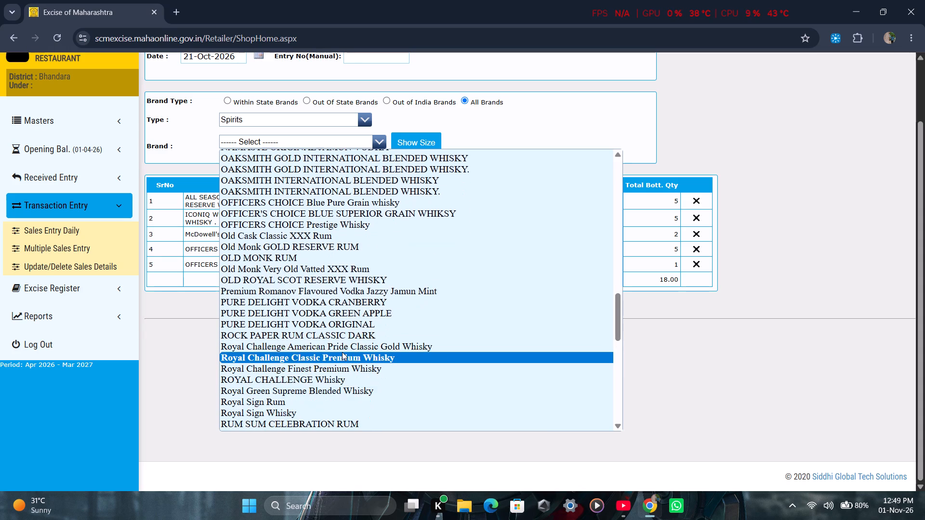
scroll(342, 352, "down", 10)
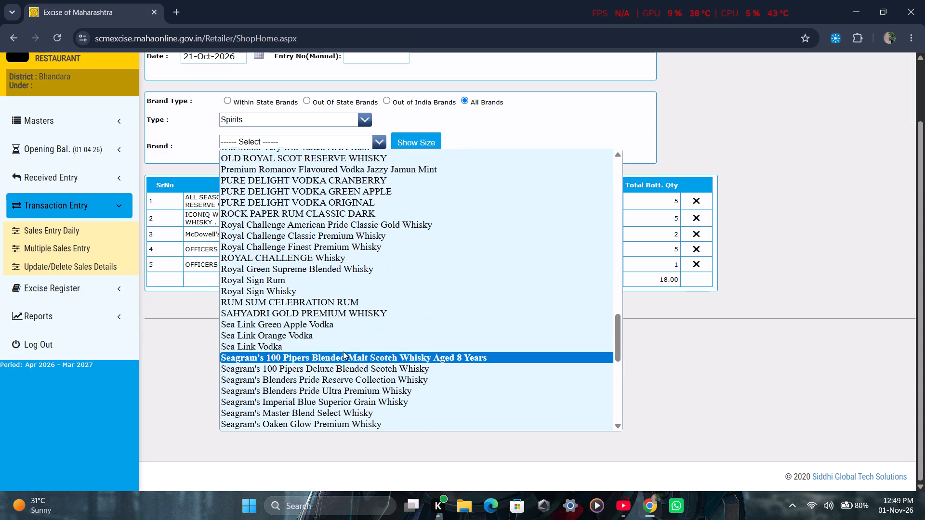
scroll(343, 347, "down", 3)
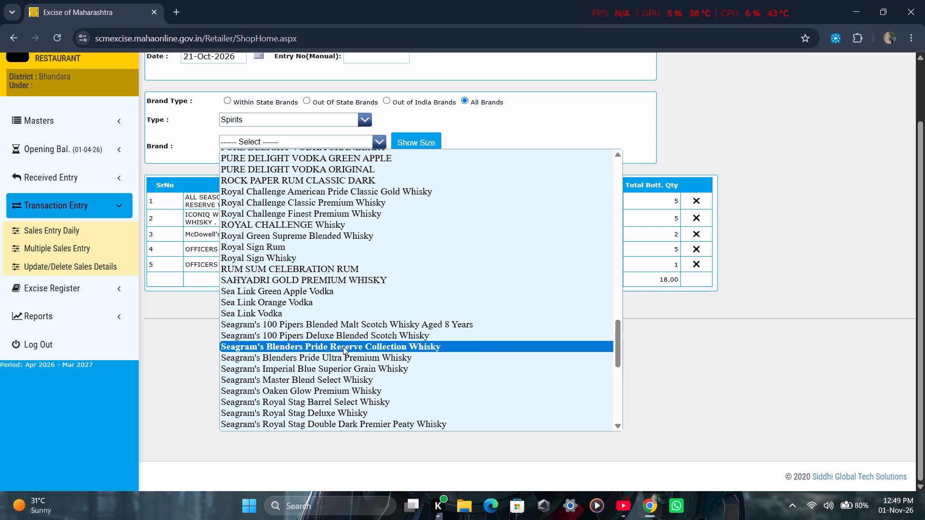
left_click(359, 404)
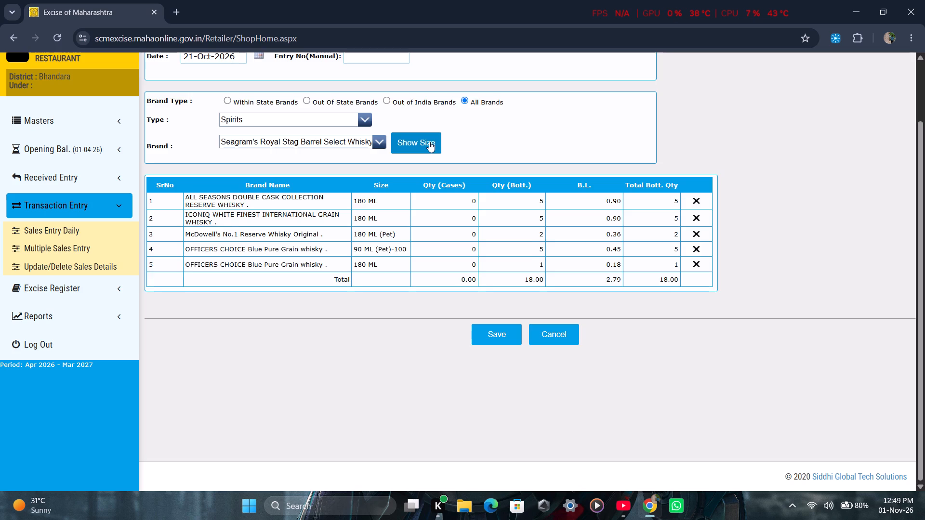
left_click(400, 143)
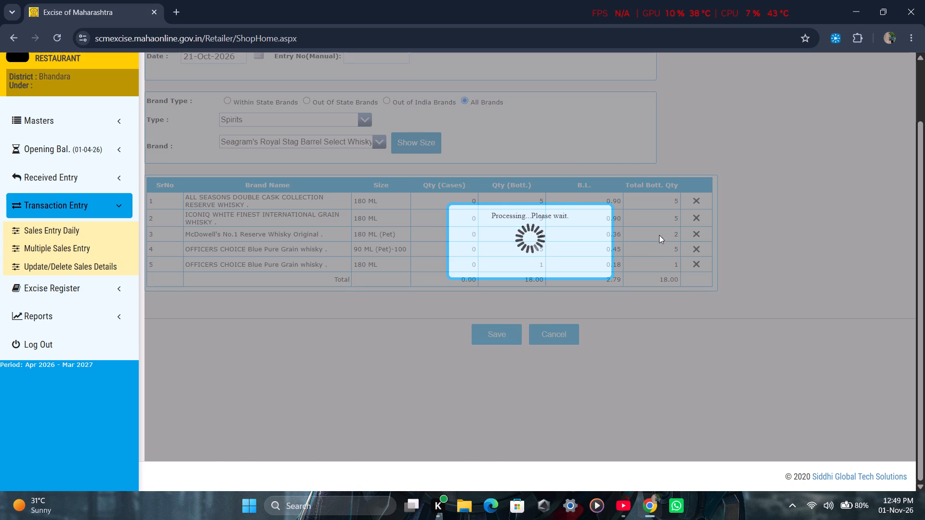
left_click(591, 208)
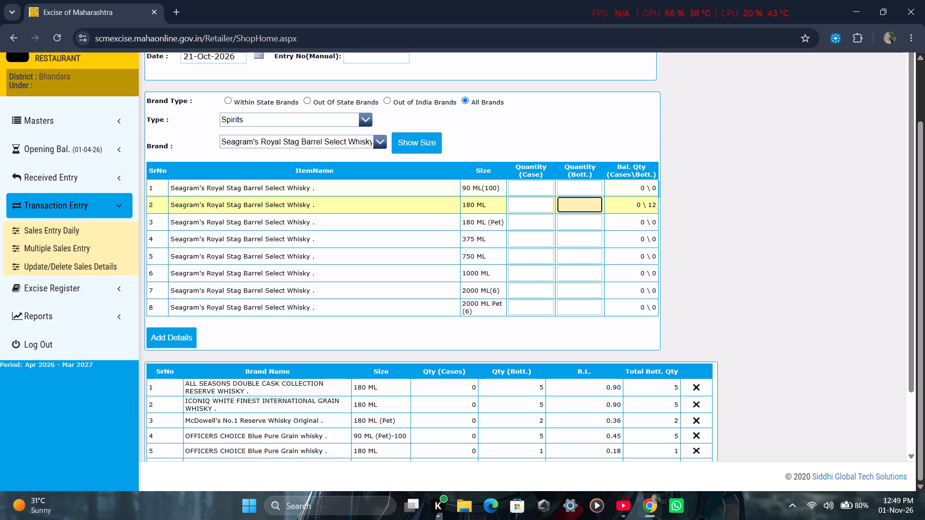
type("32")
key("BackSpace")
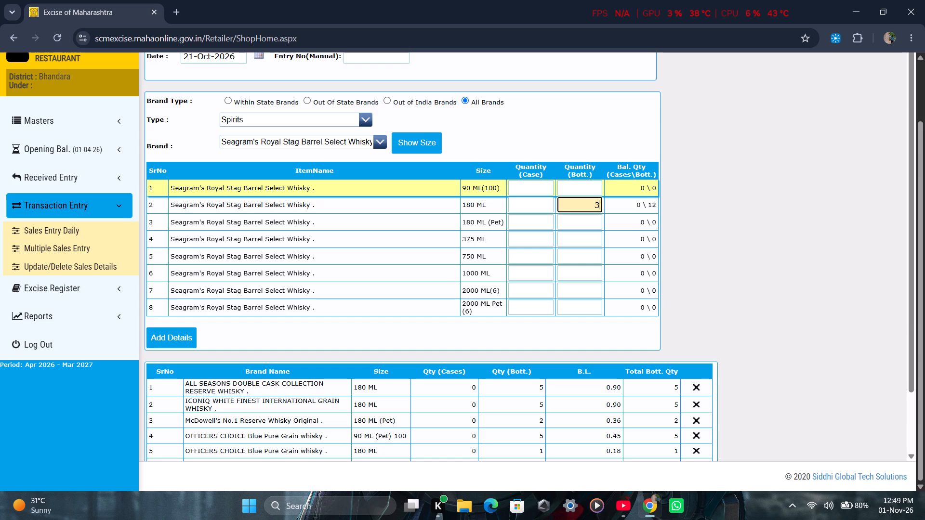
left_click(193, 339)
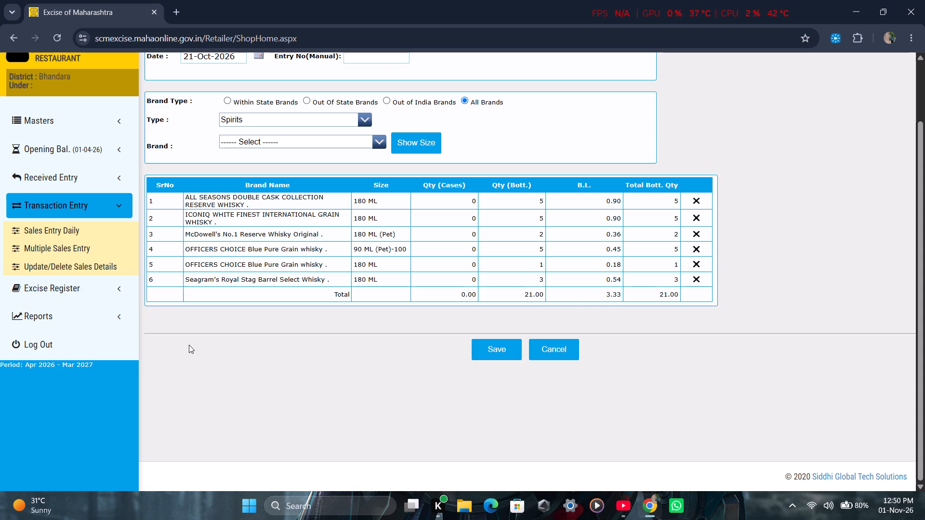
Add 6 bottles of Royal Challenge Classic Premium Whisky in the 180 ML (Pet) size to the sales entry.
left_click(369, 143)
left_click(381, 143)
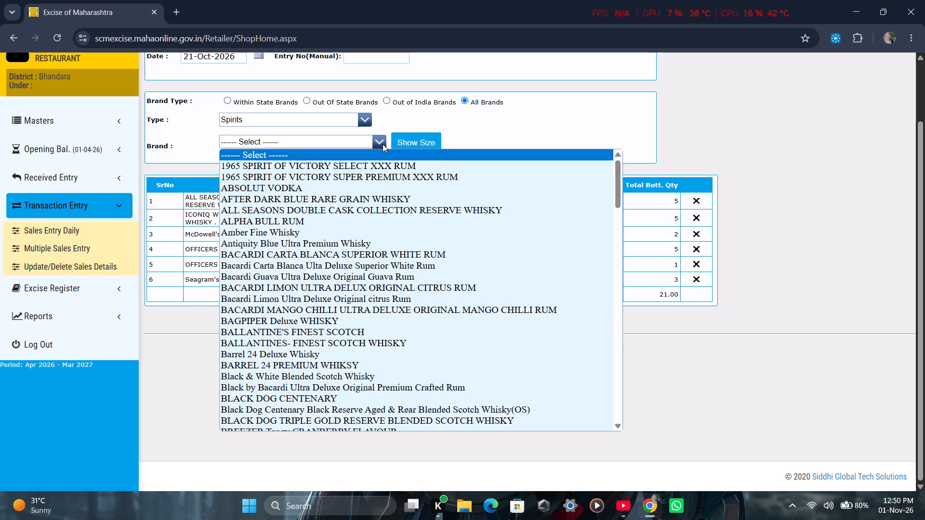
scroll(396, 252, "down", 12)
left_click_drag(618, 207, 619, 317)
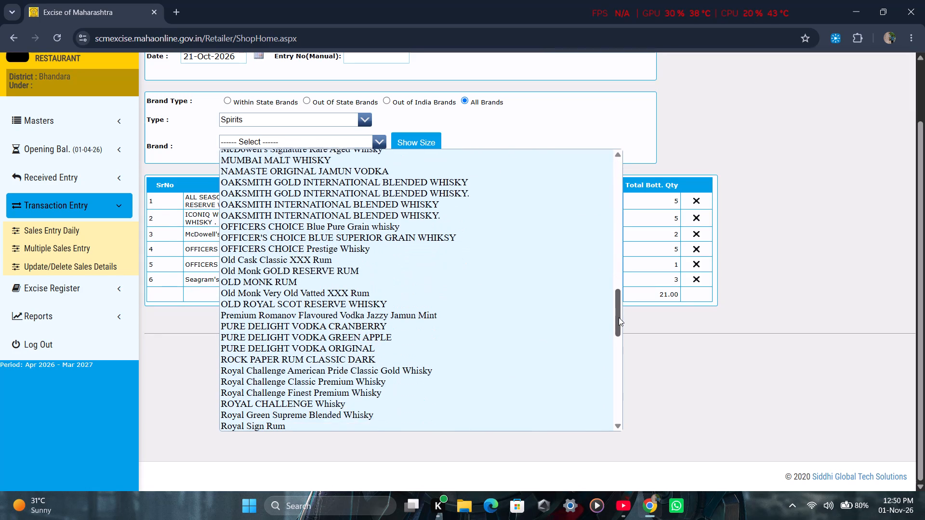
left_click_drag(619, 317, 619, 323)
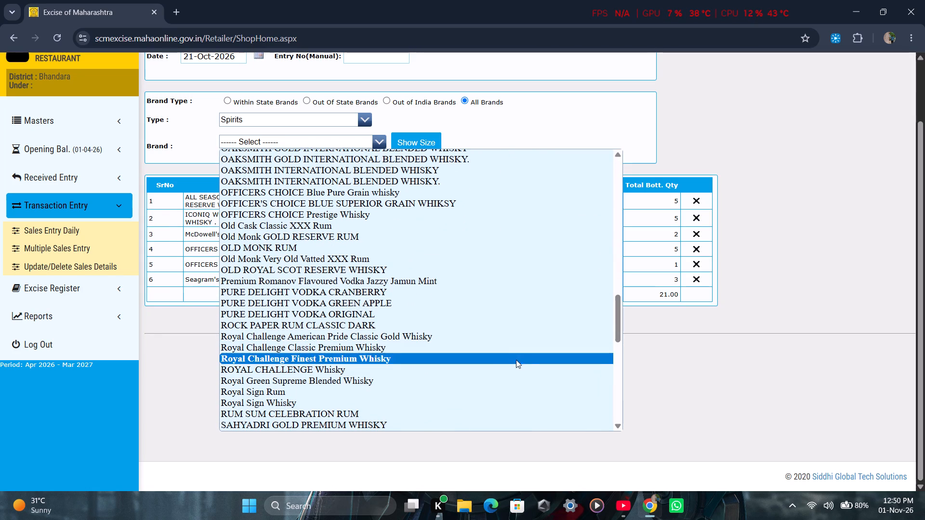
left_click(310, 348)
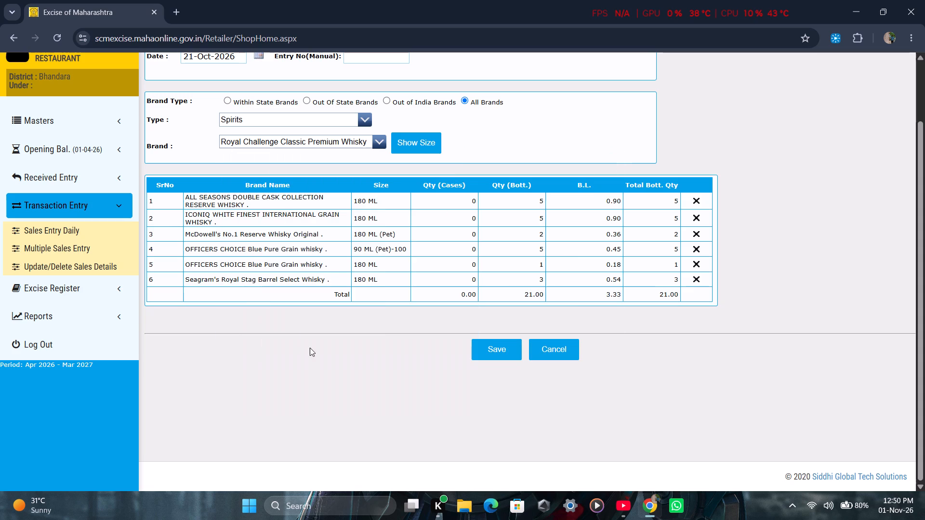
left_click(406, 147)
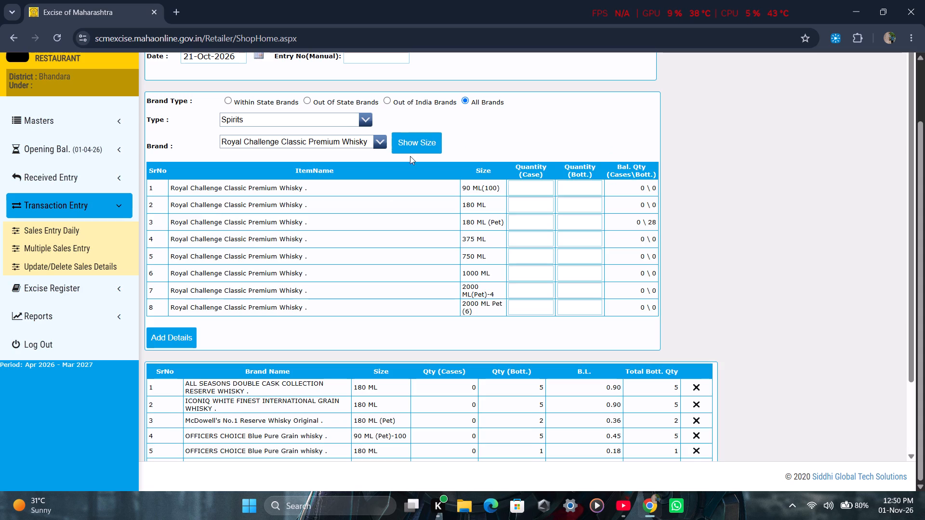
left_click(595, 223)
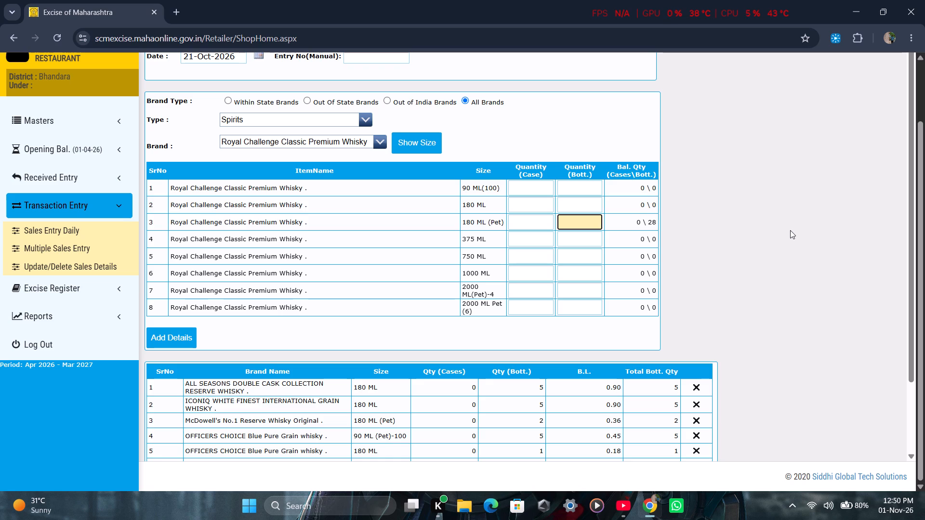
key("6")
left_click(186, 338)
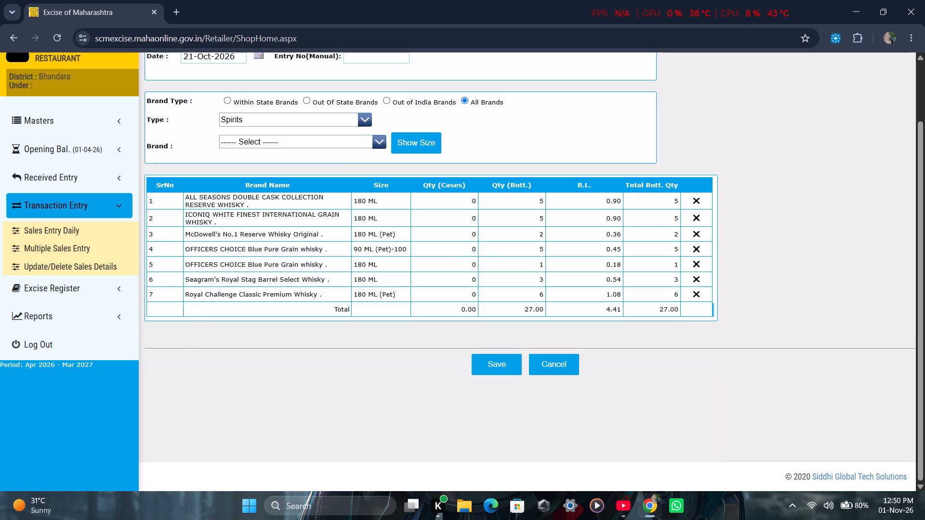
Add 1 bottle of Royal Green Supreme Blended Whisky in the 180 ML size to the sales entry.
left_click(379, 141)
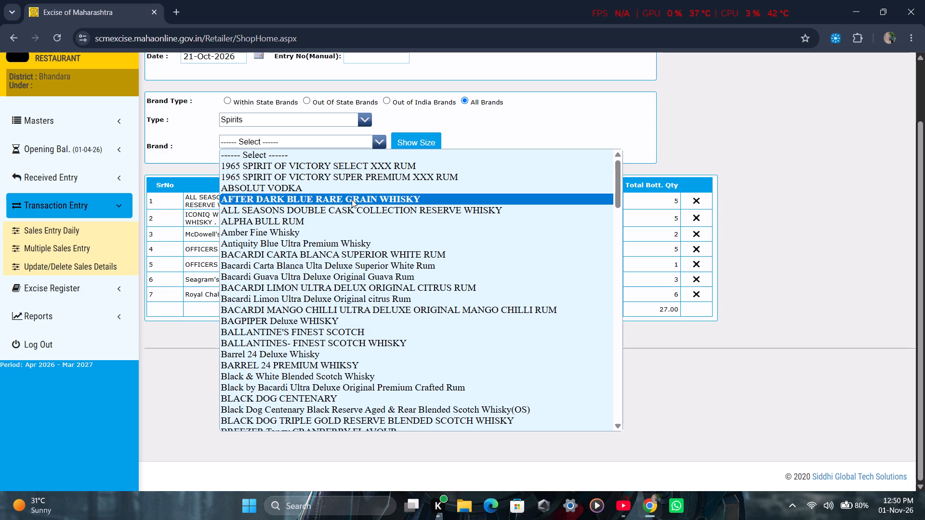
scroll(270, 278, "down", 13)
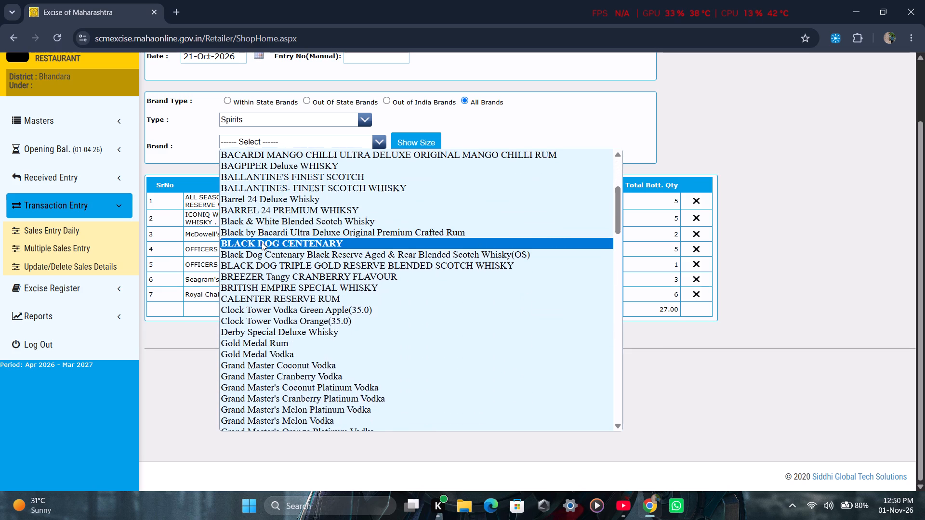
scroll(262, 242, "down", 10)
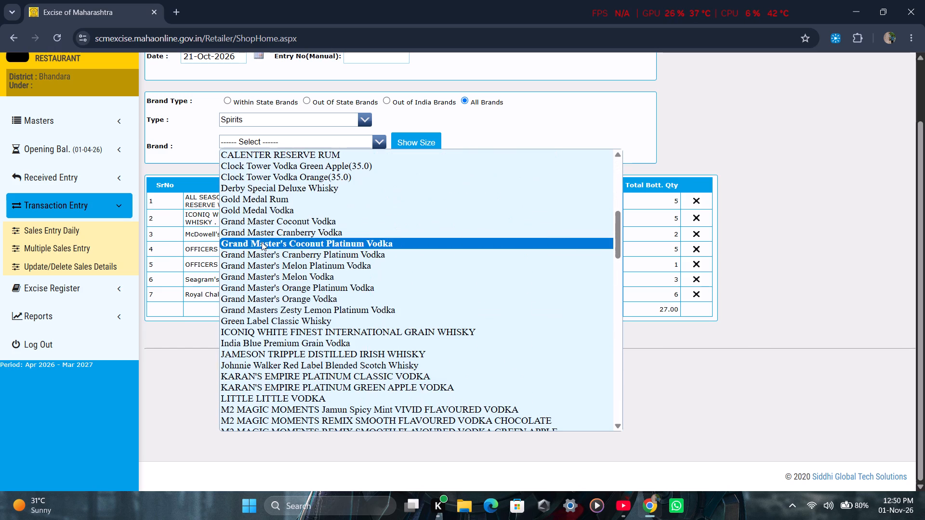
scroll(262, 242, "down", 20)
scroll(262, 242, "down", 7)
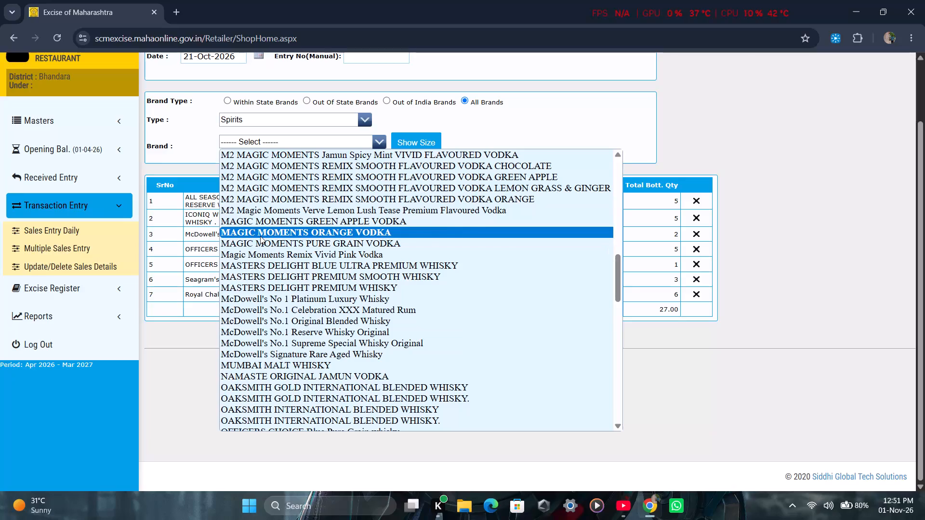
scroll(260, 236, "down", 6)
scroll(256, 235, "down", 15)
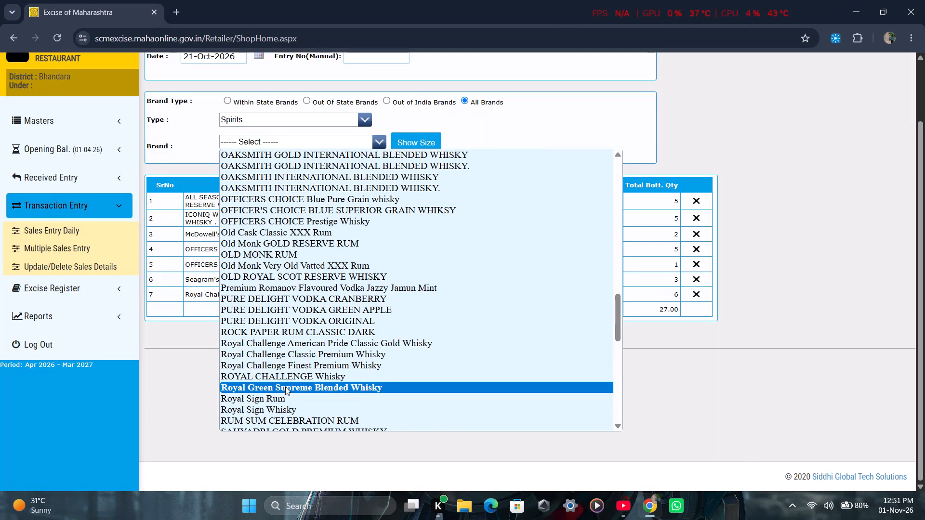
scroll(285, 387, "down", 1)
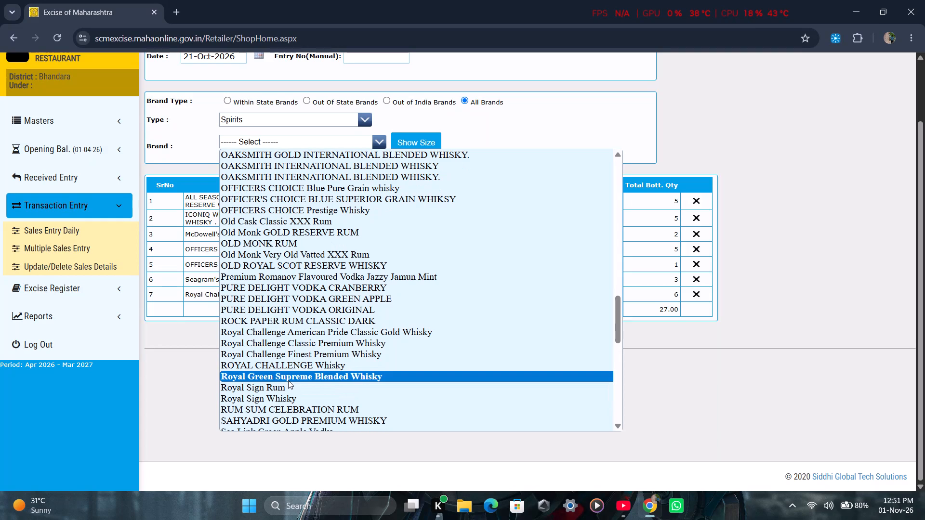
left_click(288, 380)
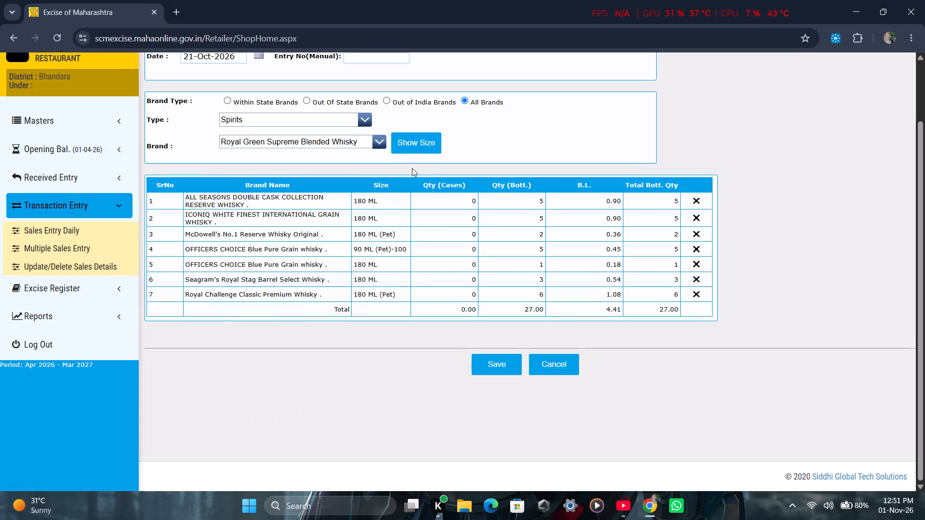
left_click(401, 136)
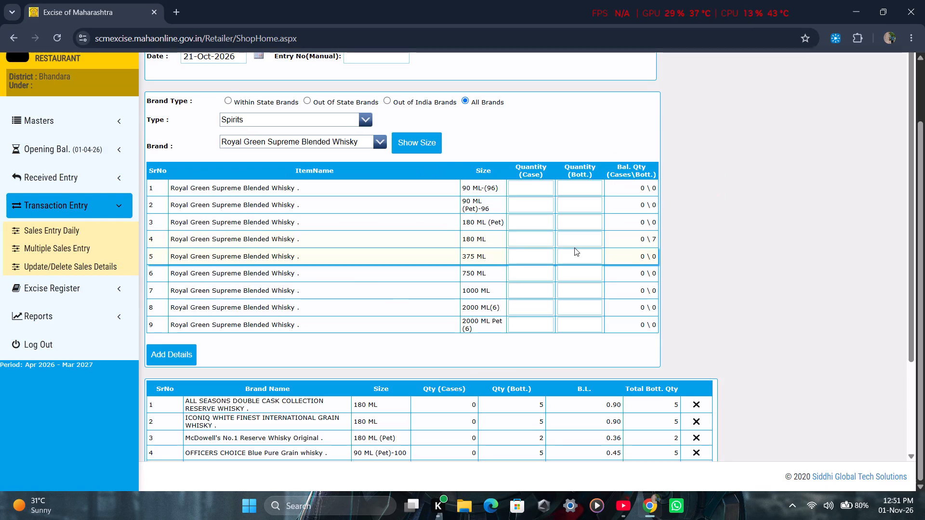
left_click(573, 240)
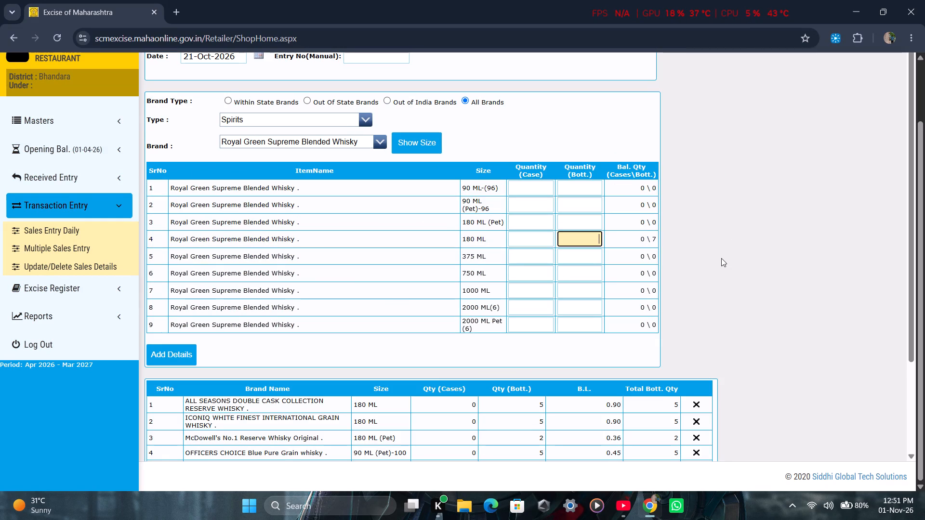
key("1")
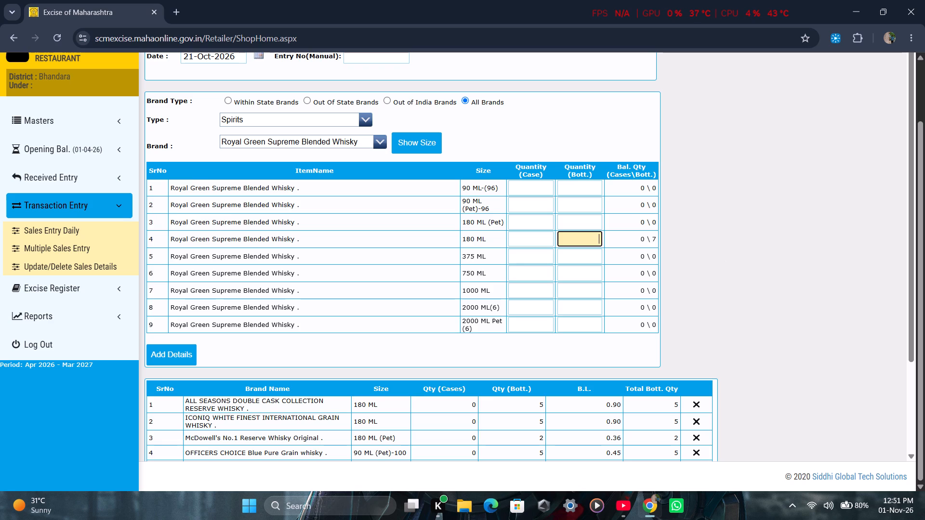
left_click(186, 360)
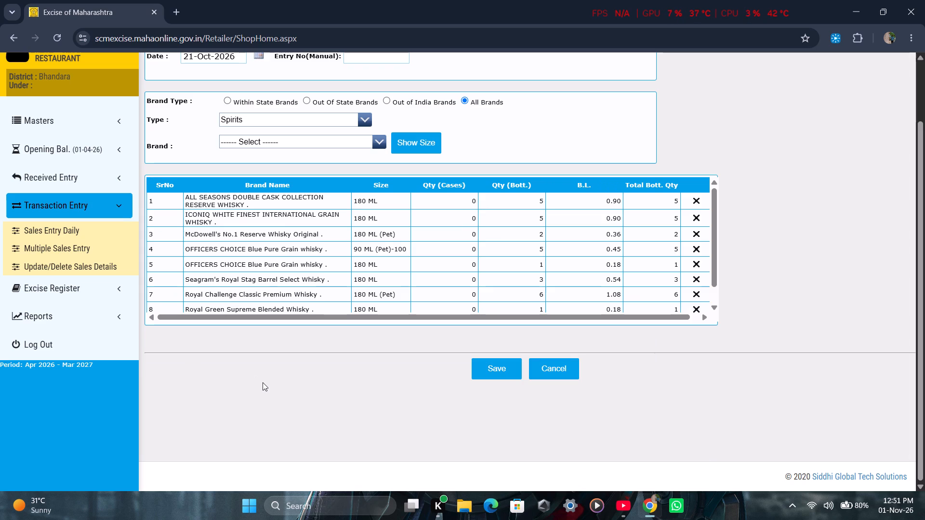
scroll(399, 273, "down", 5)
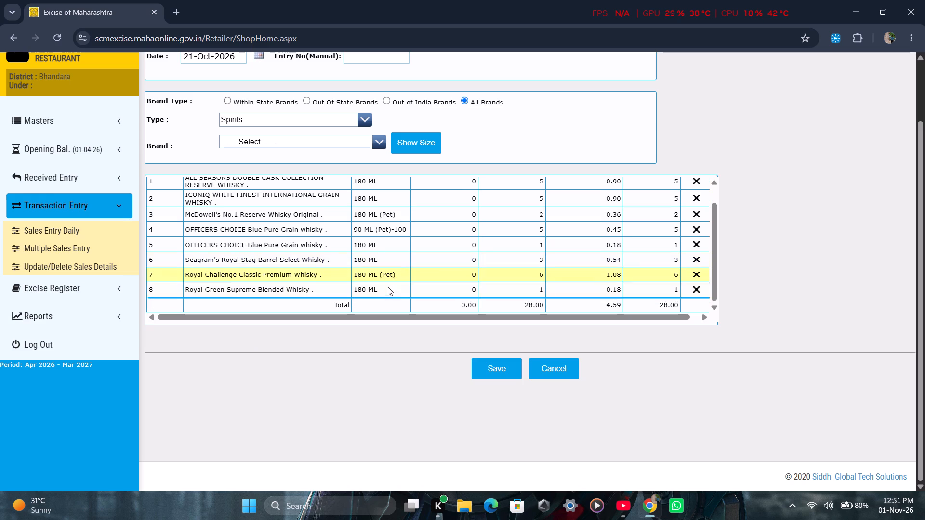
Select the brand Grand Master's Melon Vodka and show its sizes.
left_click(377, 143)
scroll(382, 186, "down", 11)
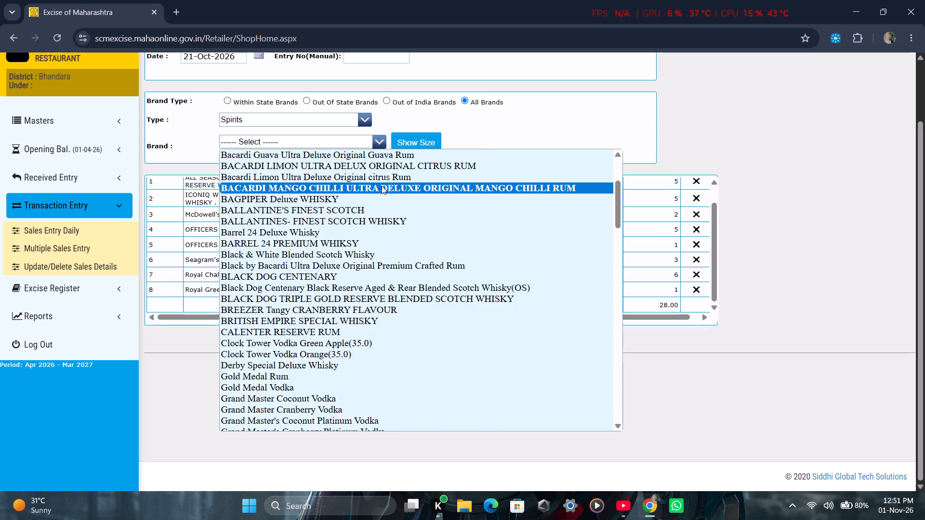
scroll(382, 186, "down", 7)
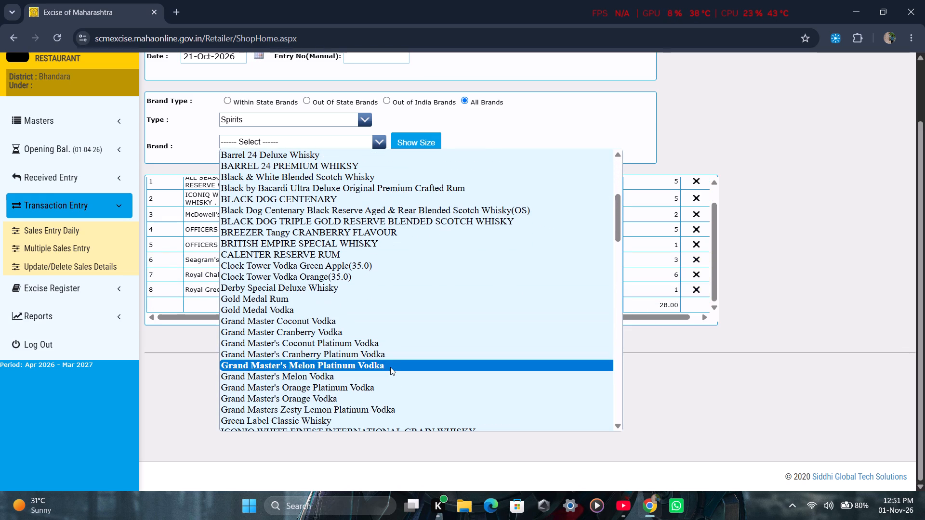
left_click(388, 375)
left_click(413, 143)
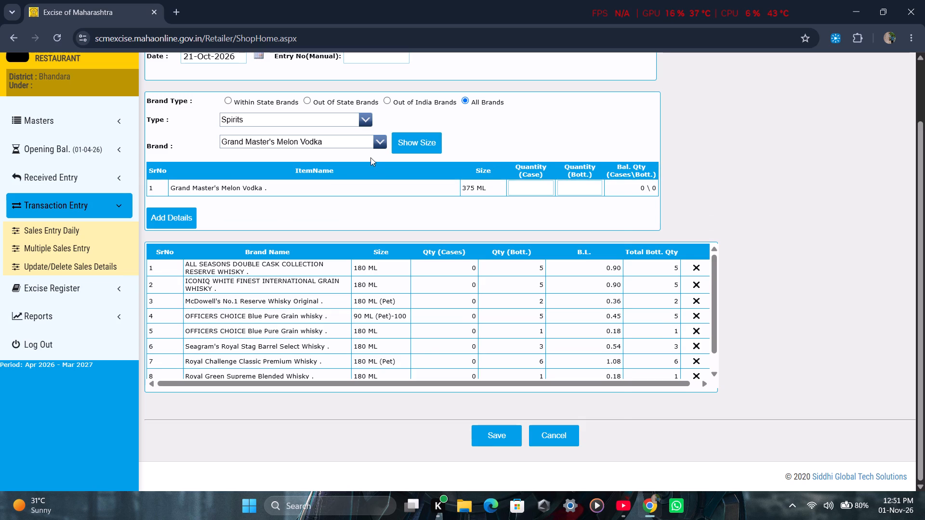
Switch the brand to Grand Master's Melon Platinum Vodka and add 2 bottles in the 180 ML size to the sales entry.
left_click(375, 141)
left_click(376, 151)
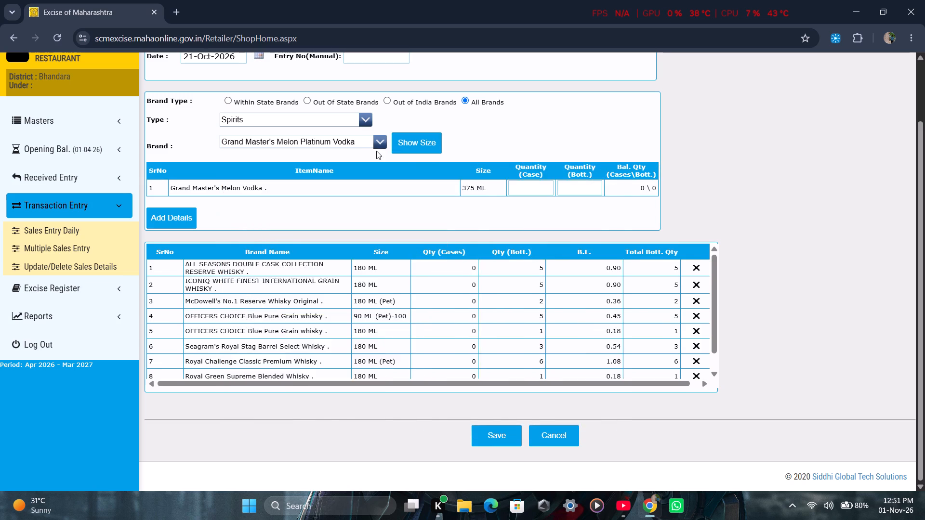
left_click(404, 142)
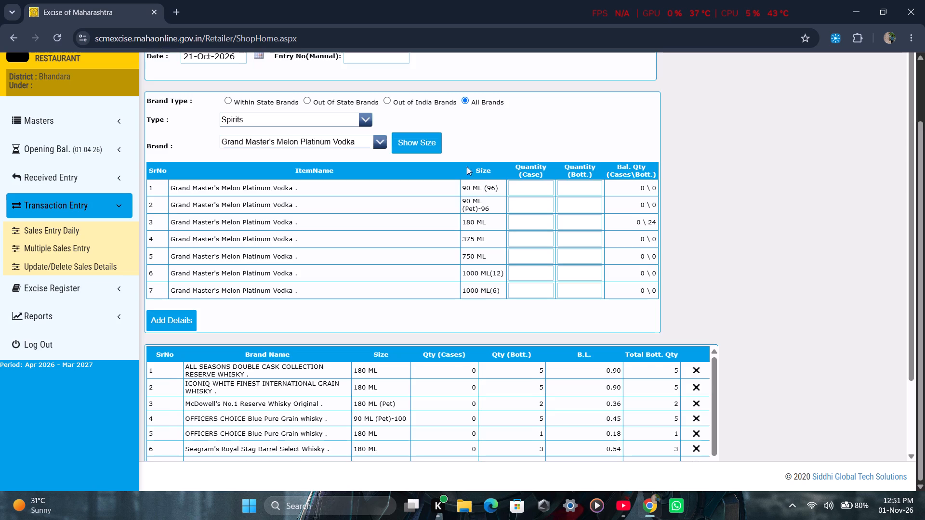
left_click(574, 227)
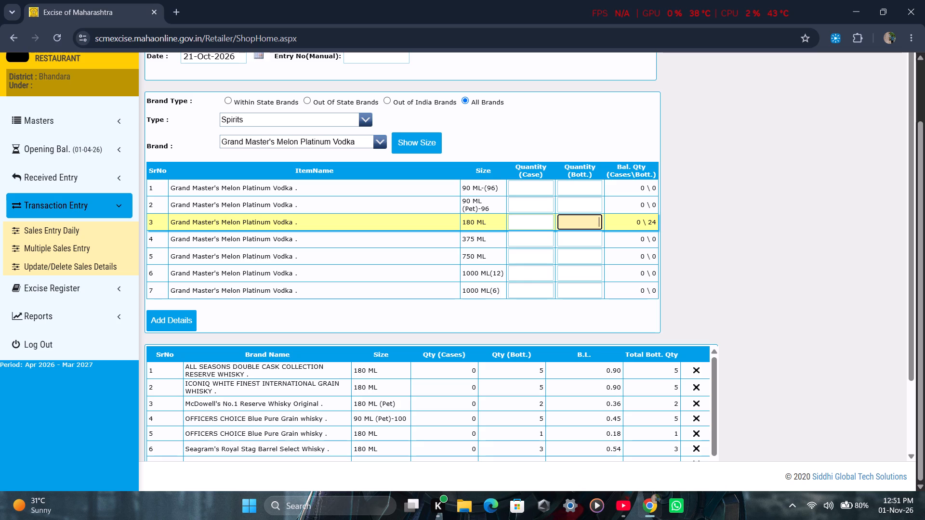
key("2")
left_click(169, 322)
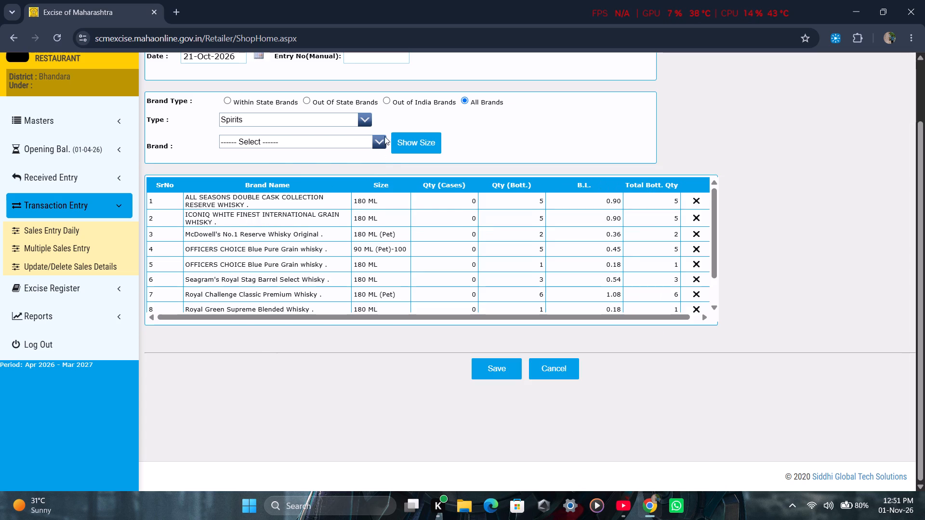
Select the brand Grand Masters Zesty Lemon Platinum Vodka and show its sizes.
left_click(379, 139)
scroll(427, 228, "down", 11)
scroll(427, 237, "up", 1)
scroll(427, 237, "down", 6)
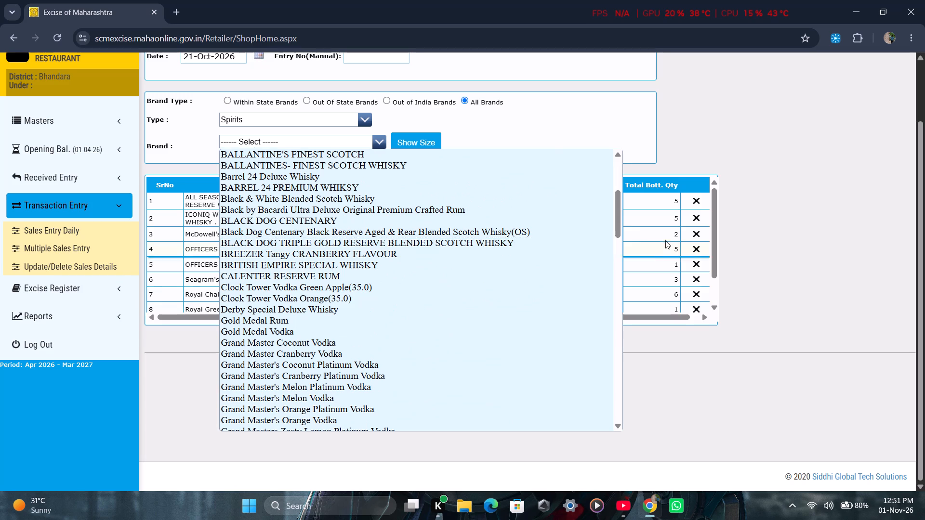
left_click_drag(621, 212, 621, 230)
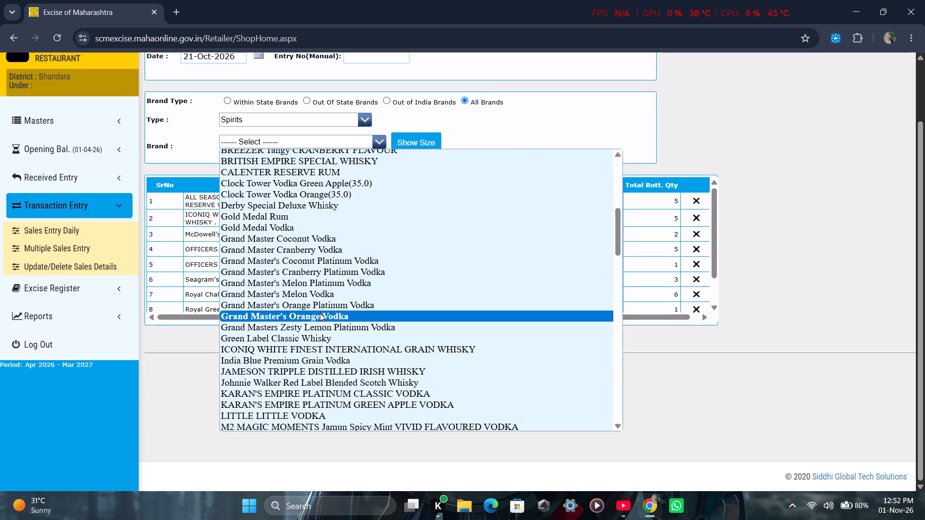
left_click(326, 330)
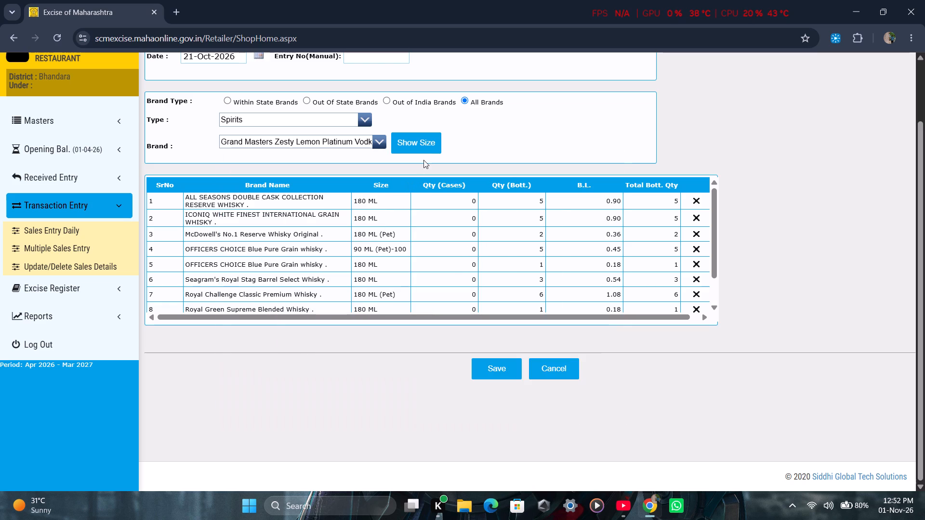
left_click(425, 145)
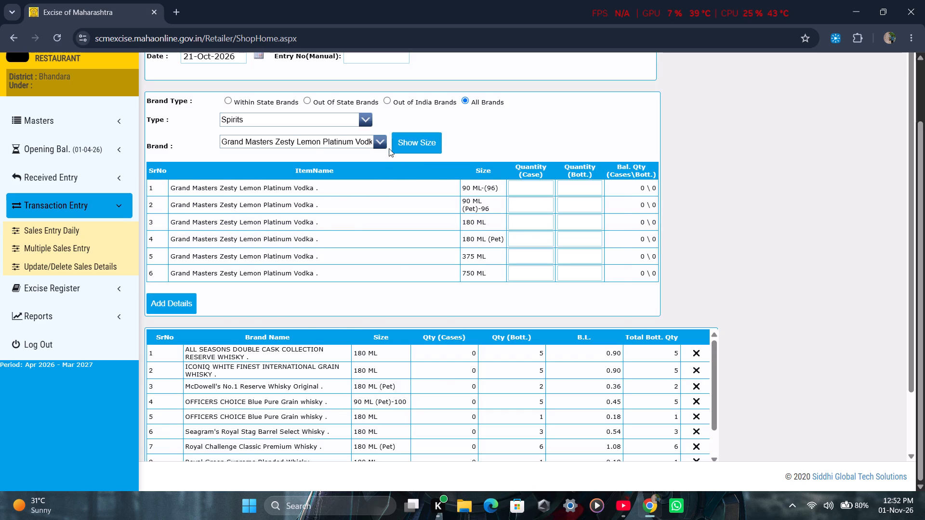
Add 1 bottle of M2 Magic Moments Remix Smooth Flavoured Vodka Lemon Grass & Ginger in the 180 ML size to the sales entry.
left_click(378, 143)
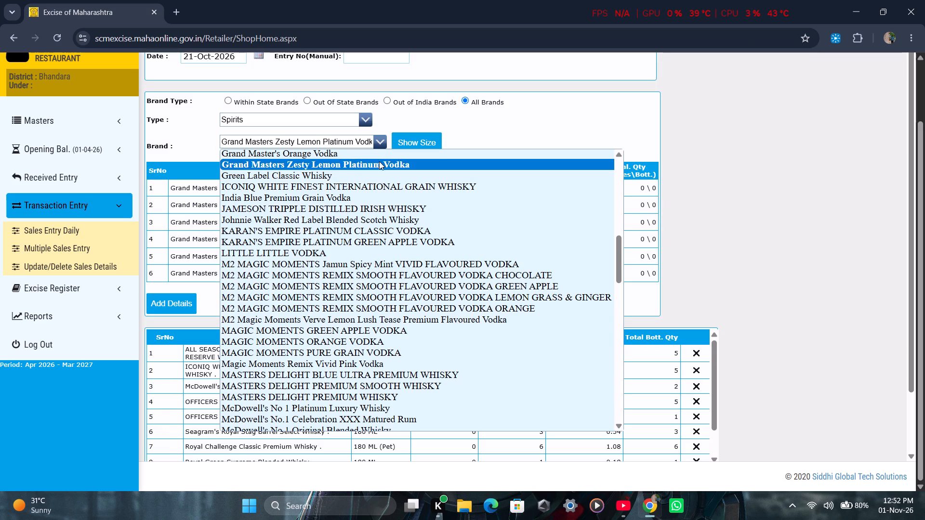
scroll(379, 171, "up", 1)
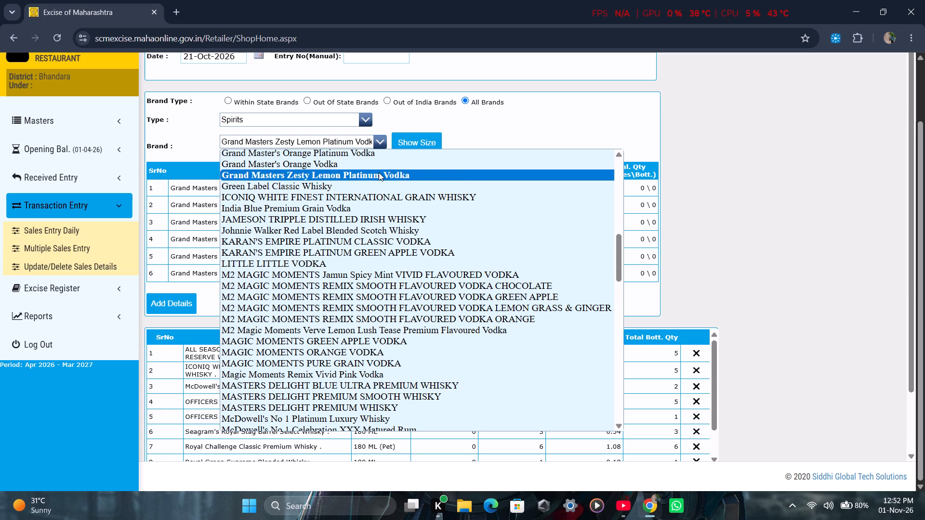
scroll(379, 172, "up", 3)
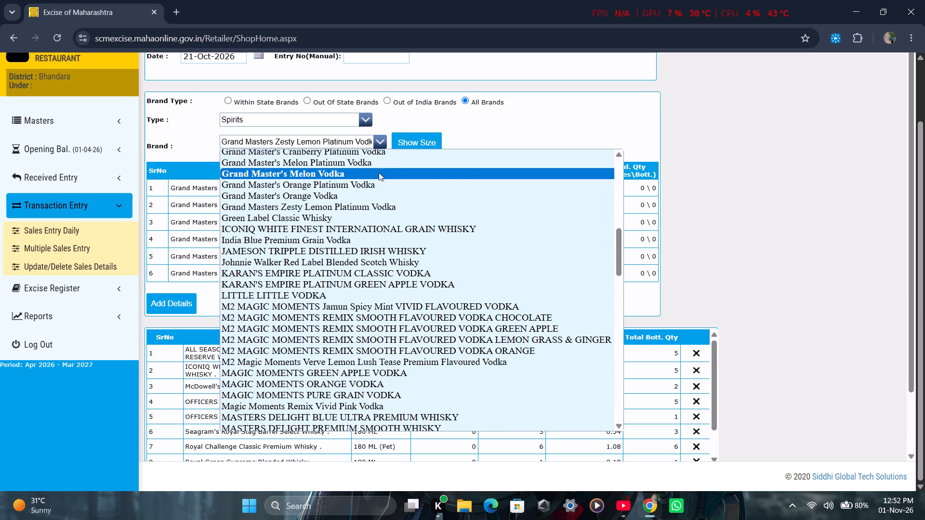
scroll(379, 172, "up", 2)
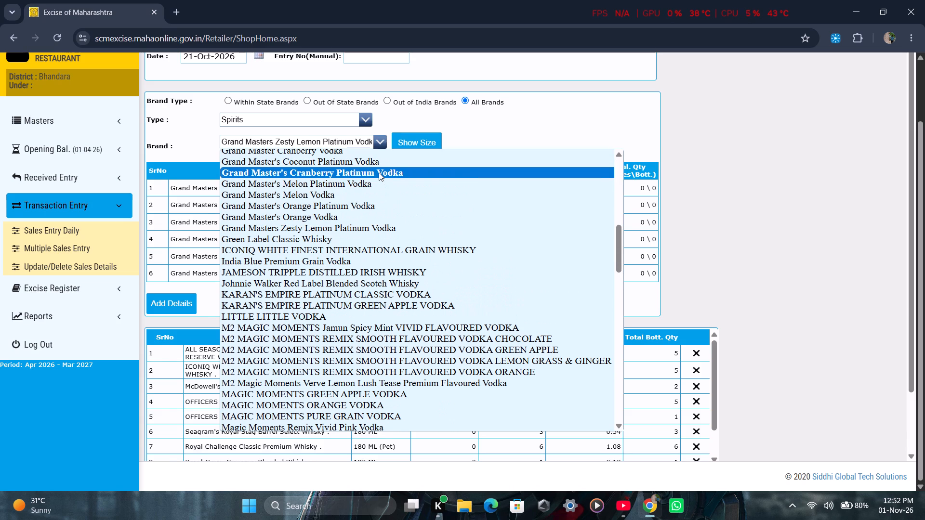
scroll(379, 172, "up", 3)
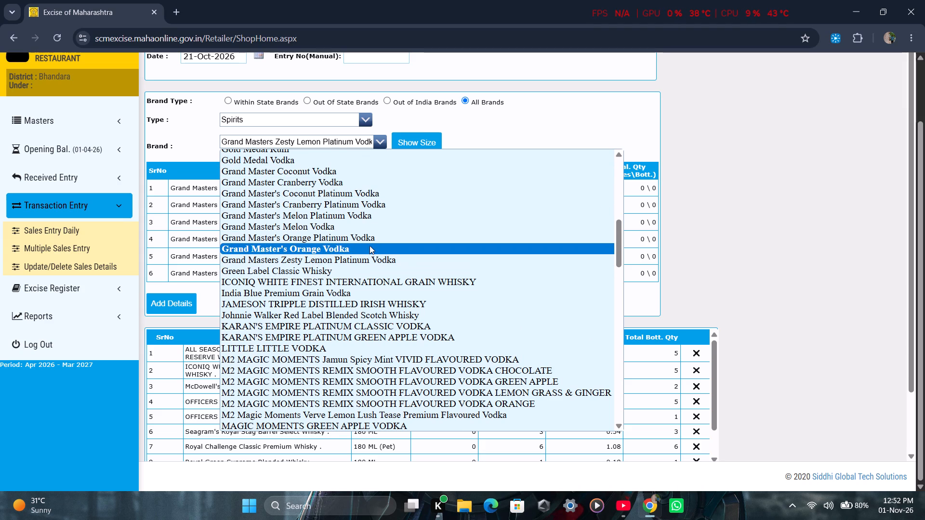
scroll(370, 246, "up", 4)
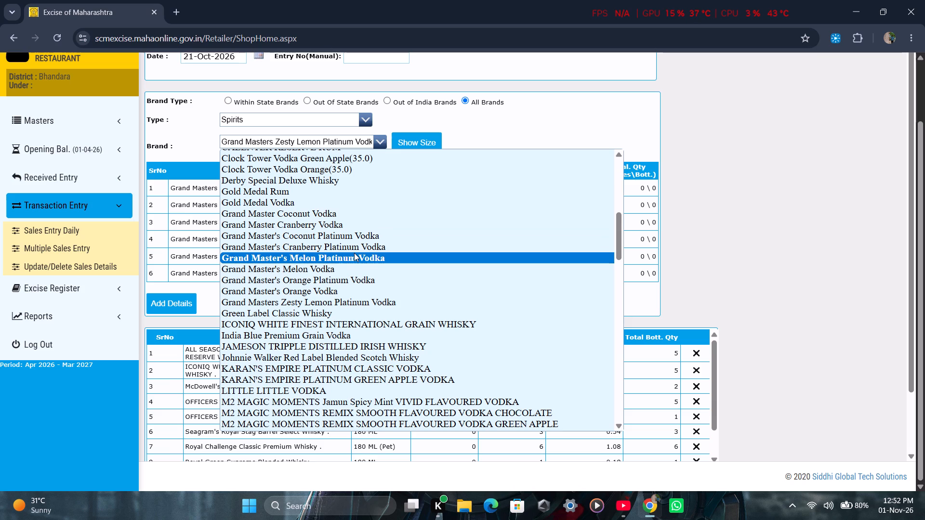
scroll(344, 236, "down", 16)
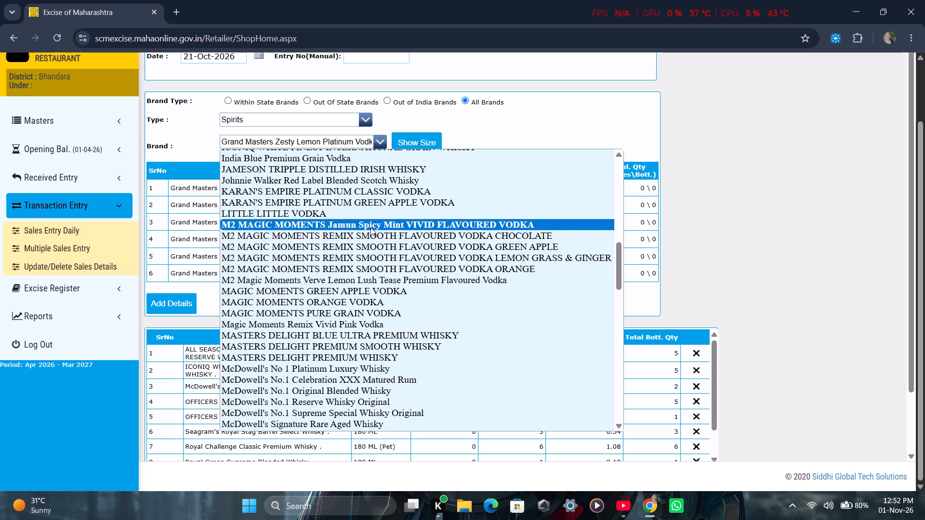
scroll(375, 247, "down", 5)
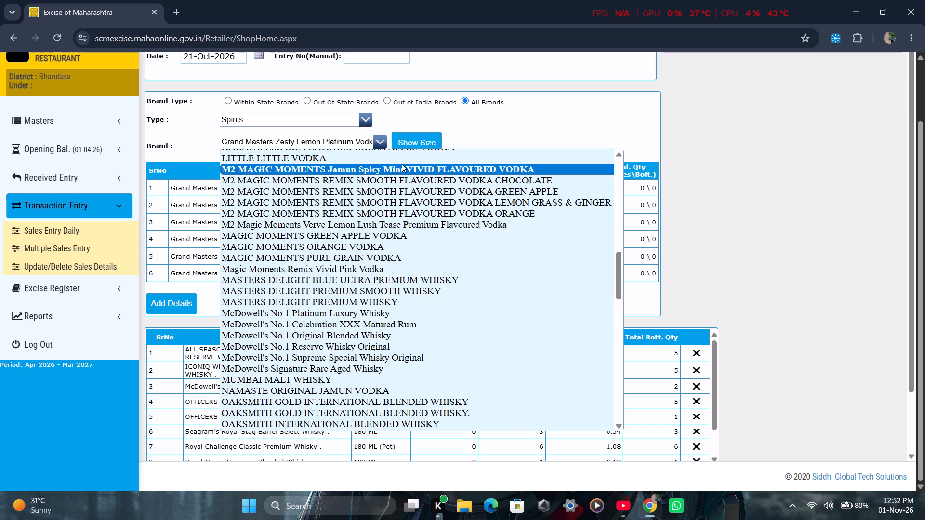
left_click(423, 203)
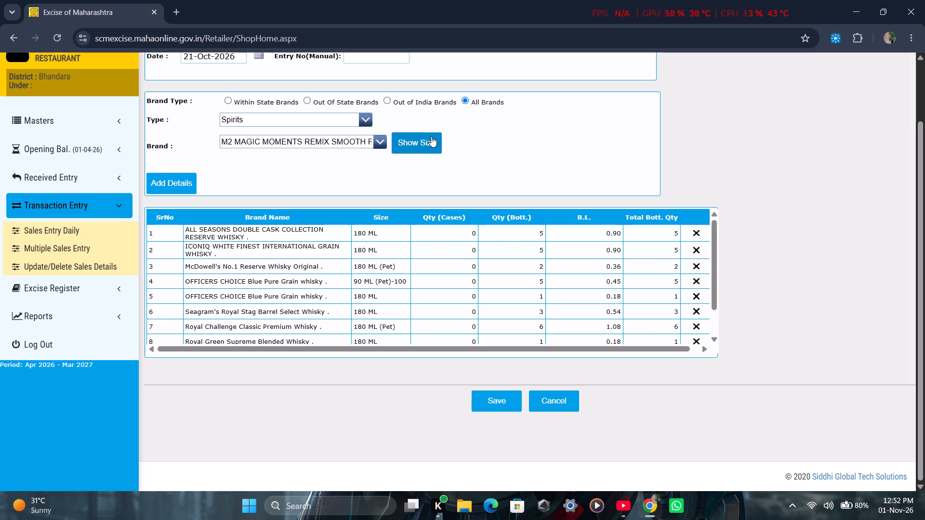
left_click(431, 136)
left_click(560, 206)
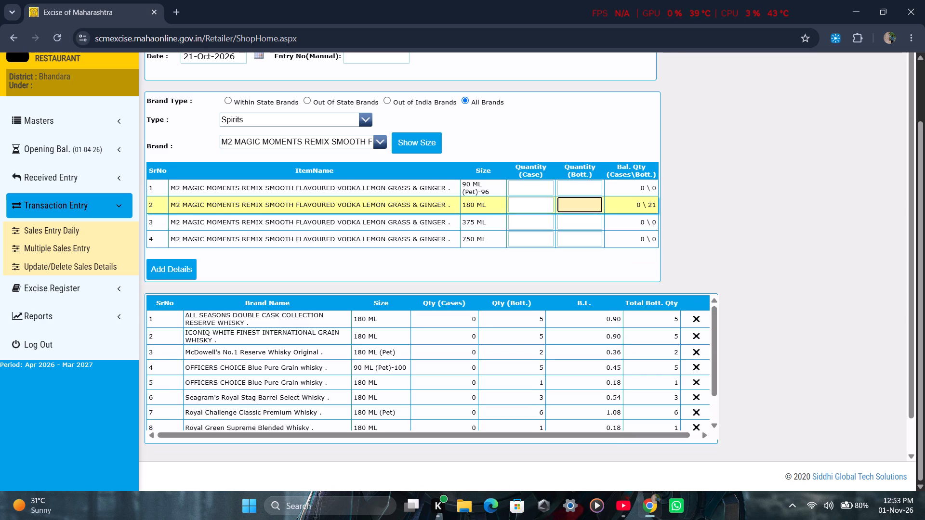
key("1")
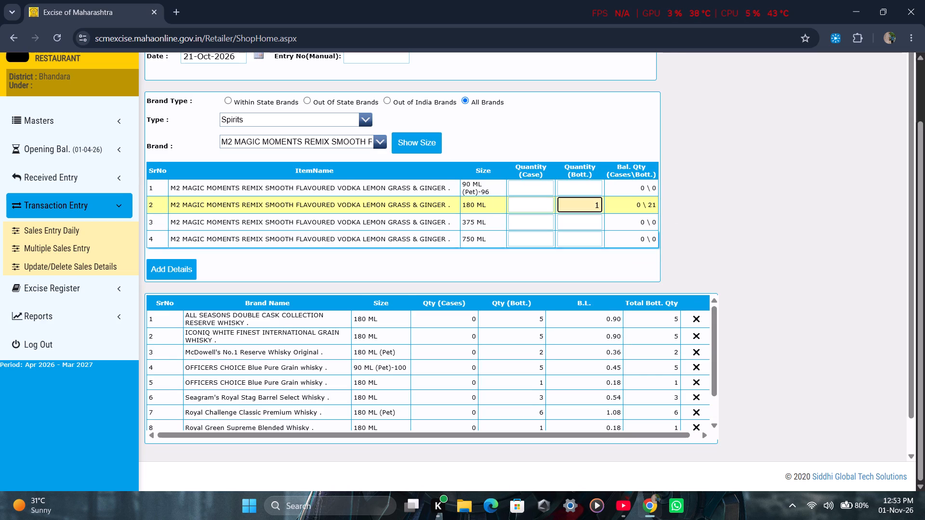
left_click(165, 267)
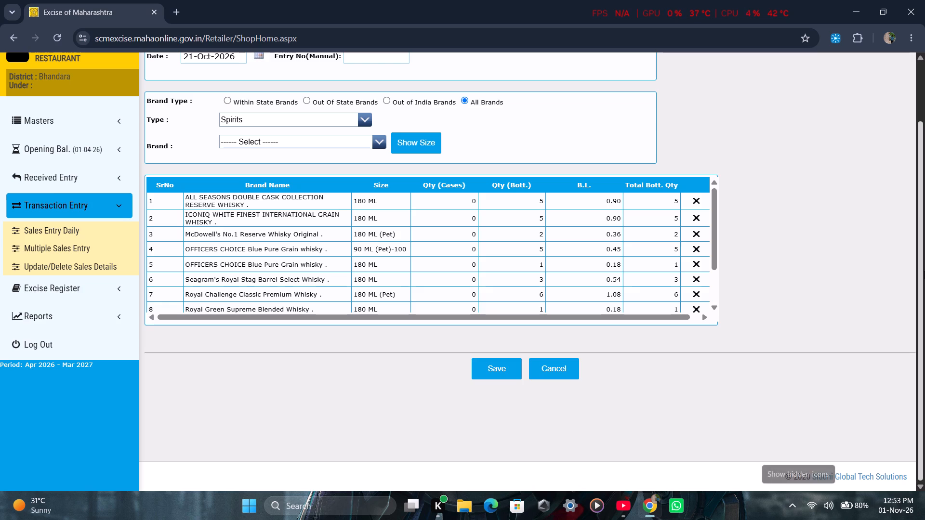
Add 1 bottle of McDowell's No.1 Celebration XXX Matured Rum in the 180 ML (Pet) size to the sales entry.
scroll(651, 64, "down", 4)
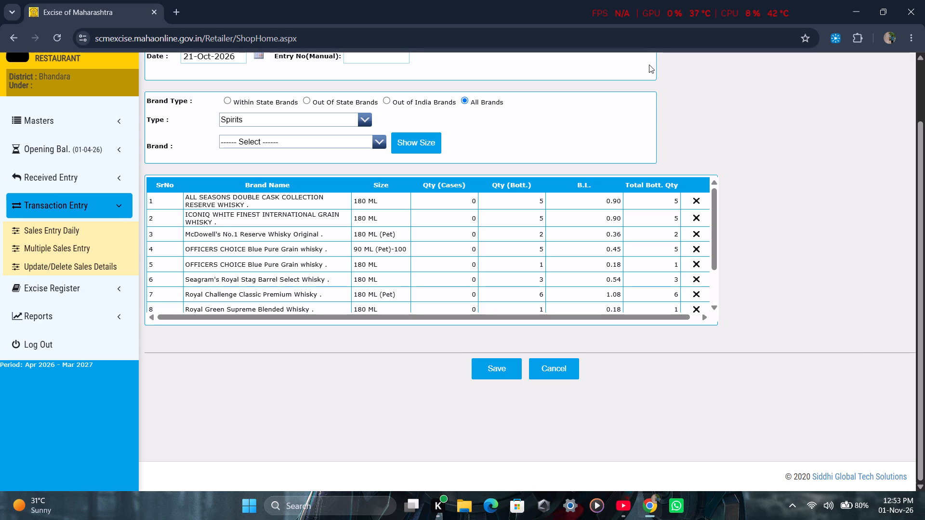
scroll(615, 284, "down", 6)
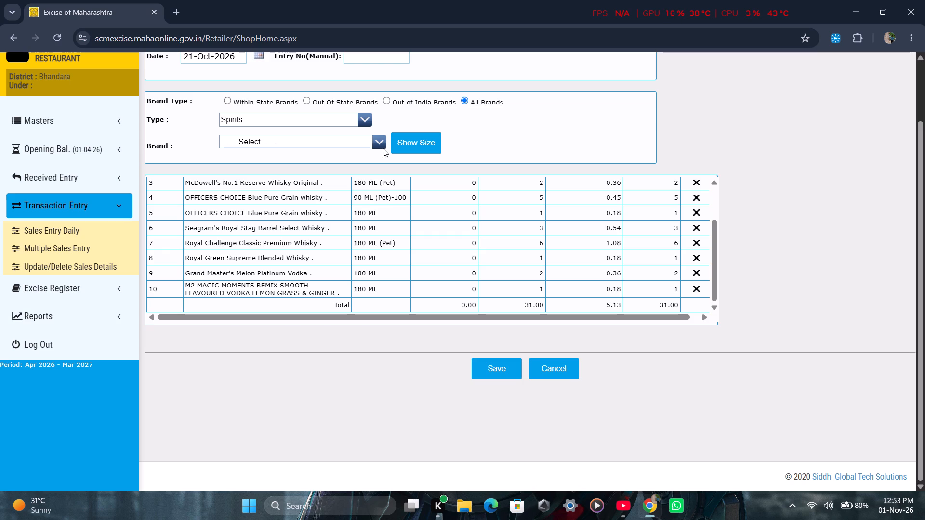
left_click(376, 141)
scroll(391, 164, "down", 16)
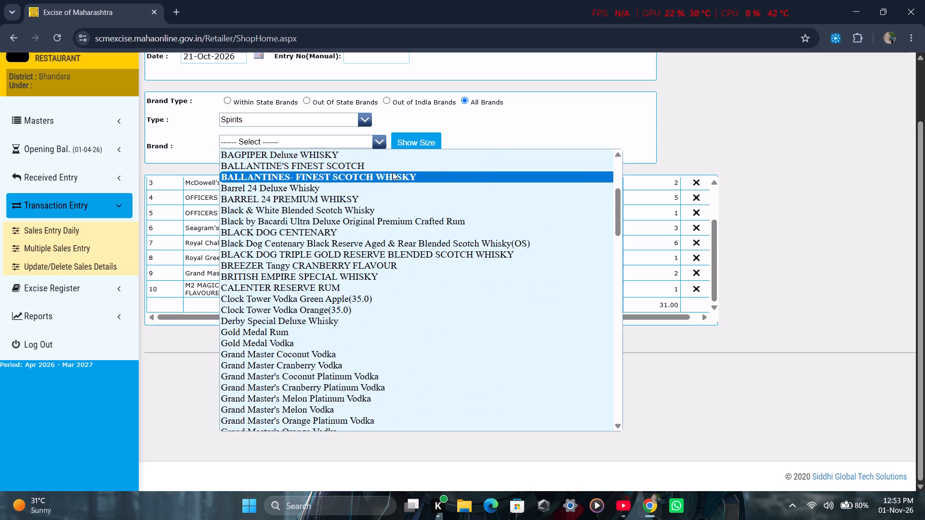
scroll(393, 172, "down", 12)
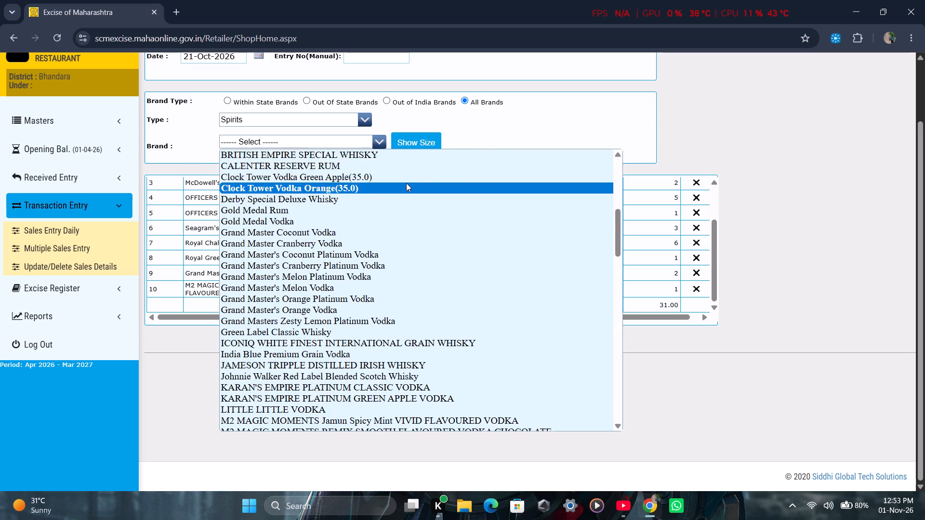
scroll(406, 183, "down", 3)
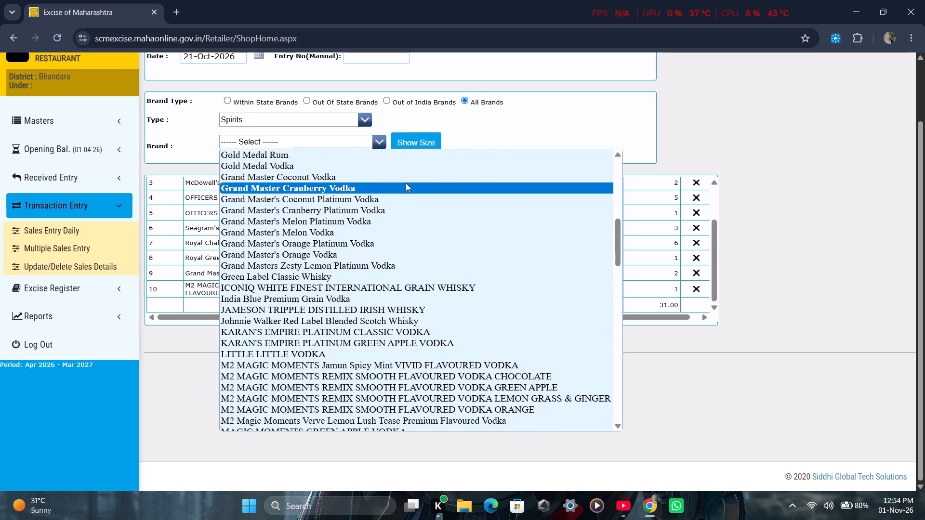
scroll(395, 182, "down", 10)
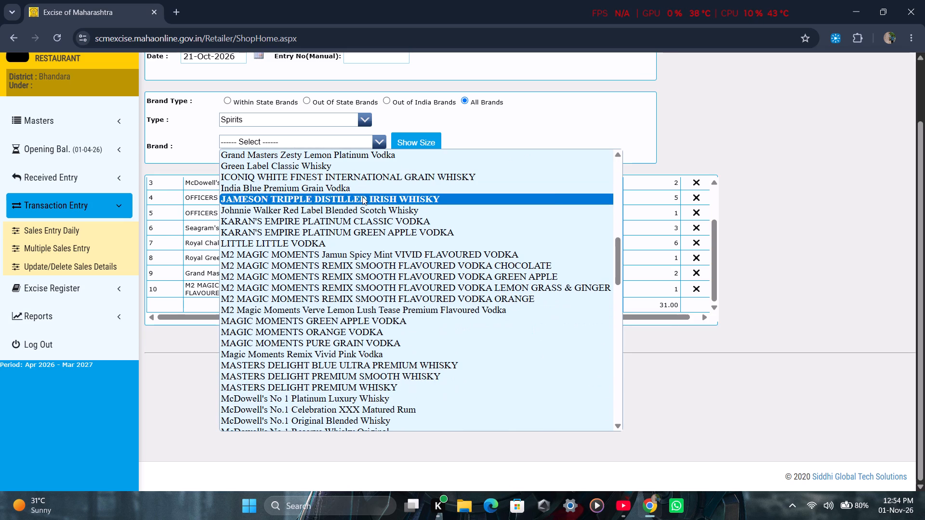
scroll(362, 196, "down", 2)
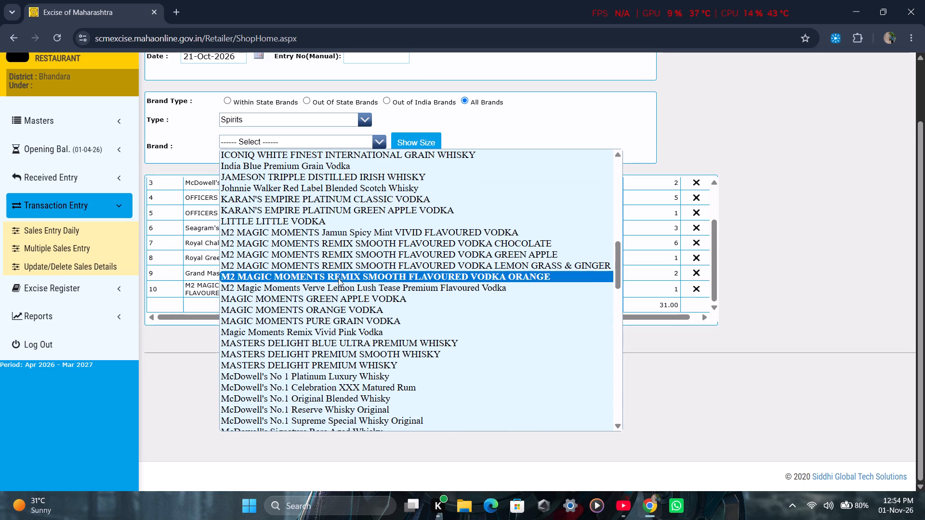
scroll(343, 304, "down", 3)
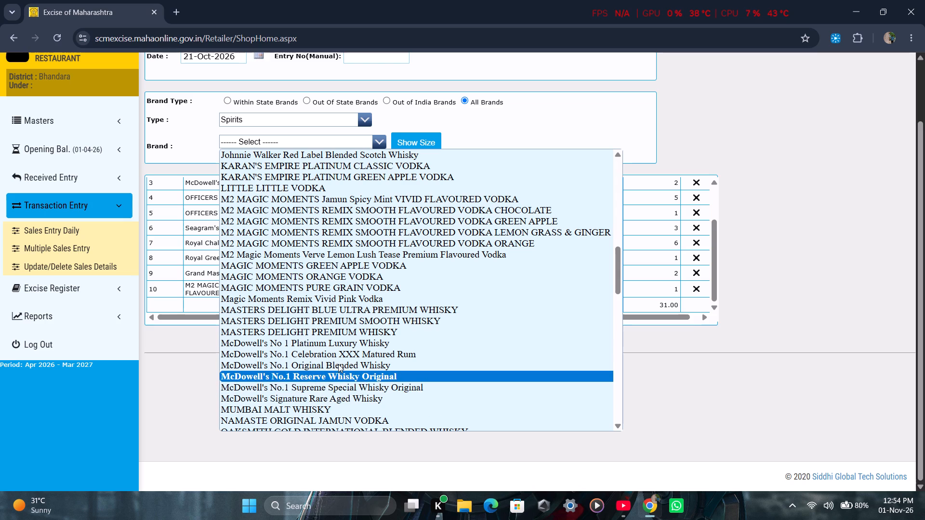
left_click(340, 355)
left_click(411, 143)
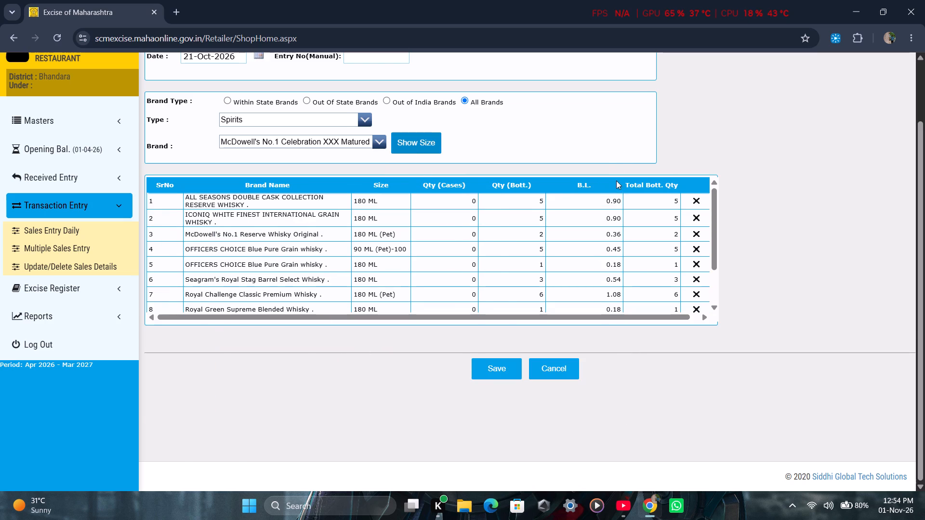
left_click(589, 251)
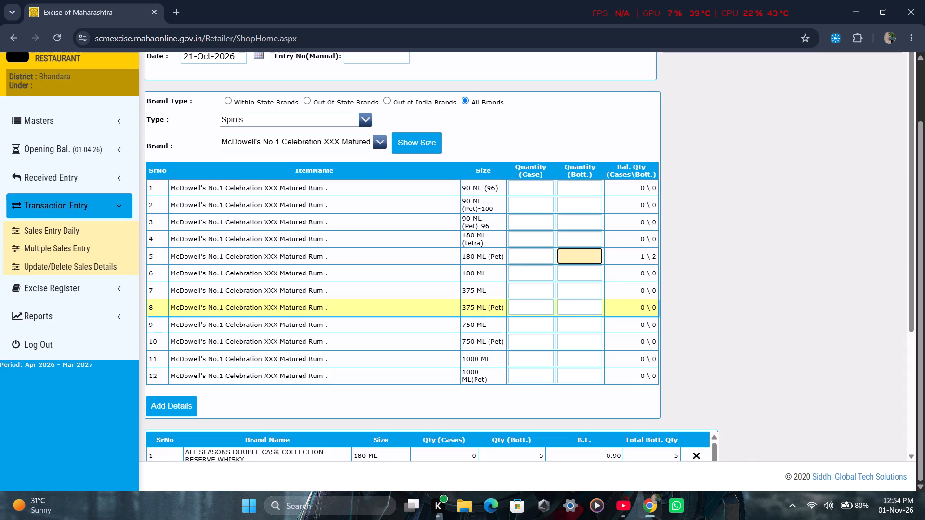
key("1")
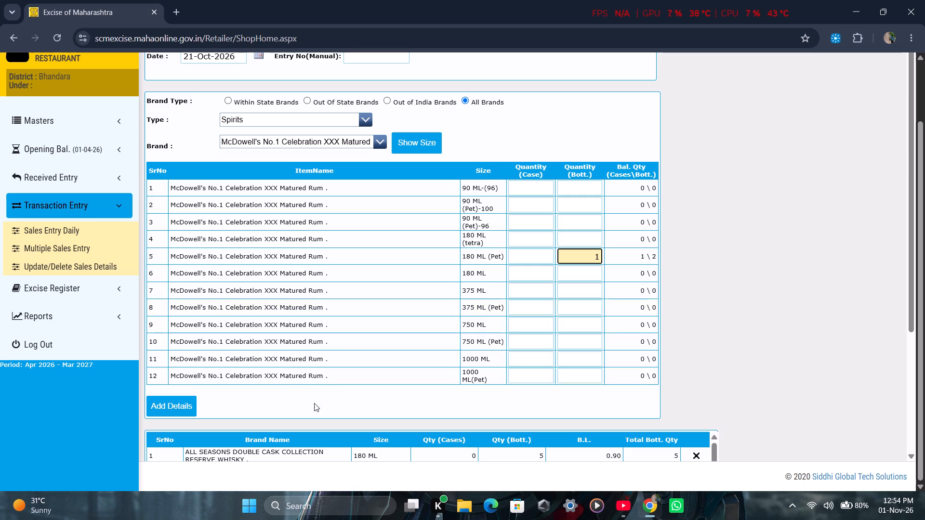
left_click(177, 403)
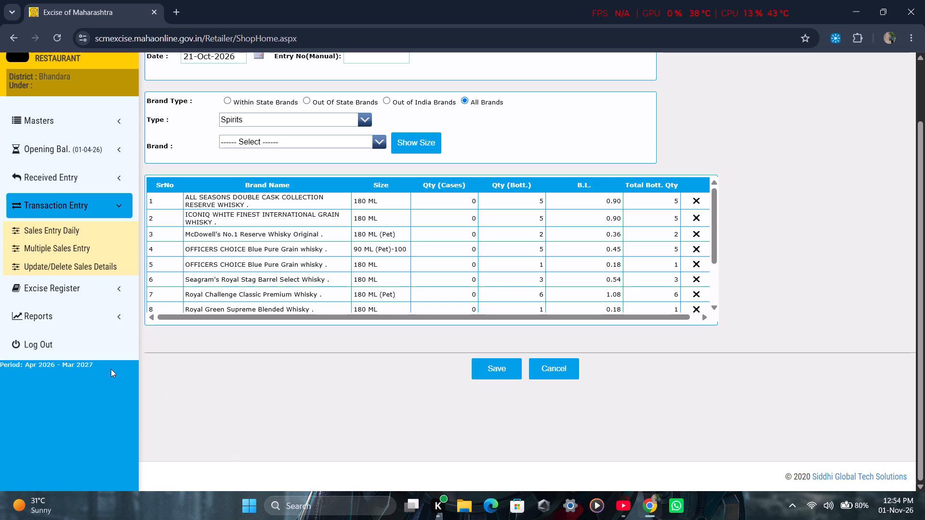
Switch the type to Fermented Beer and add 1 bottle of Godfather The Legendary Classic Strong Beer(W) in the 650 ML size.
left_click(285, 118)
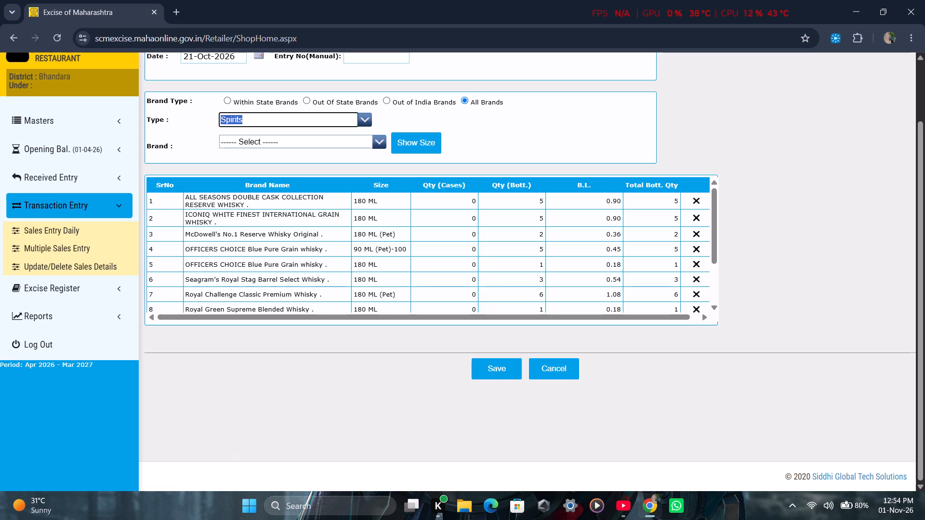
left_click(360, 119)
left_click(343, 141)
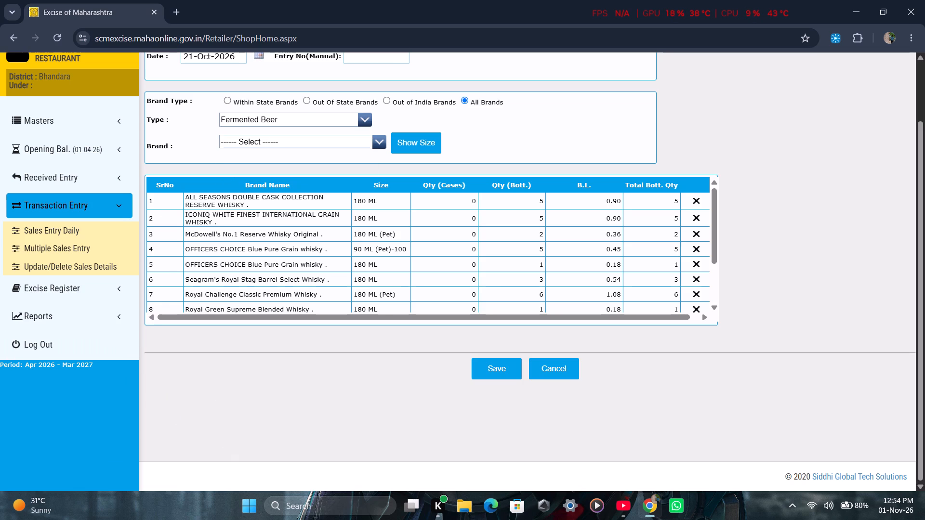
left_click(381, 142)
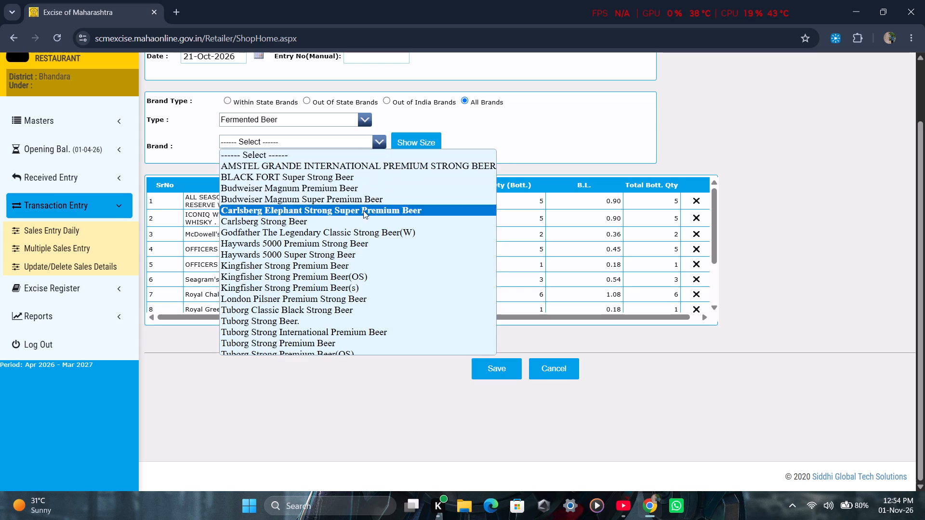
scroll(361, 231, "down", 9)
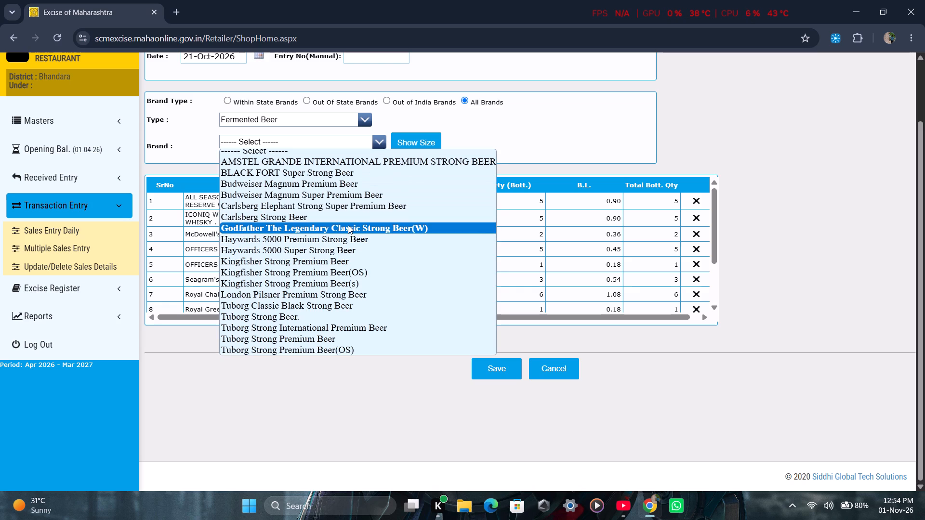
left_click(348, 225)
left_click(409, 150)
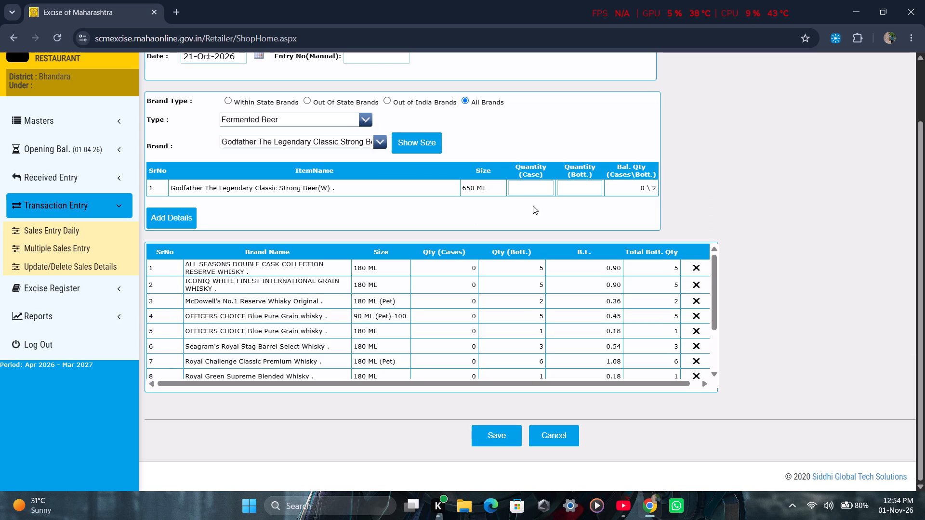
left_click(593, 181)
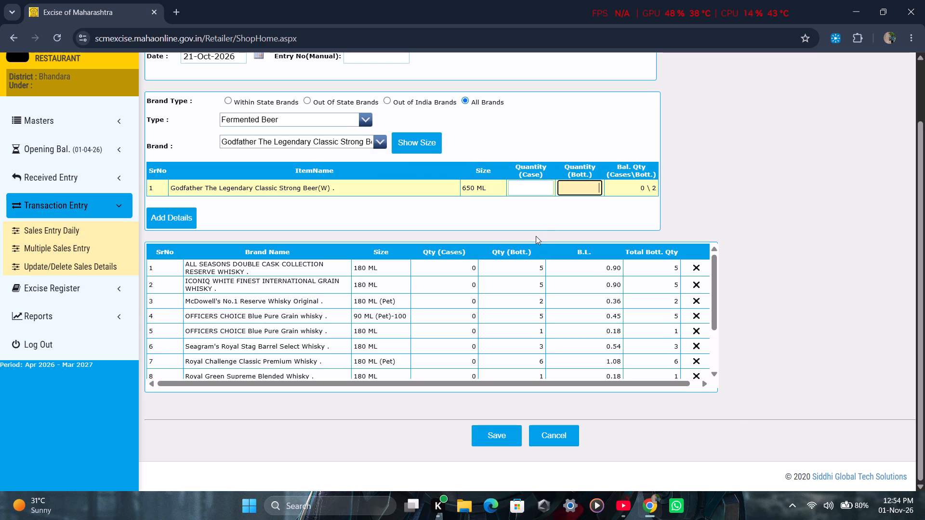
key("1")
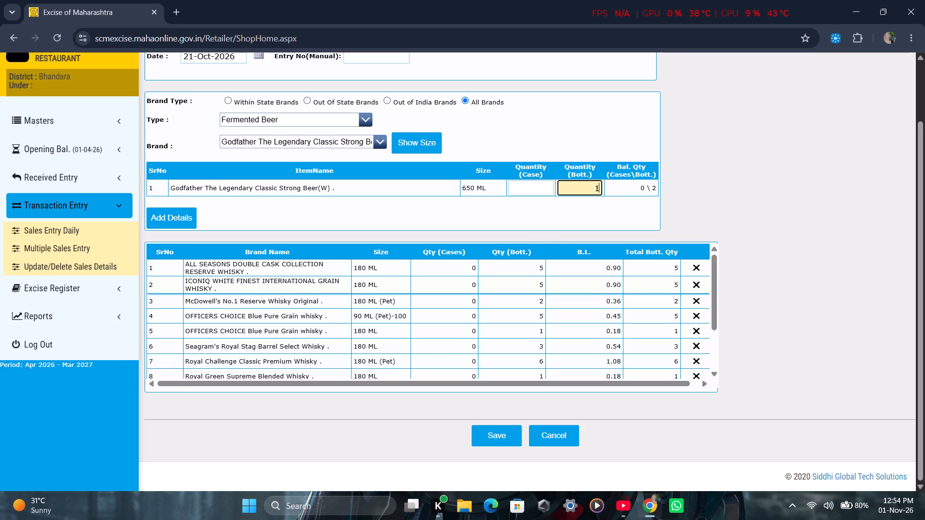
left_click(188, 207)
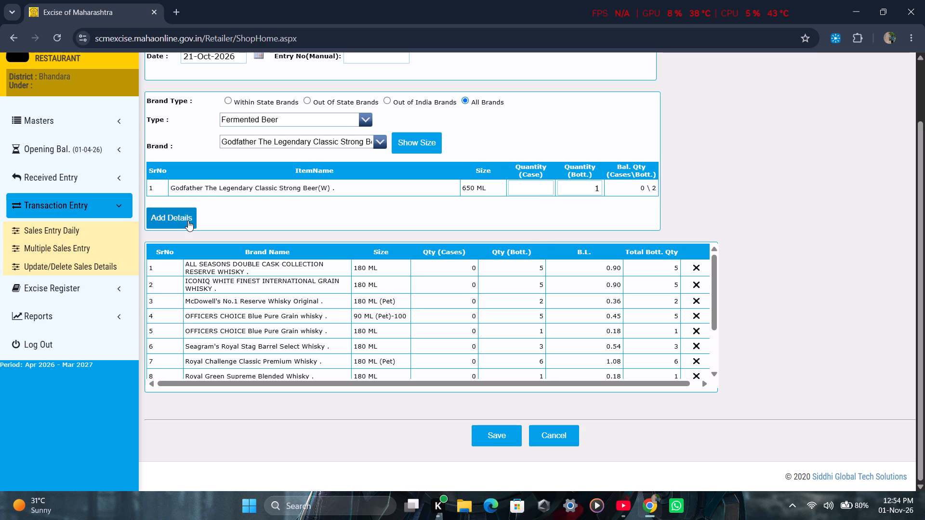
left_click(185, 224)
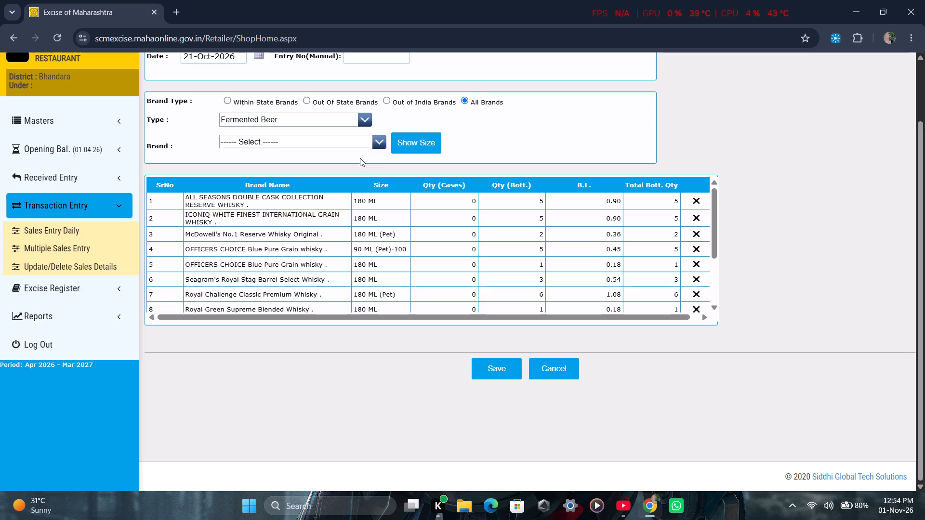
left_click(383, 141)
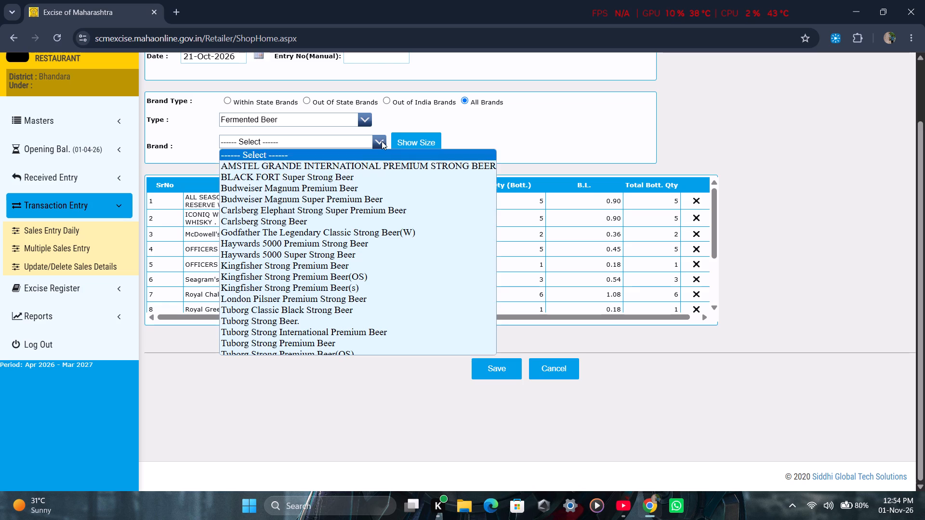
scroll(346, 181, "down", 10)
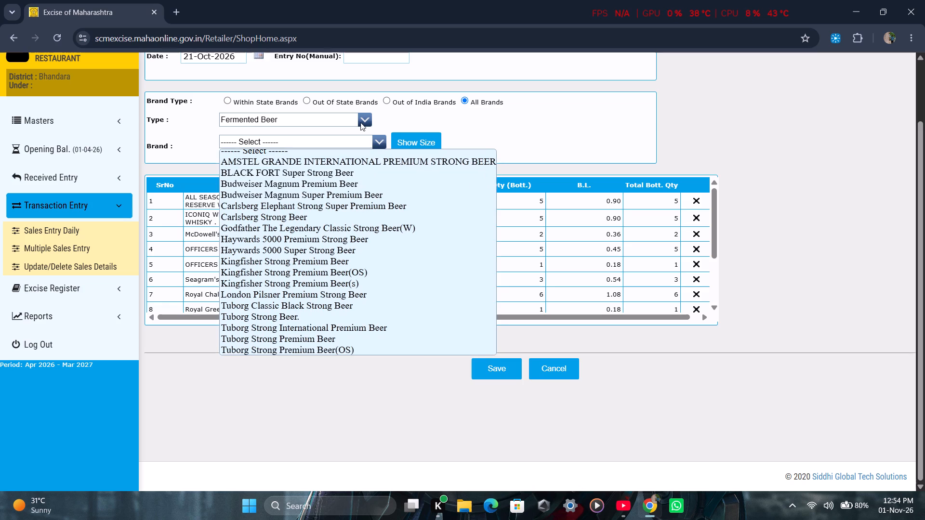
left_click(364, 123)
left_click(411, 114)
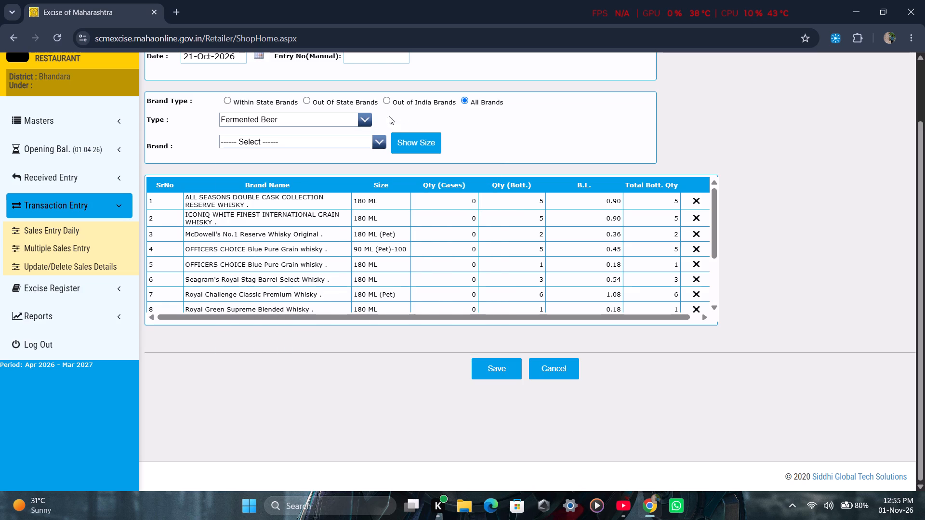
Switch the type to Spirits and add 6 bottles of Masters Delight Premium Smooth Whisky in the 180 ML size.
left_click(369, 119)
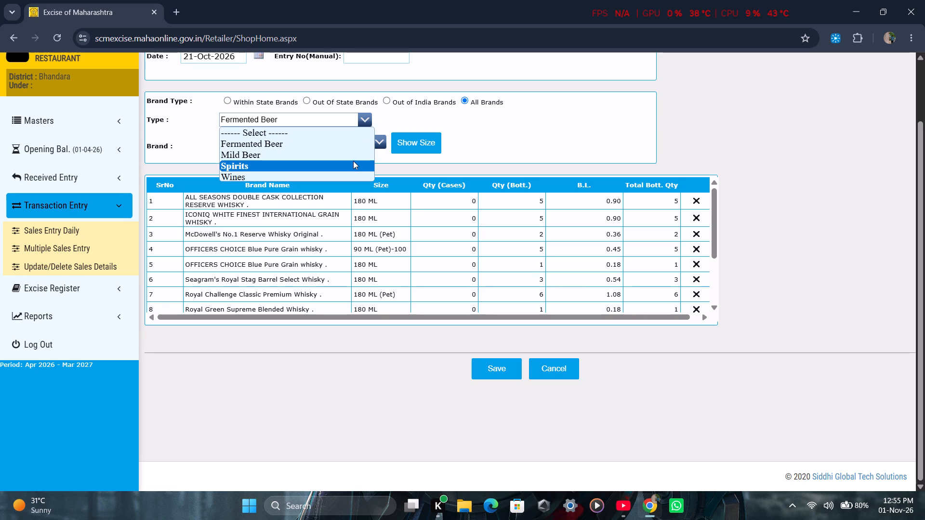
left_click(353, 161)
left_click(376, 140)
scroll(373, 178, "down", 6)
scroll(364, 204, "up", 2)
scroll(367, 204, "down", 2)
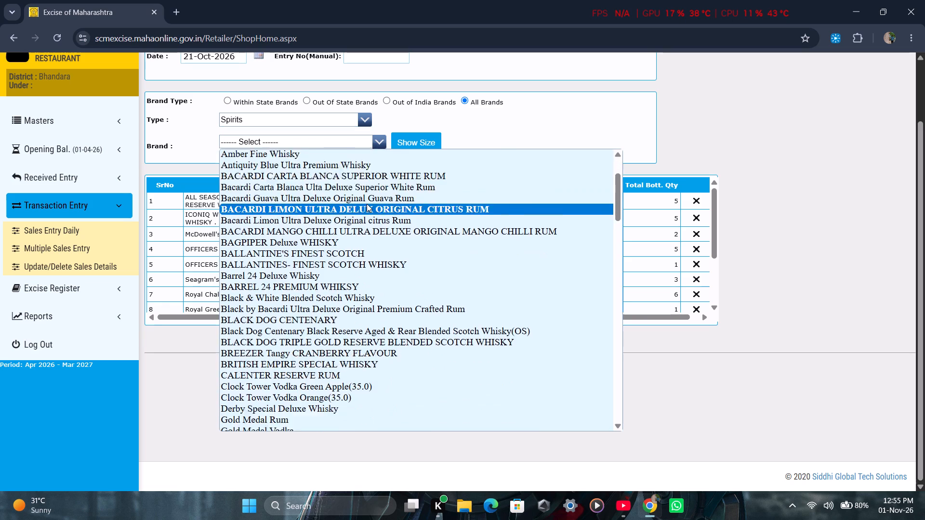
scroll(367, 204, "down", 18)
scroll(359, 217, "down", 16)
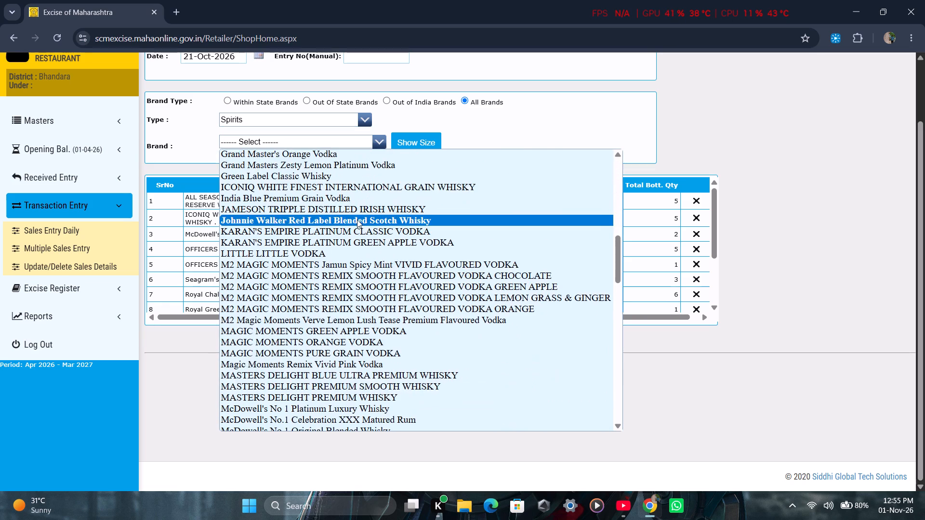
scroll(357, 220, "down", 4)
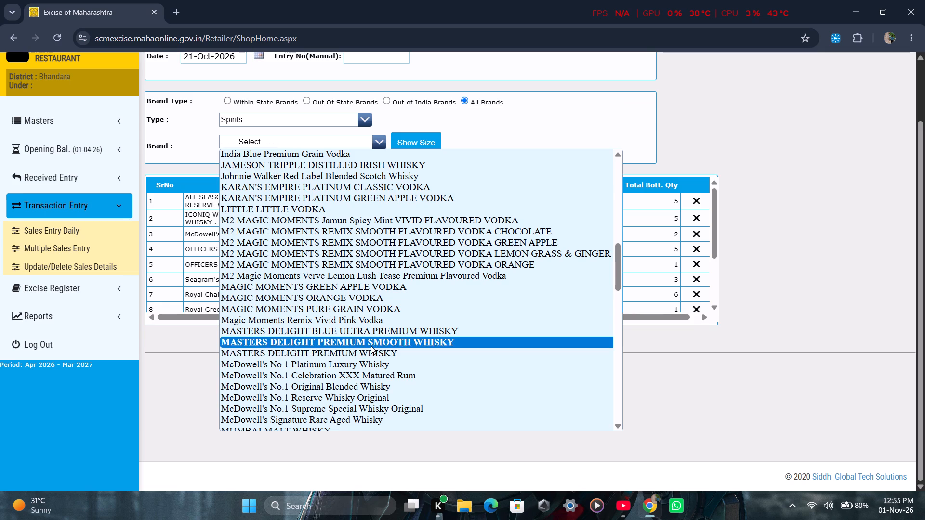
left_click(371, 346)
left_click(423, 147)
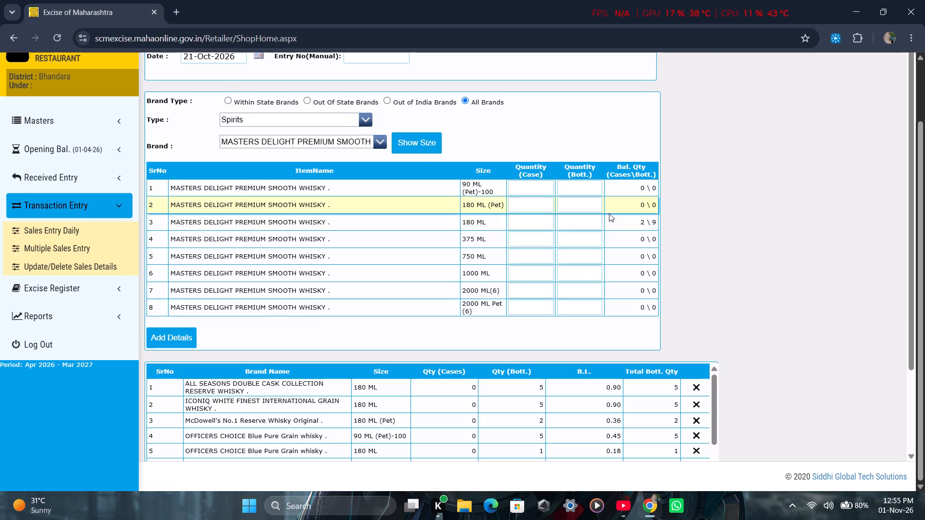
left_click(592, 219)
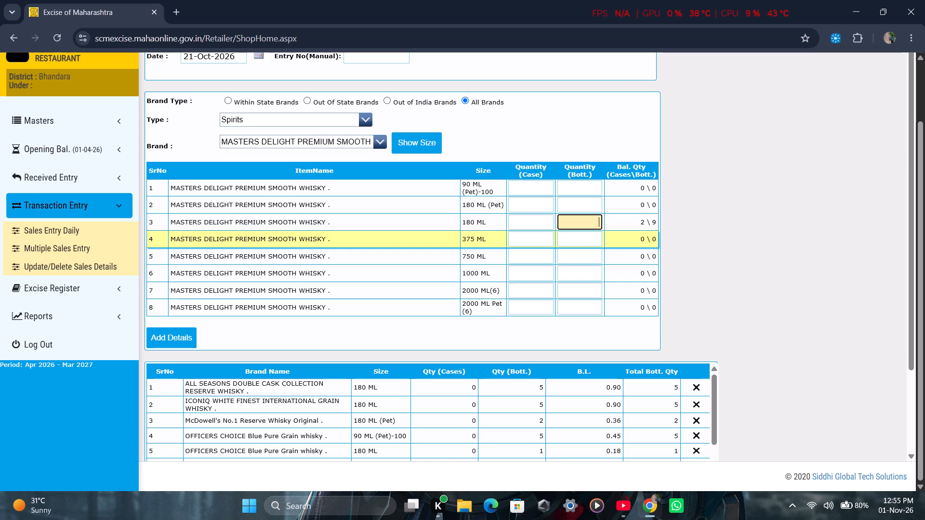
key("6")
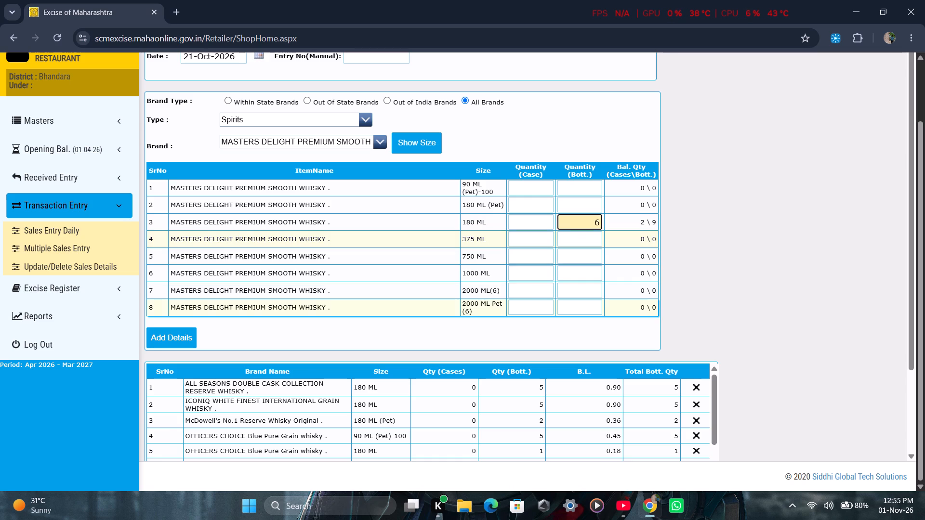
left_click(185, 336)
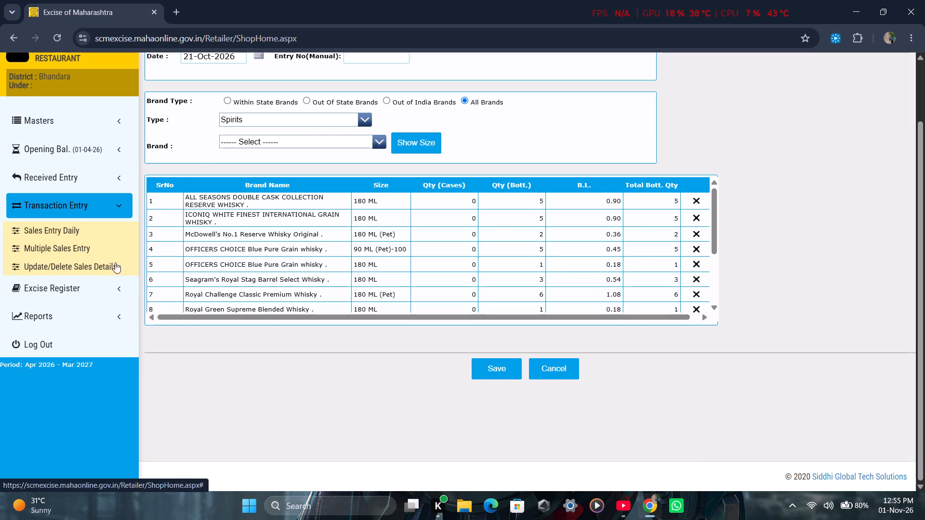
Add 1 bottle of Mumbai Malt Whisky in the 180 ML(50) size to the sales entry.
left_click(381, 141)
scroll(372, 147, "down", 4)
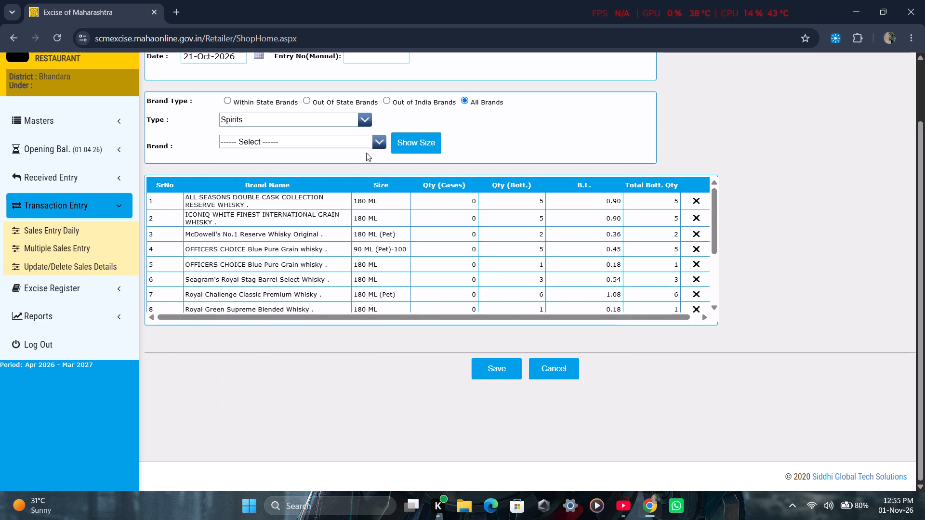
scroll(366, 153, "down", 2)
left_click(374, 145)
scroll(305, 235, "down", 6)
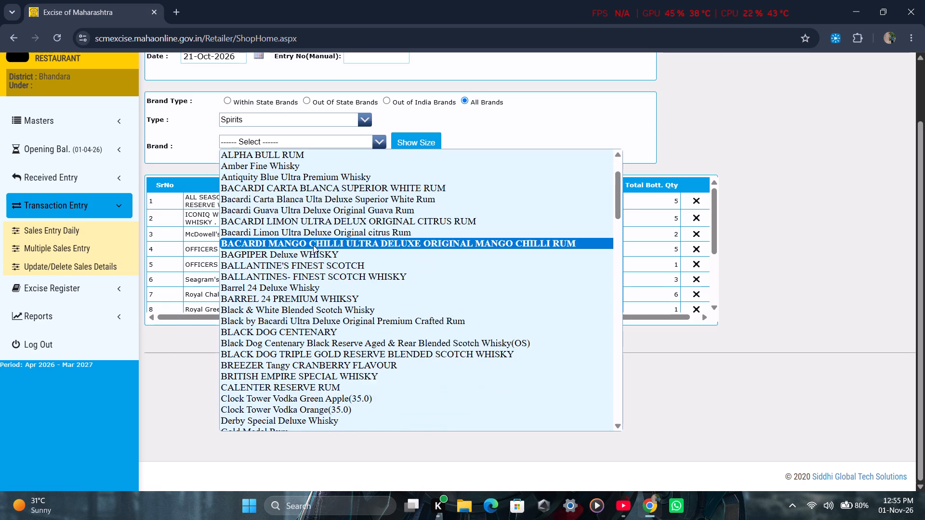
scroll(313, 245, "down", 14)
scroll(305, 271, "down", 14)
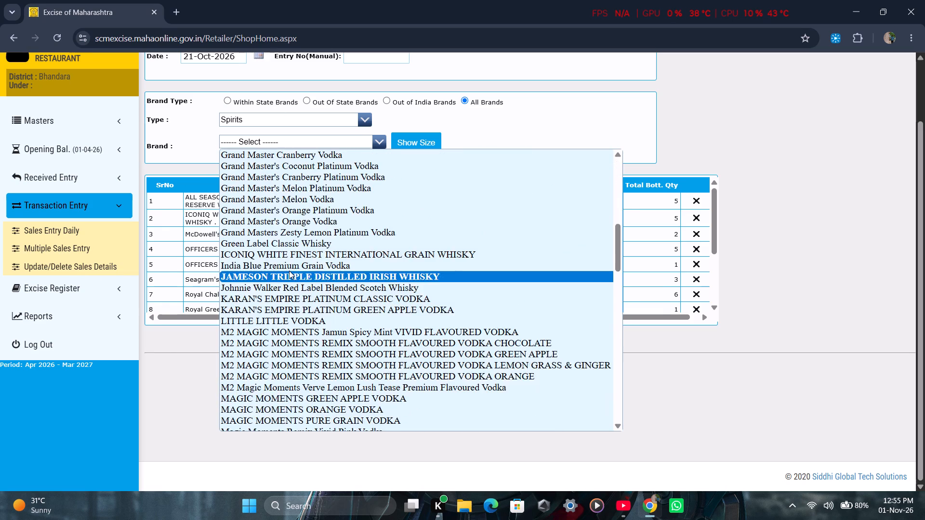
scroll(289, 271, "down", 19)
left_click(289, 335)
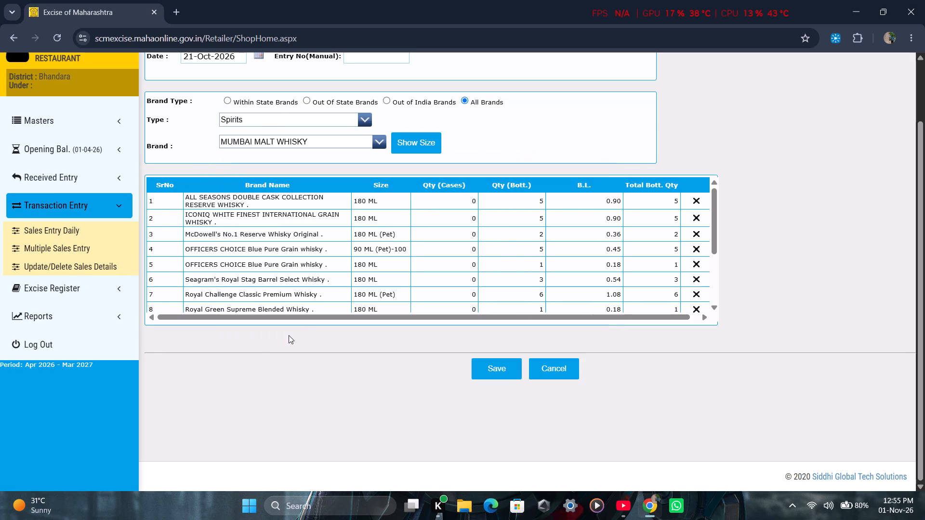
left_click(403, 138)
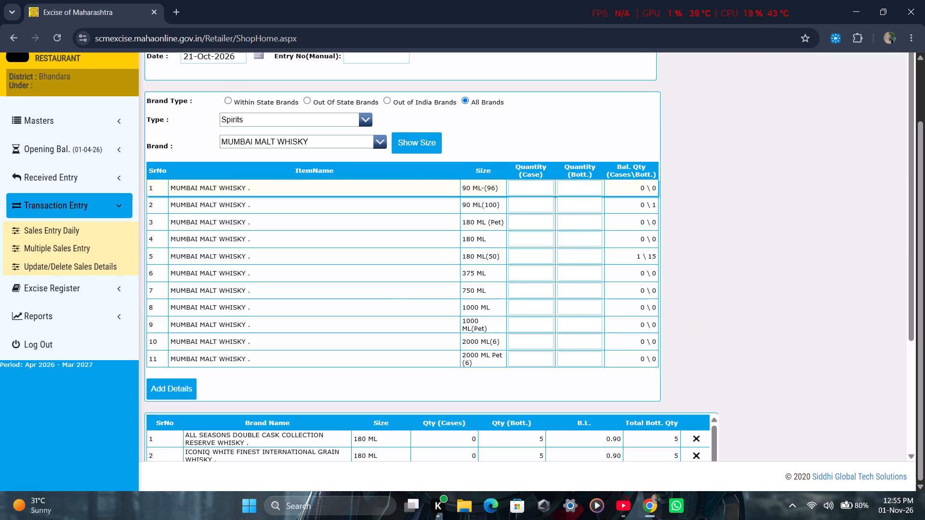
left_click(578, 260)
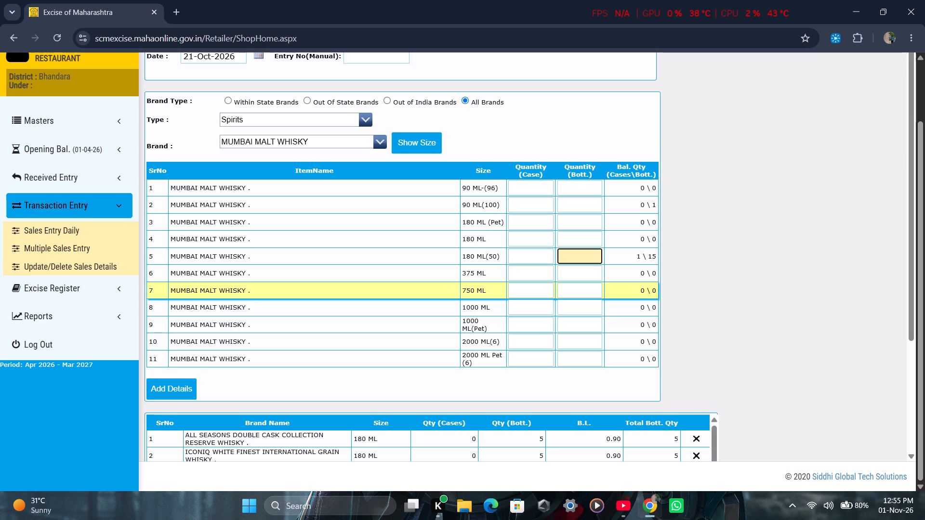
key("1")
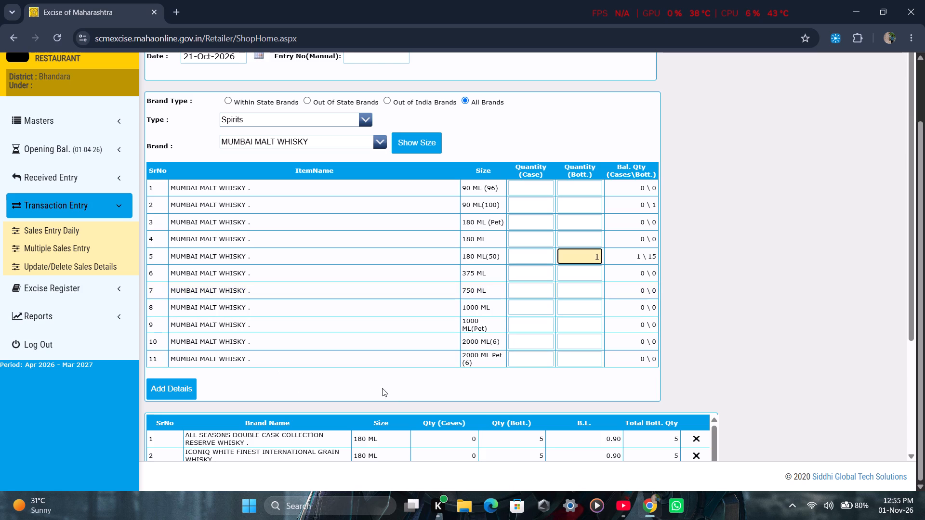
left_click(170, 386)
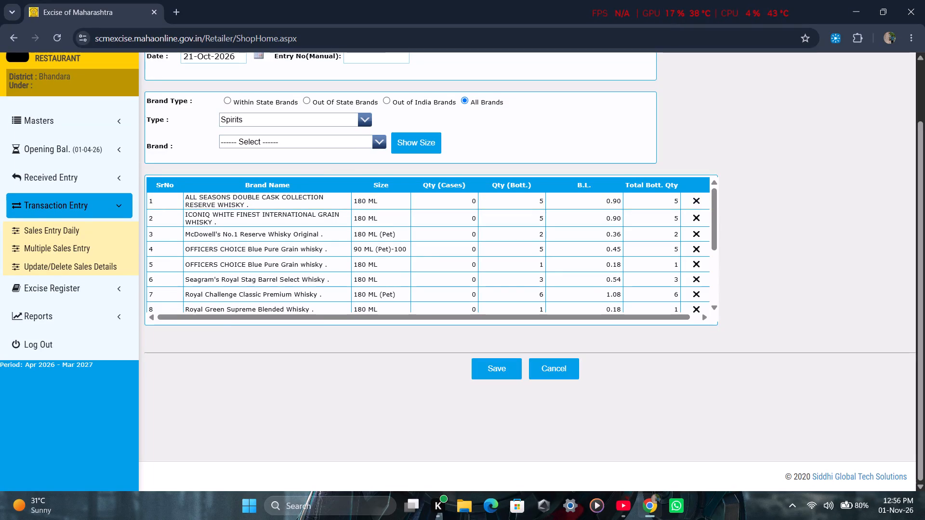
Add 5 bottles of Old Royal Scot Reserve Whisky in the 180 ML size to the sales entry.
left_click(380, 147)
scroll(375, 176, "down", 8)
scroll(329, 192, "up", 2)
scroll(329, 193, "down", 15)
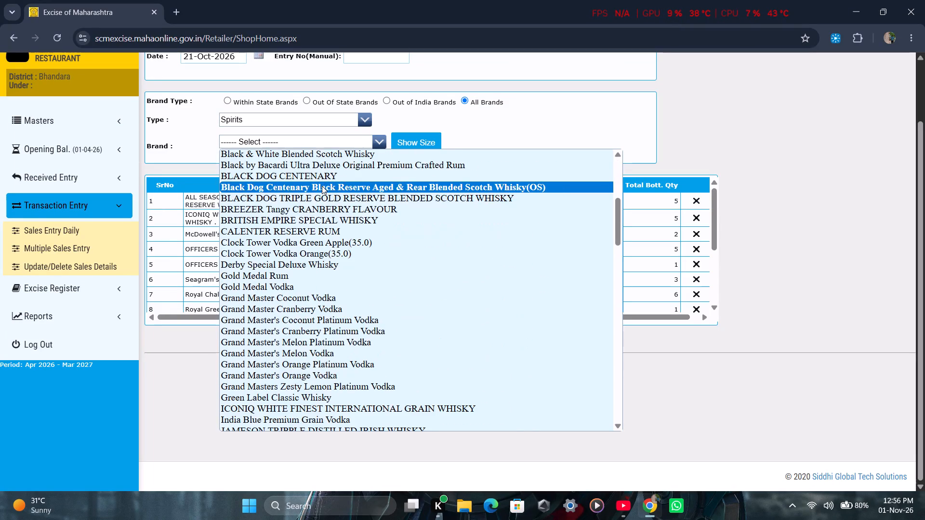
scroll(320, 186, "down", 17)
scroll(330, 239, "down", 17)
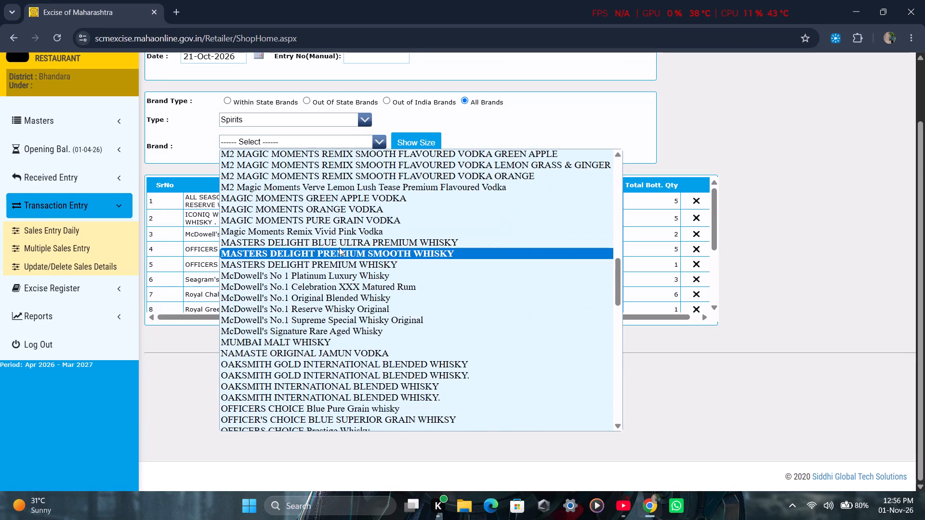
scroll(339, 247, "down", 6)
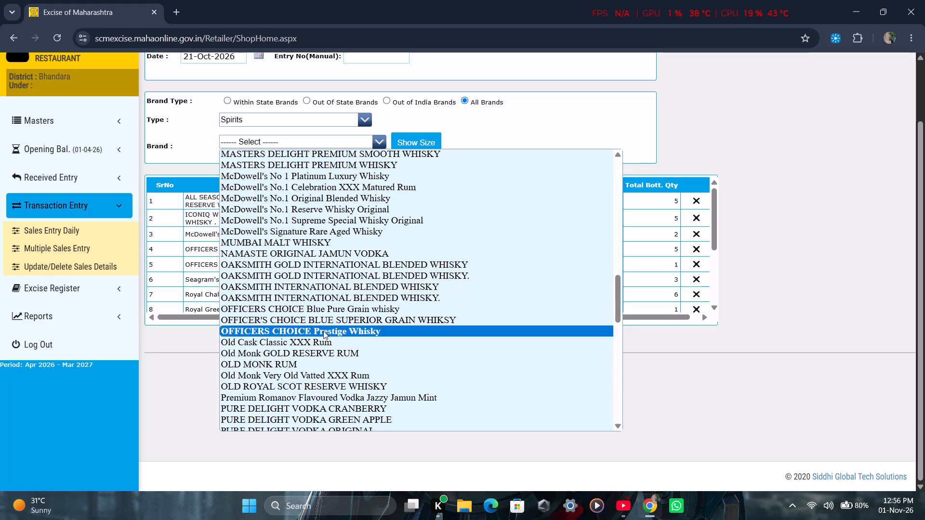
scroll(340, 416, "down", 2)
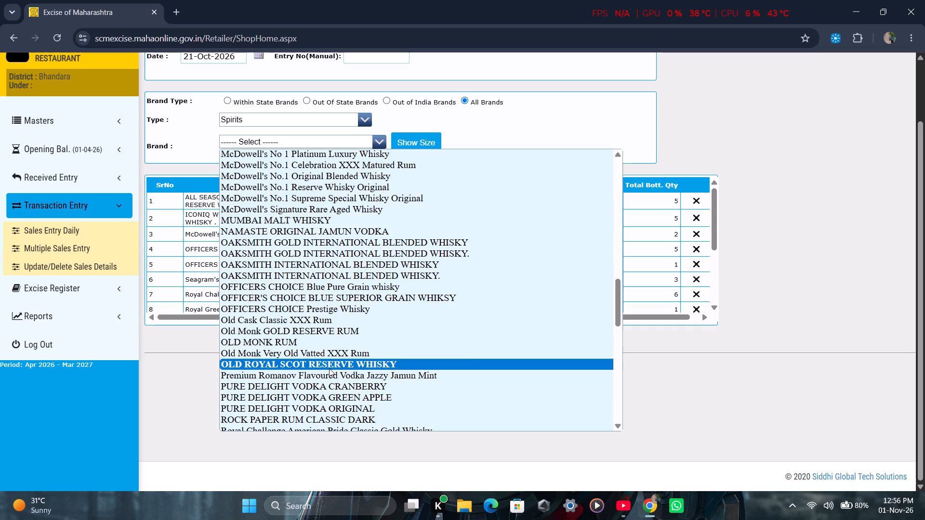
left_click(329, 368)
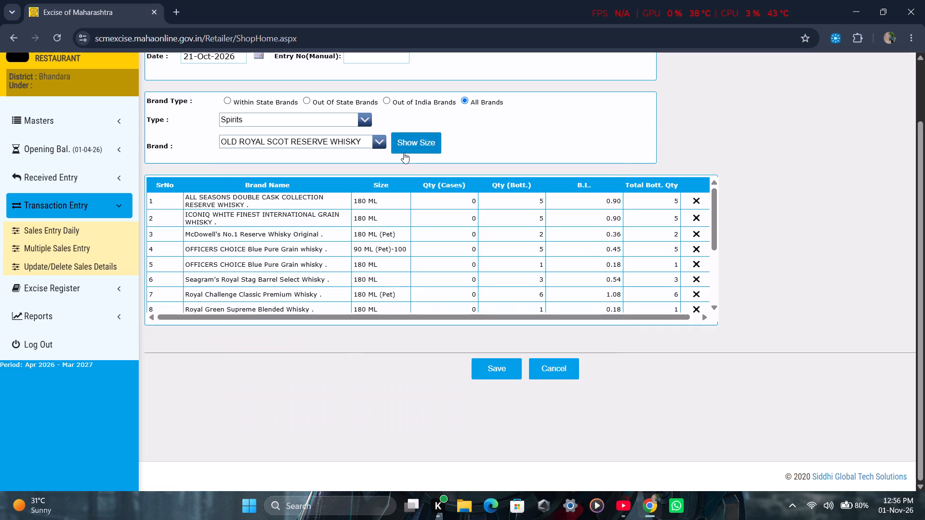
left_click(423, 137)
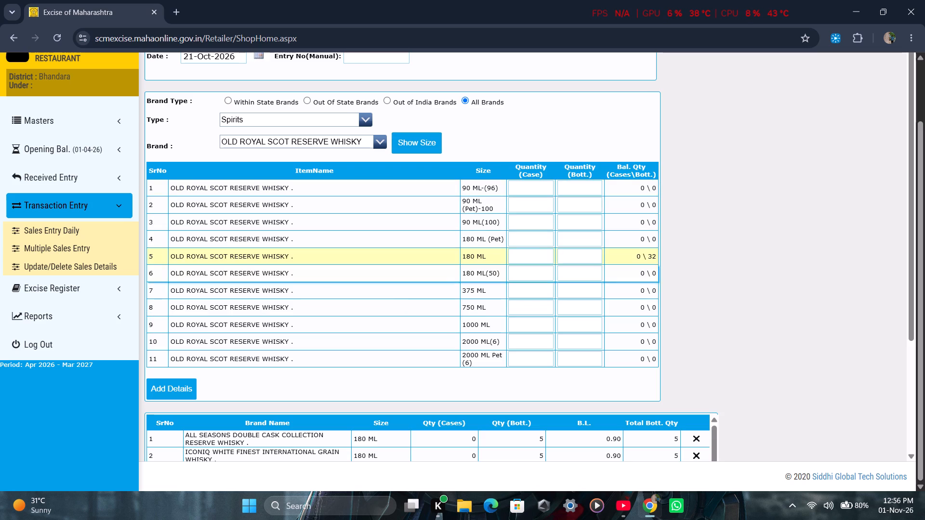
left_click(591, 255)
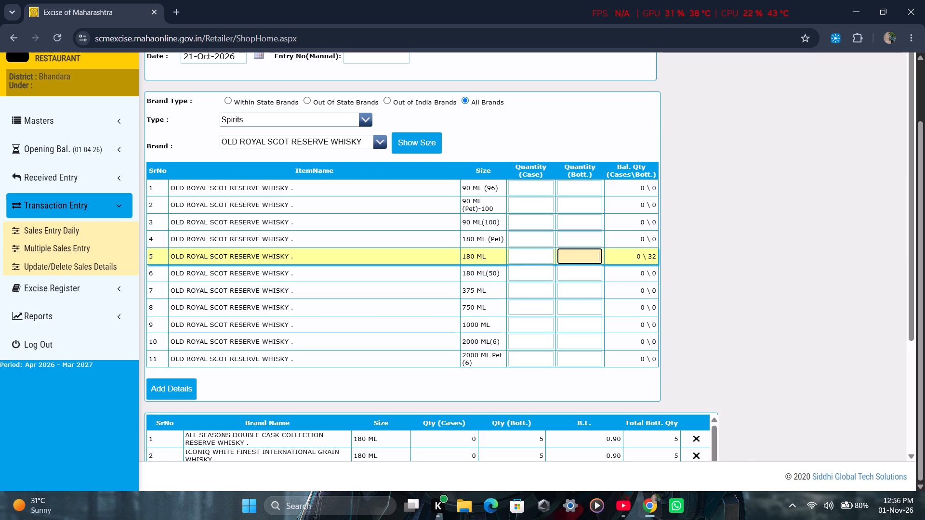
key("5")
left_click(181, 388)
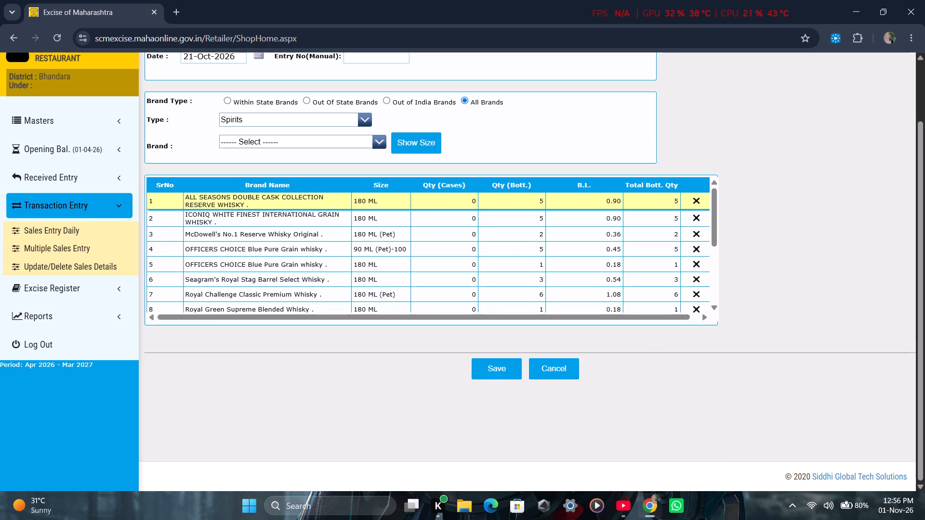
Add 23 bottles of Sahyadri Gold Premium Whisky in the 180 ML size to the sales entry.
left_click(374, 139)
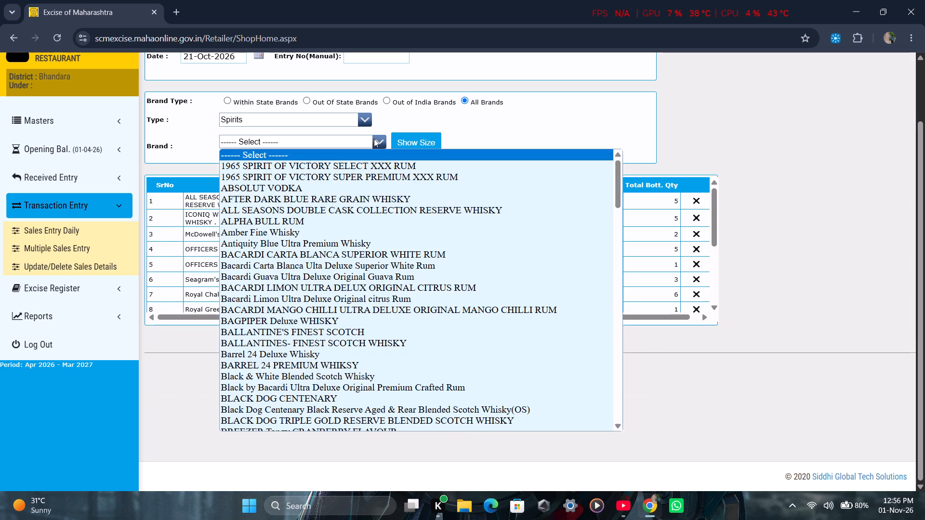
scroll(378, 203, "down", 20)
scroll(378, 203, "down", 10)
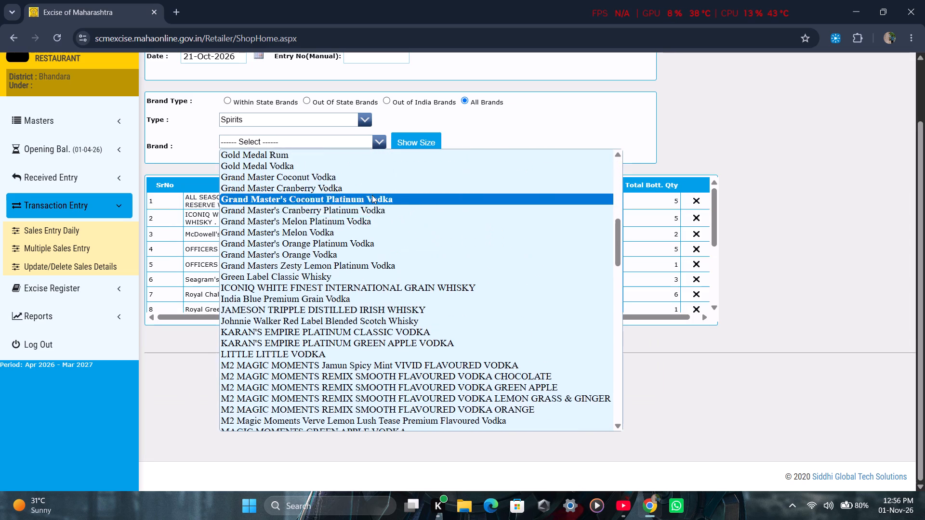
scroll(372, 195, "down", 12)
scroll(357, 192, "down", 19)
scroll(351, 191, "down", 4)
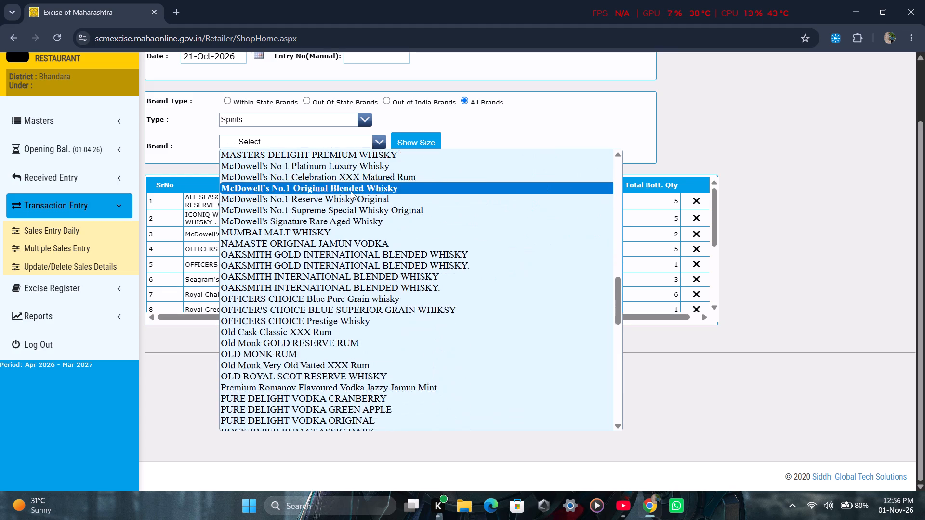
scroll(351, 191, "down", 12)
scroll(332, 198, "down", 20)
scroll(332, 198, "down", 6)
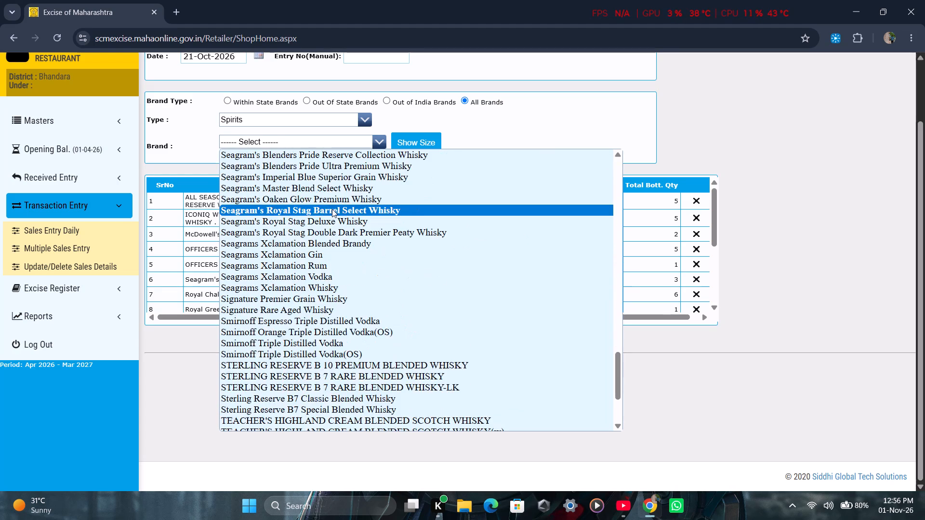
scroll(332, 209, "down", 7)
scroll(332, 210, "up", 16)
scroll(331, 210, "down", 1)
scroll(330, 210, "up", 2)
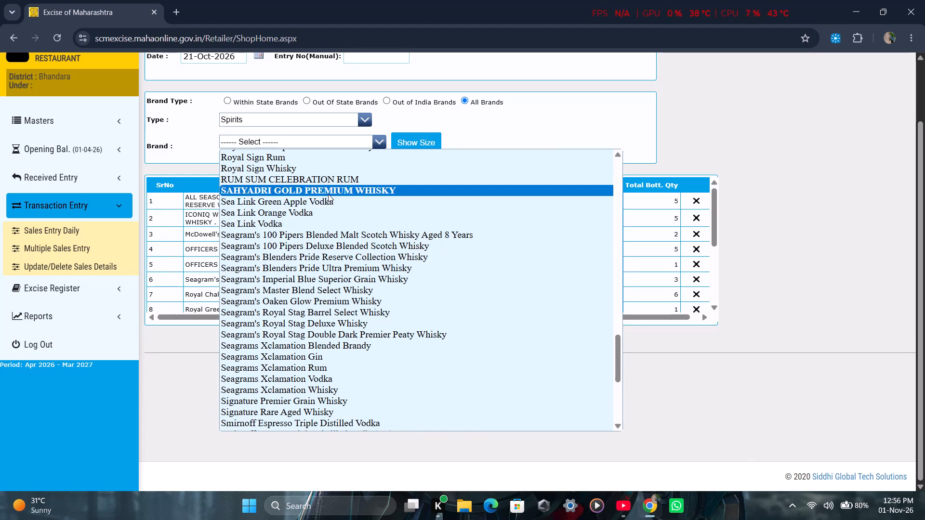
left_click(328, 193)
left_click(422, 138)
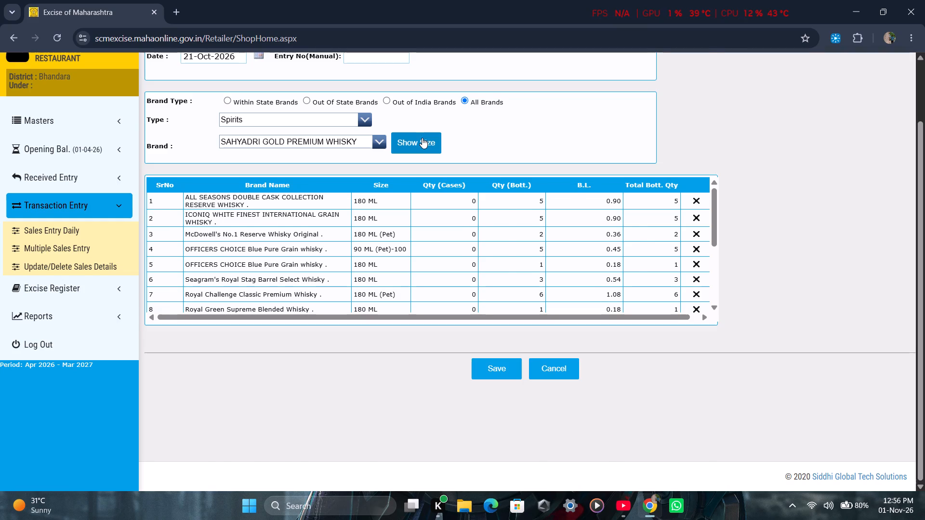
left_click(580, 217)
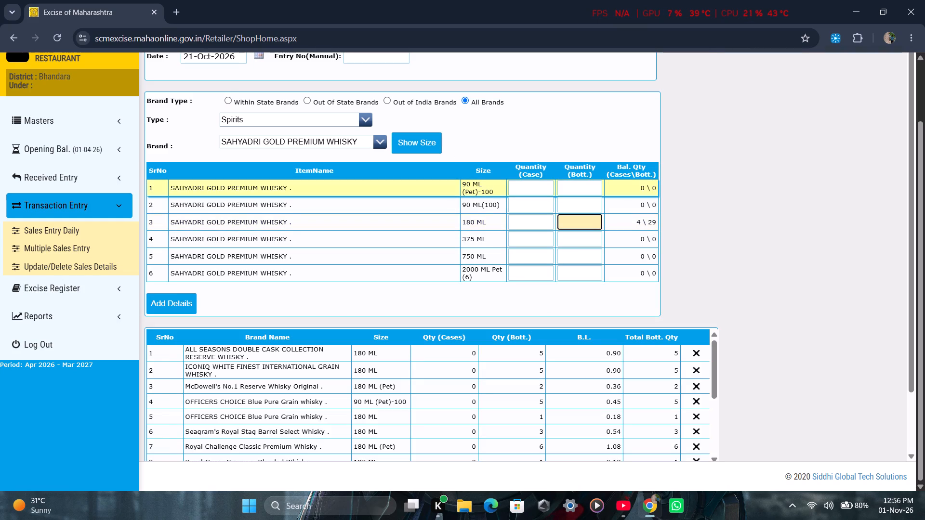
type("23")
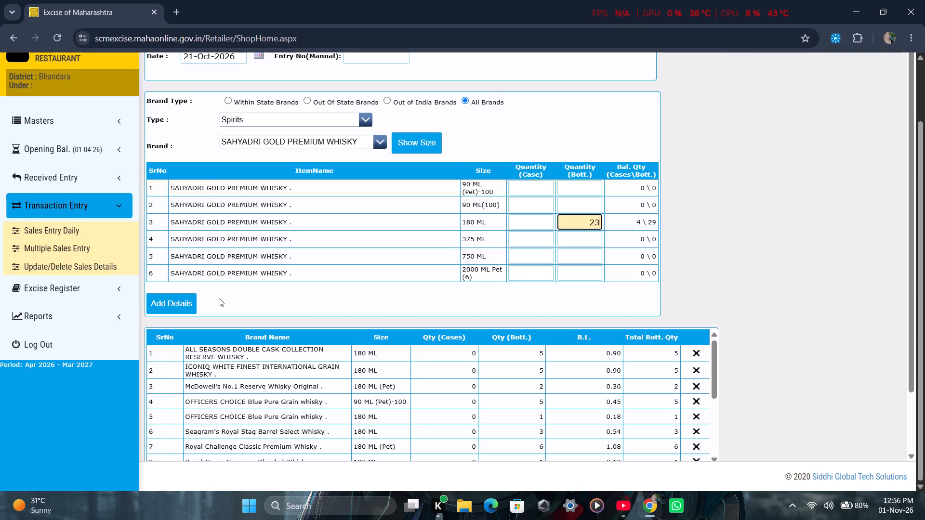
left_click(194, 306)
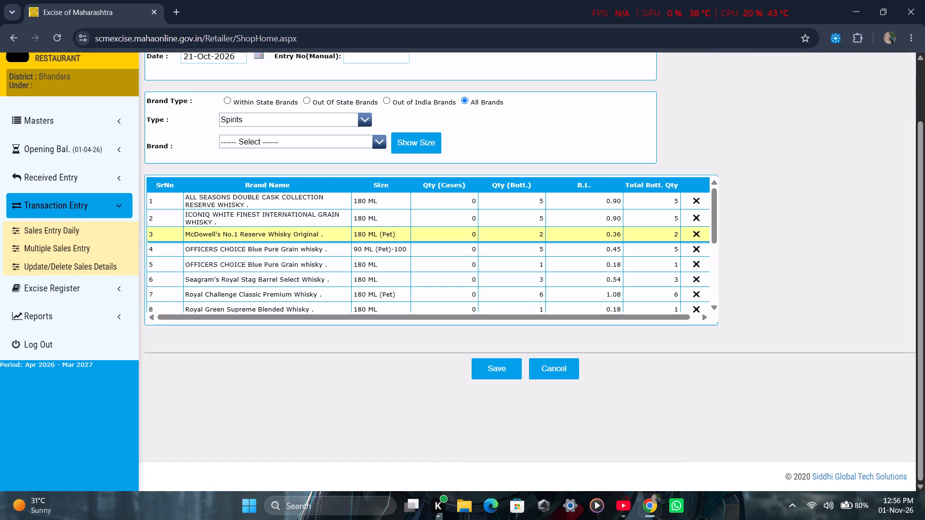
Add Tiger's Barrel to the sales entry with 3 bottles of 180 ML and 5 bottles of 90 ML (Pet)-100.
left_click(382, 138)
scroll(388, 157, "down", 20)
scroll(388, 157, "down", 4)
scroll(345, 222, "down", 7)
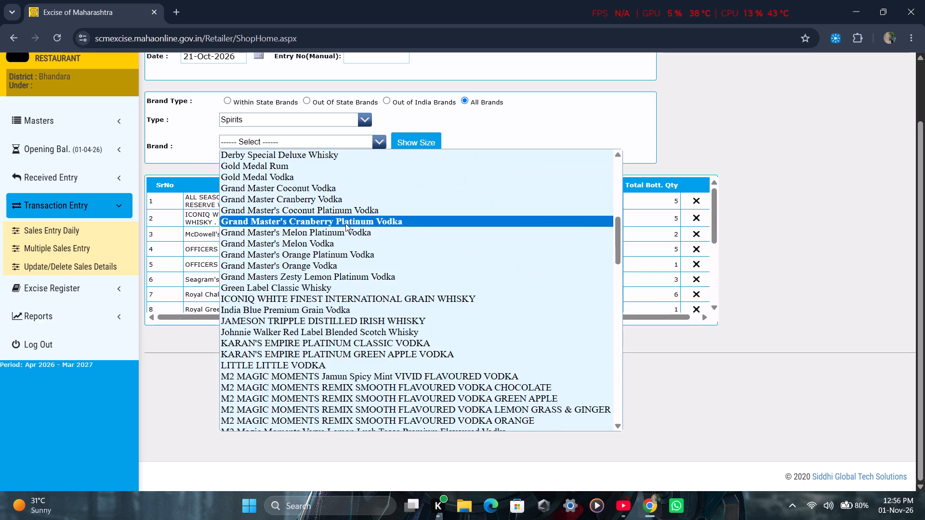
scroll(345, 223, "down", 20)
scroll(350, 206, "down", 17)
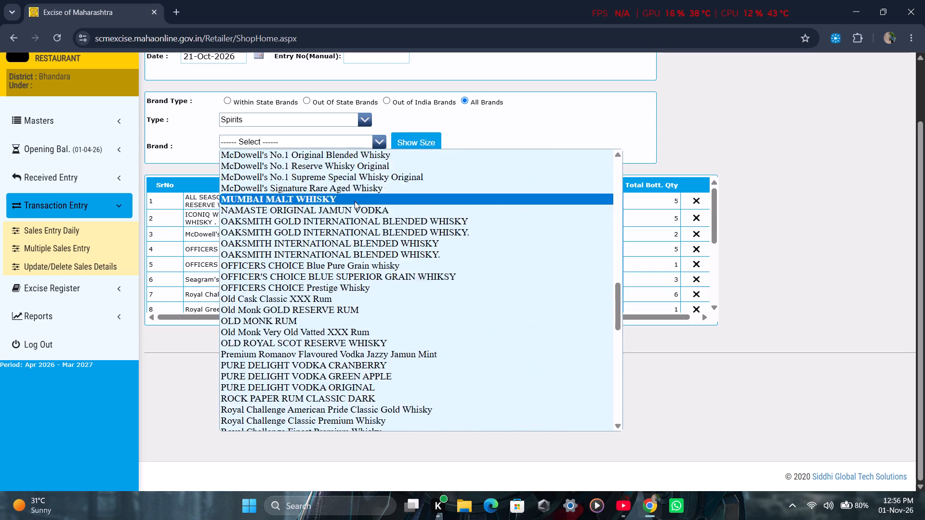
scroll(355, 201, "down", 20)
scroll(355, 201, "down", 20)
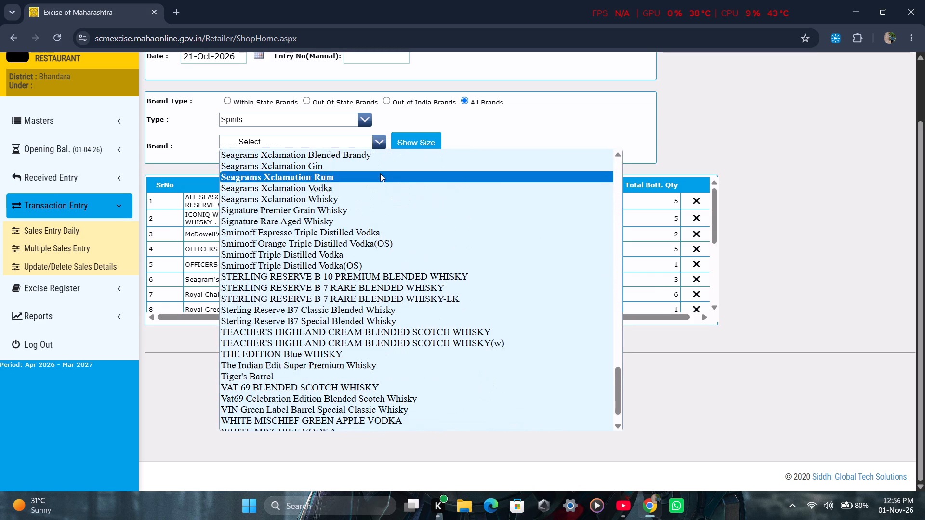
scroll(380, 173, "down", 6)
left_click(381, 344)
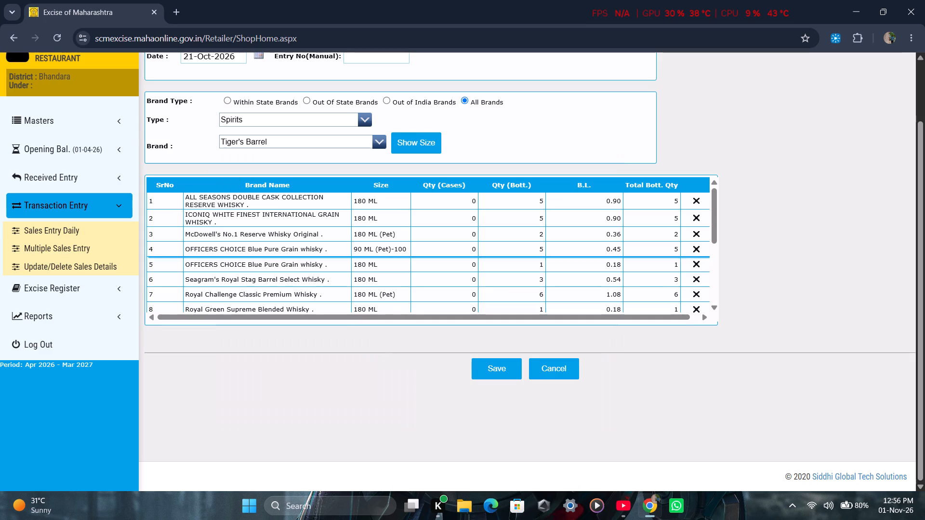
left_click(420, 138)
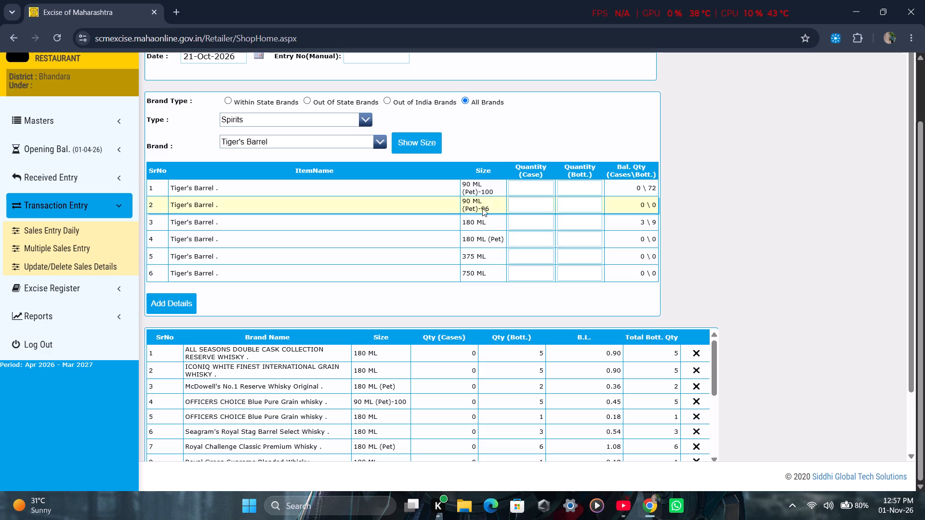
left_click(568, 221)
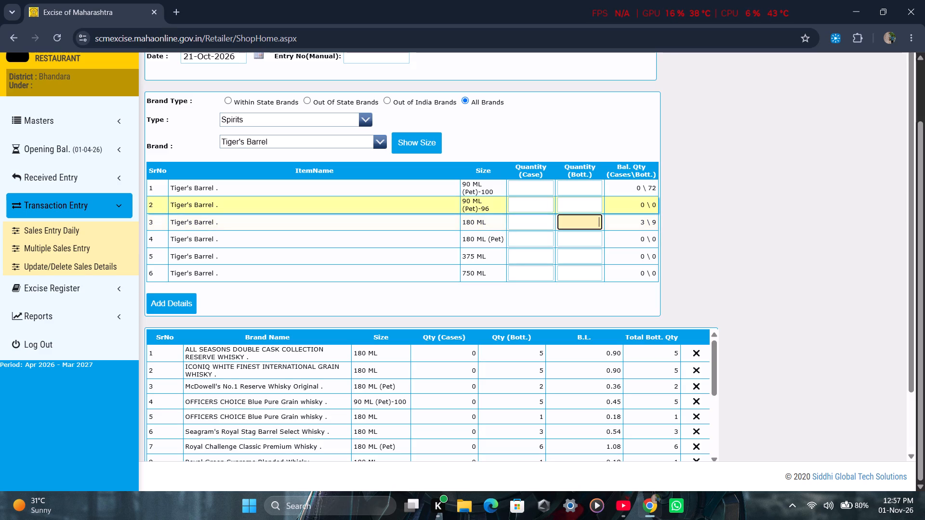
key("3")
left_click(581, 188)
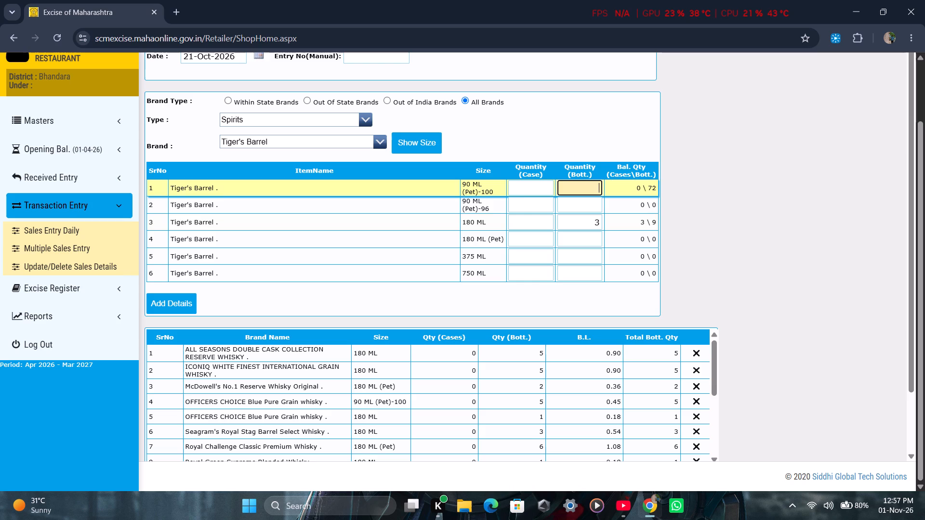
key("5")
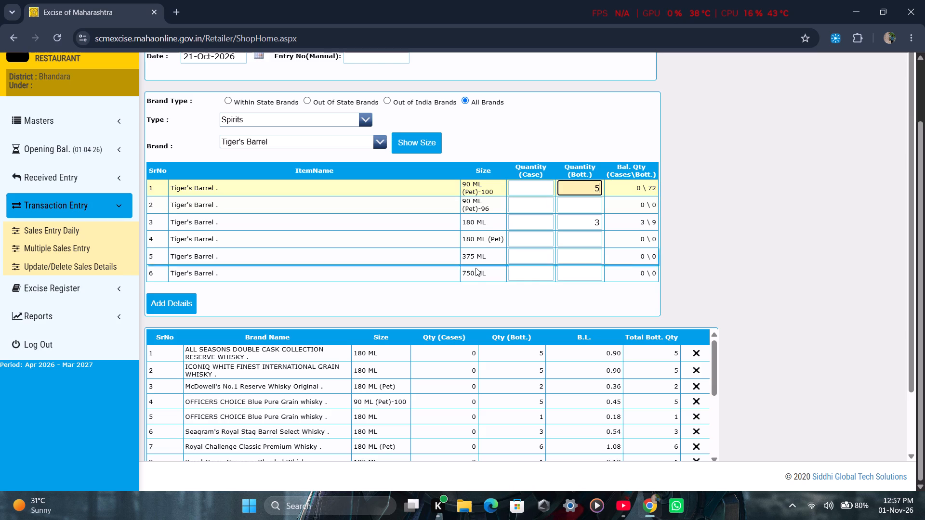
left_click(184, 306)
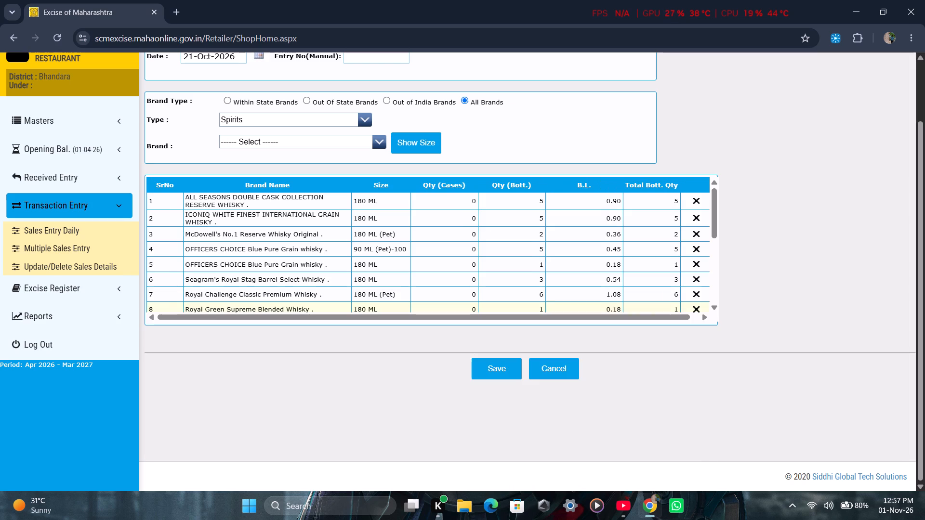
Add Gold Medal Vodka to the sales entry with 1 bottle of 180 ML and 8 bottles of 90 ML (Pet)-96.
scroll(408, 261, "down", 7)
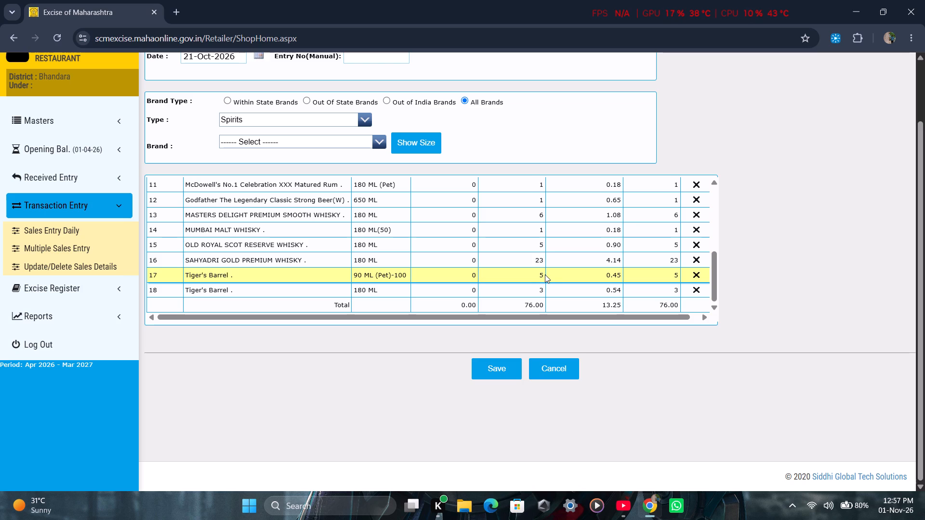
left_click(382, 143)
scroll(392, 190, "down", 11)
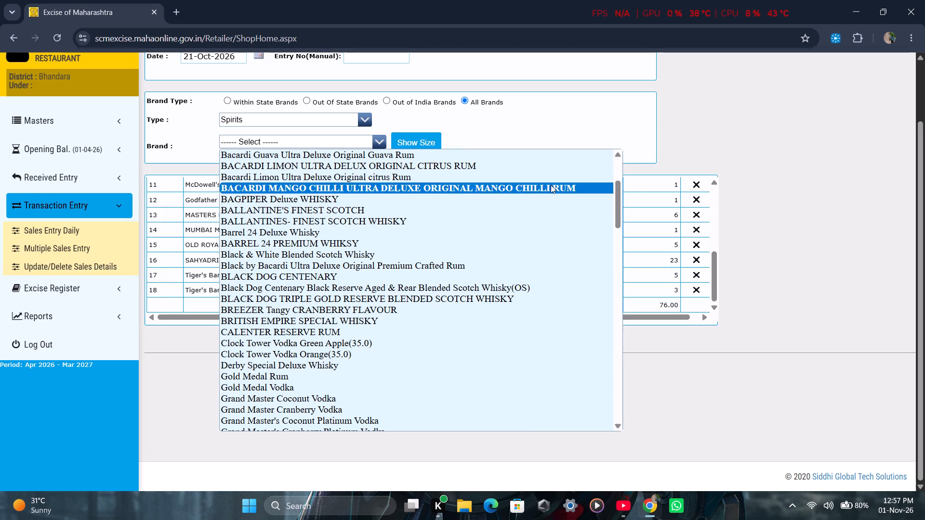
left_click_drag(616, 194, 614, 208)
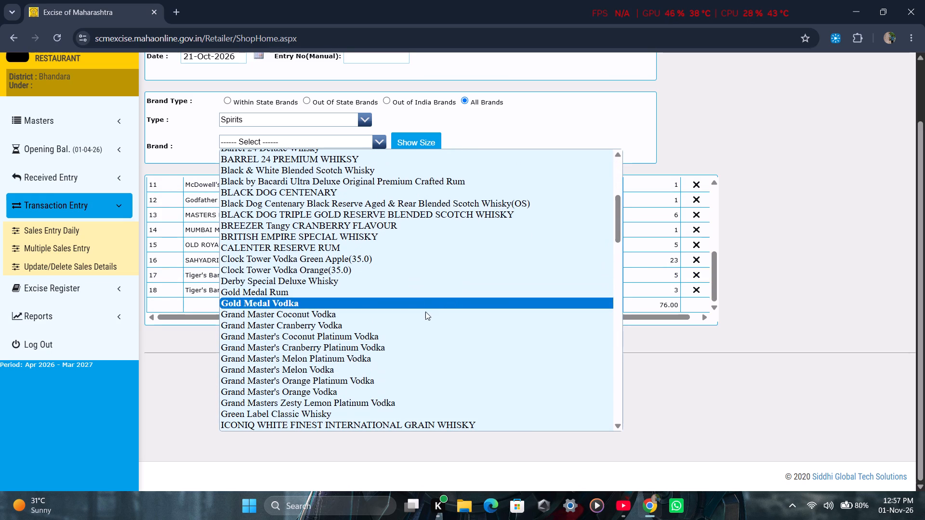
left_click(421, 306)
left_click(416, 138)
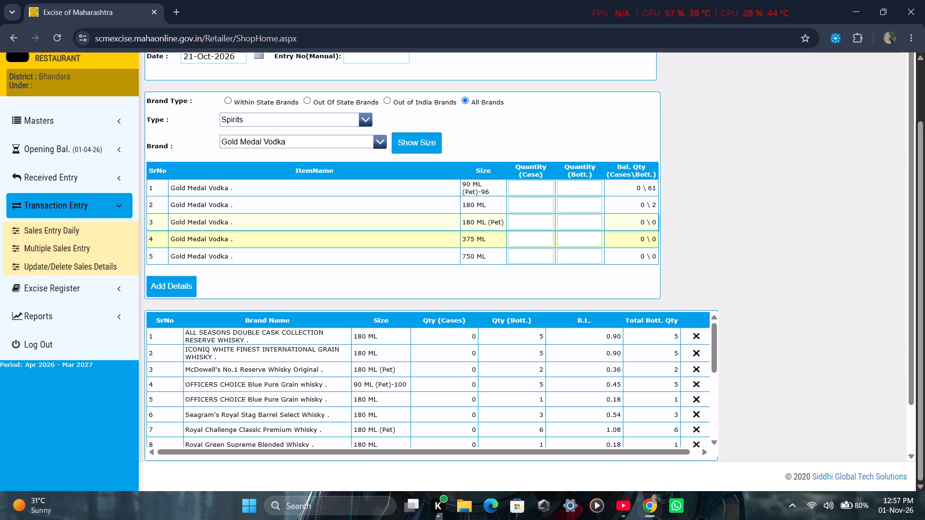
left_click(587, 210)
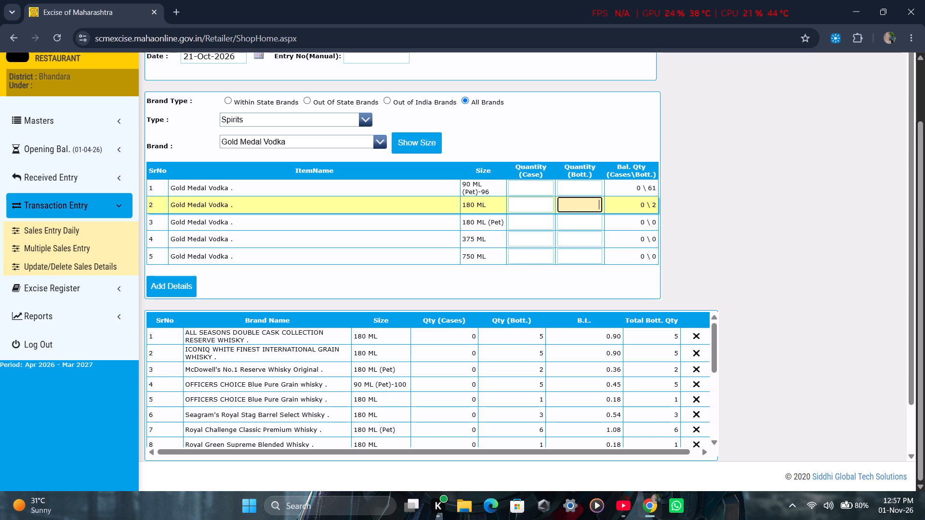
key("1")
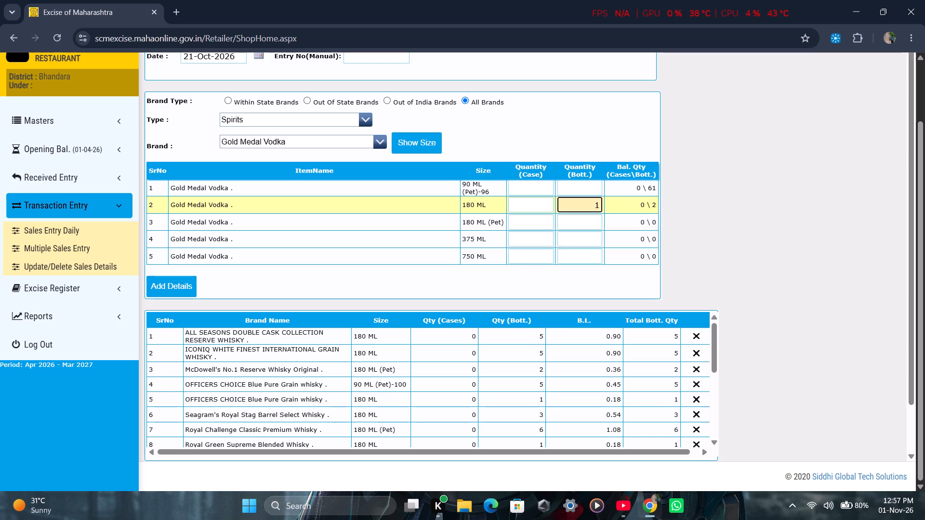
left_click(585, 195)
key("8")
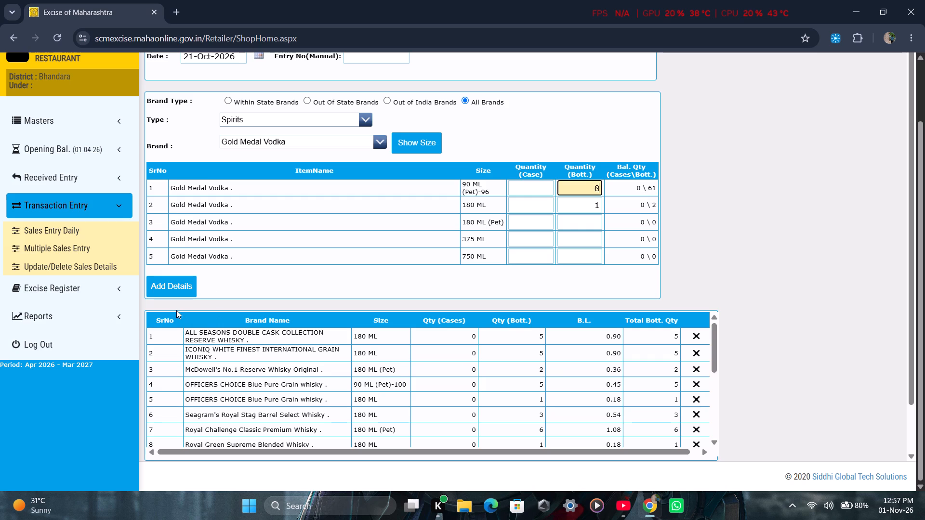
left_click(178, 294)
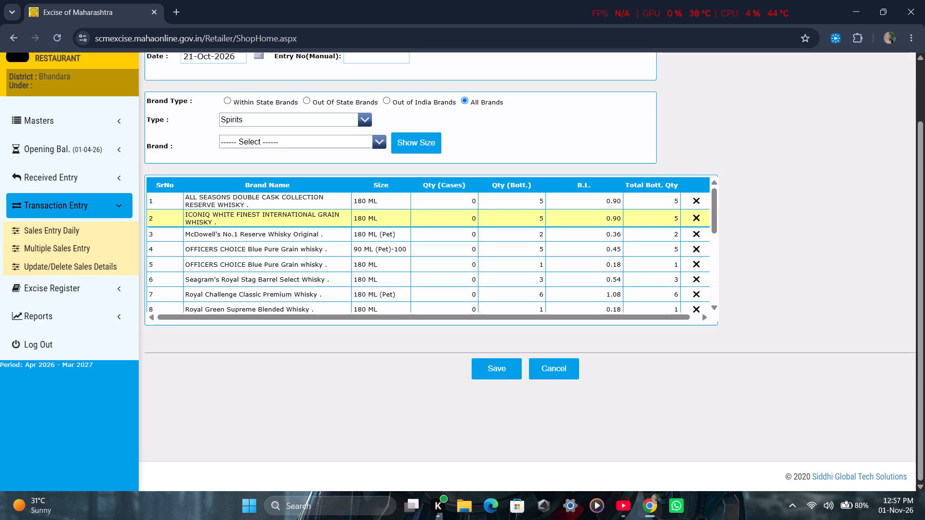
Add 3 bottles of Pure Delight Vodka Original in the 180 ML (Pet) size to the sales entry.
left_click(379, 143)
scroll(392, 156, "down", 2)
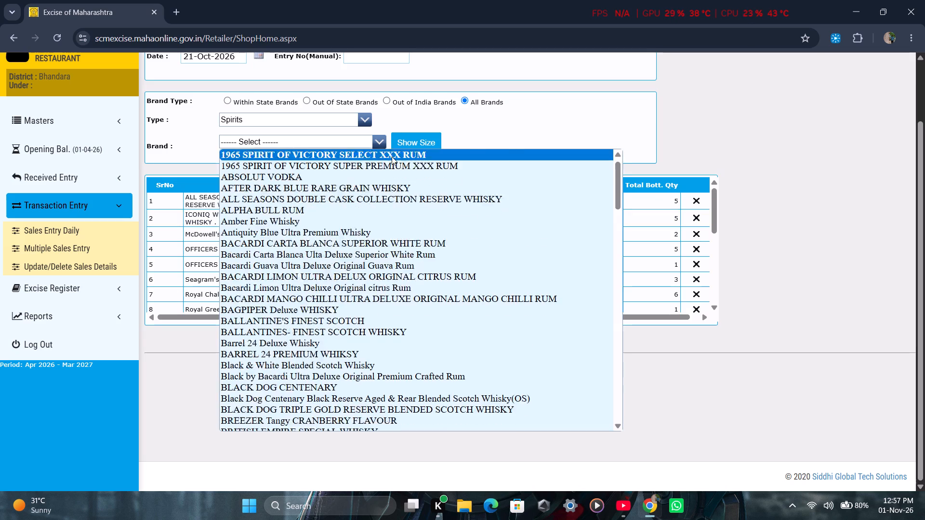
scroll(392, 156, "down", 4)
scroll(392, 159, "up", 1)
scroll(392, 160, "down", 20)
scroll(392, 160, "down", 6)
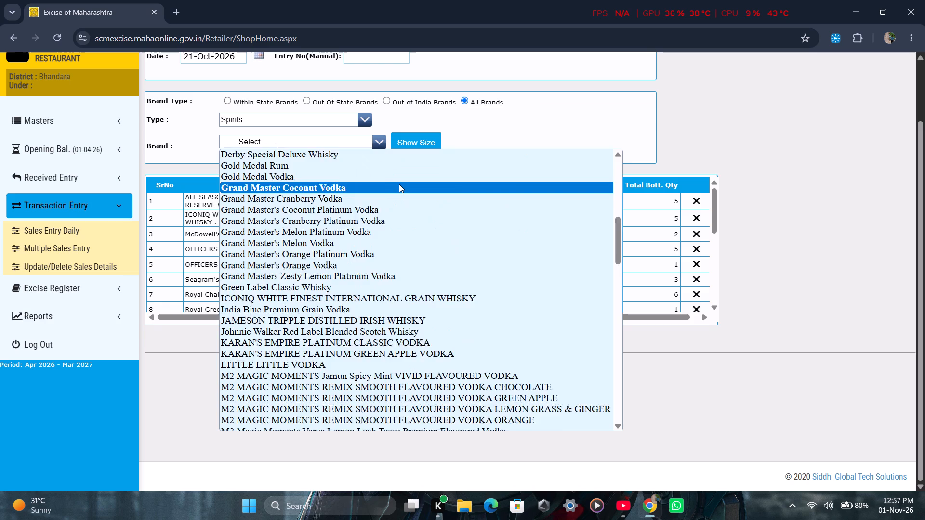
scroll(399, 184, "down", 19)
scroll(372, 211, "down", 16)
scroll(357, 221, "down", 7)
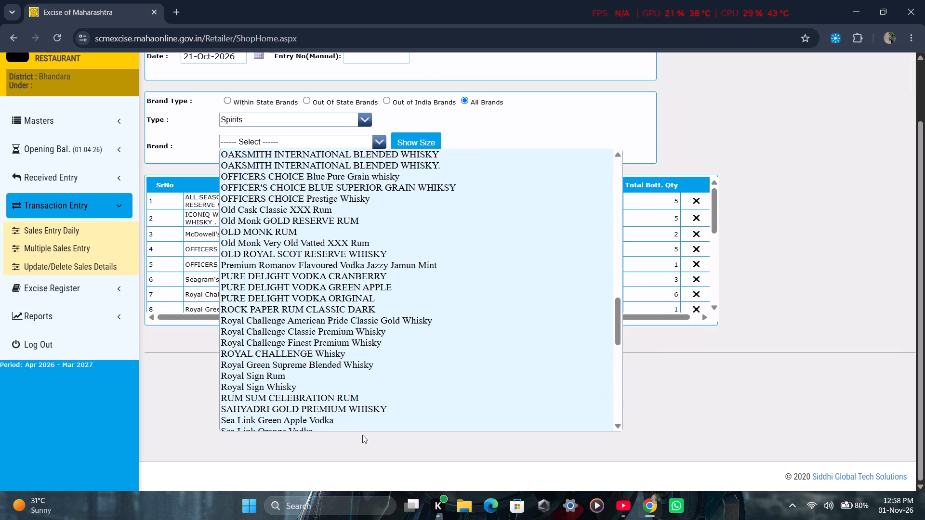
left_click(310, 294)
left_click(412, 146)
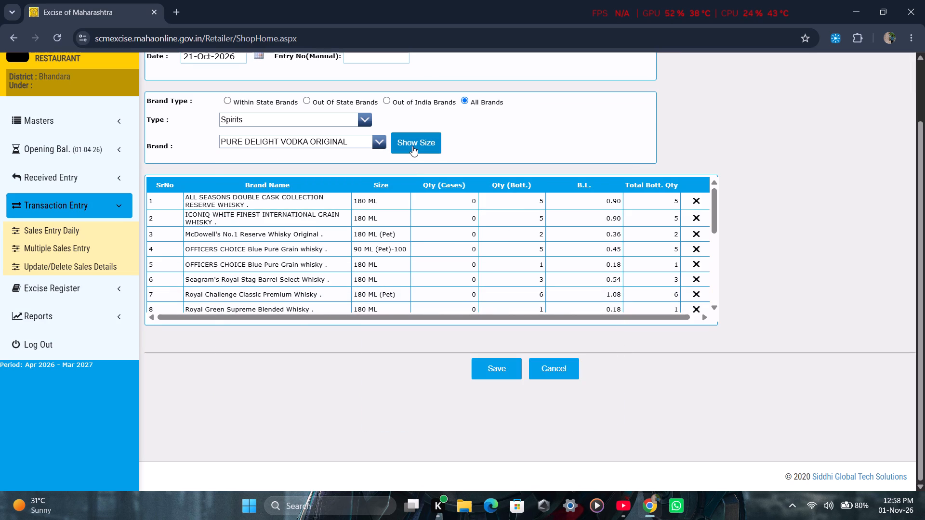
left_click(557, 198)
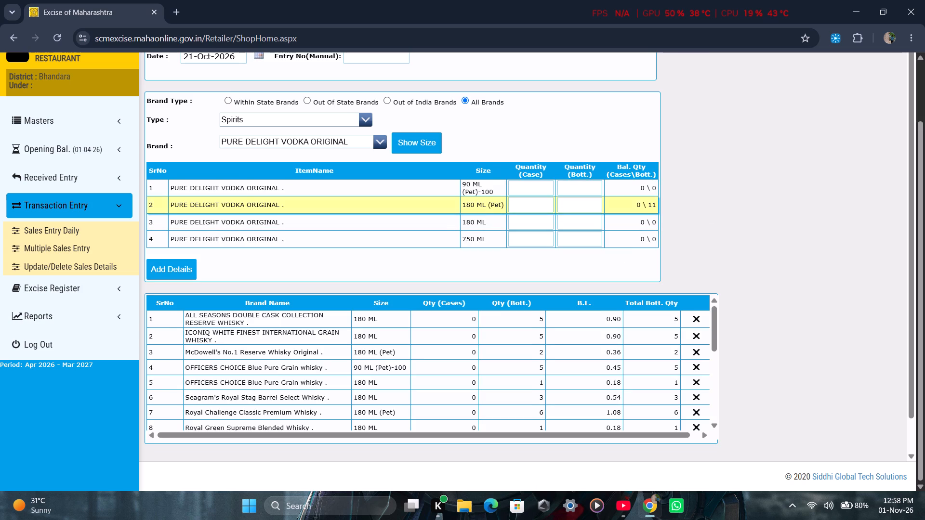
left_click(583, 208)
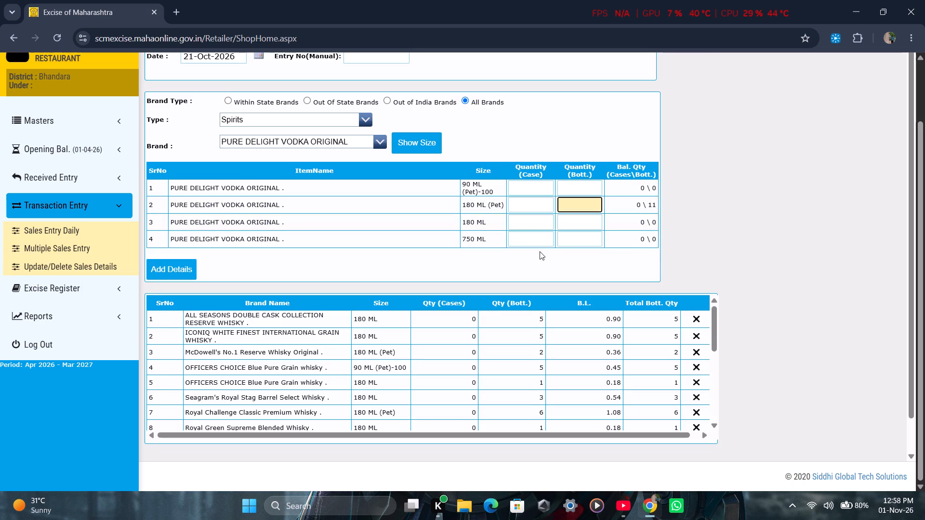
key("3")
left_click(175, 271)
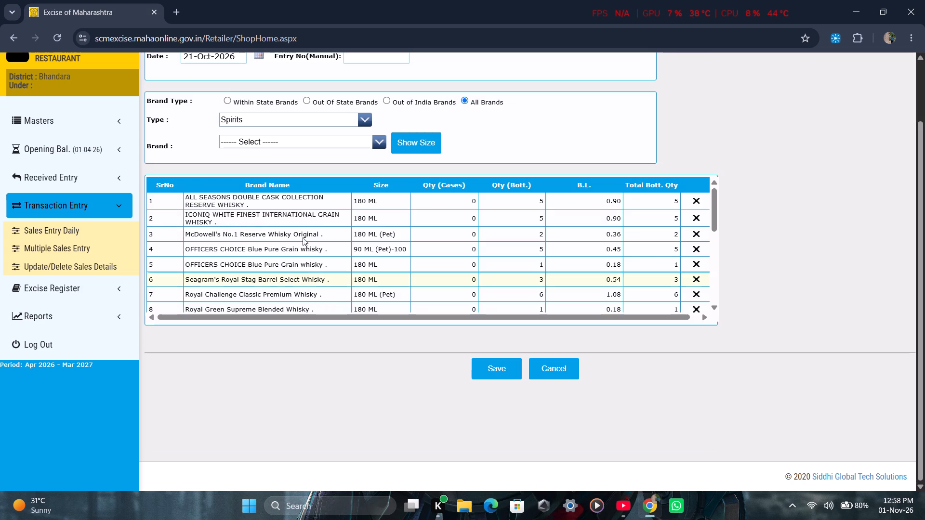
Add 3 bottles of Rum Sum Celebration Rum in the 180 ML(50) size to the sales entry.
left_click(372, 143)
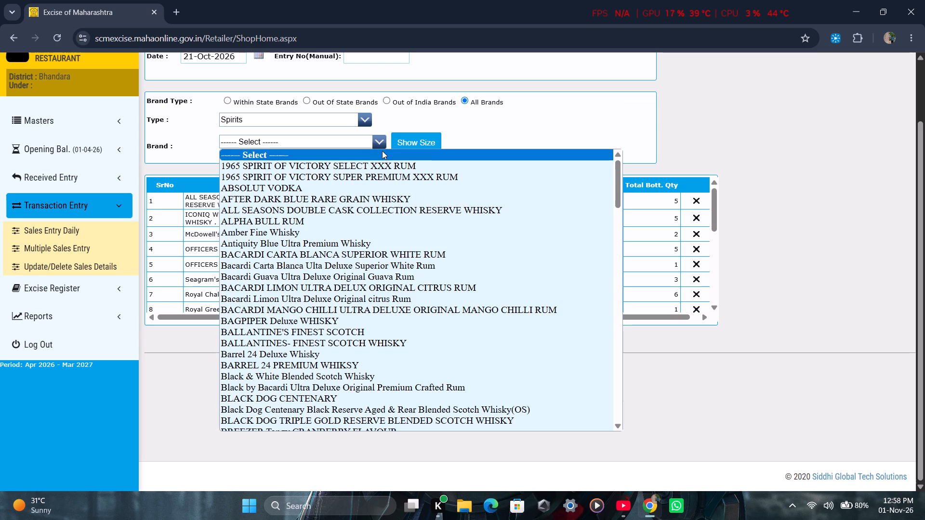
scroll(412, 219, "down", 11)
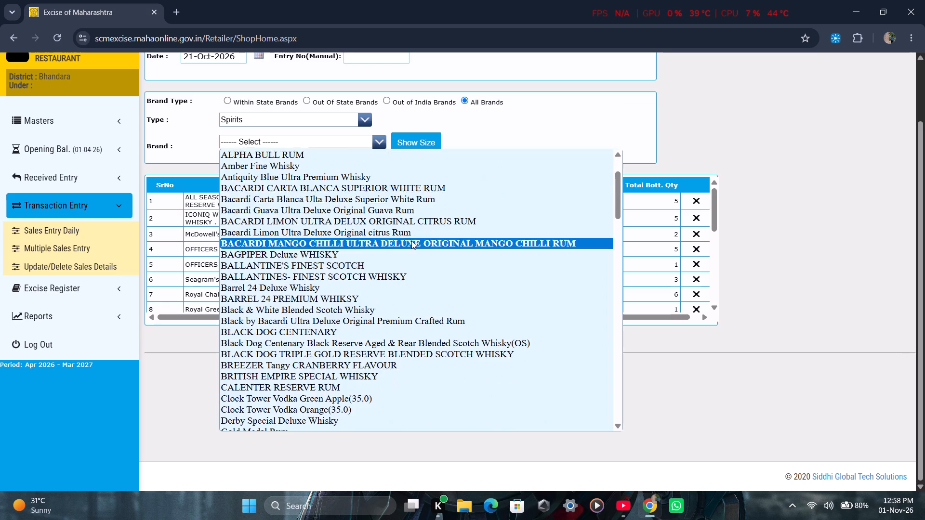
scroll(411, 241, "down", 17)
scroll(408, 251, "down", 18)
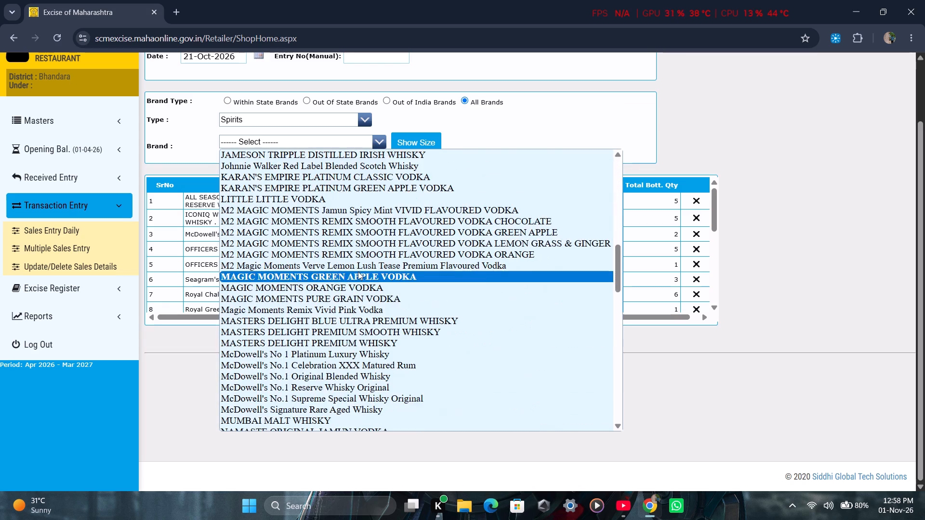
scroll(356, 273, "down", 20)
scroll(356, 273, "down", 4)
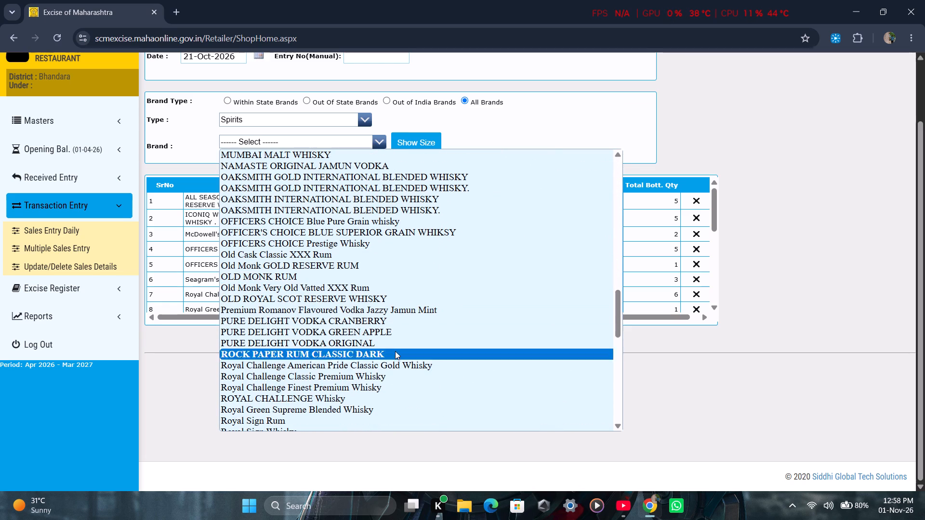
scroll(396, 384, "down", 2)
left_click(384, 421)
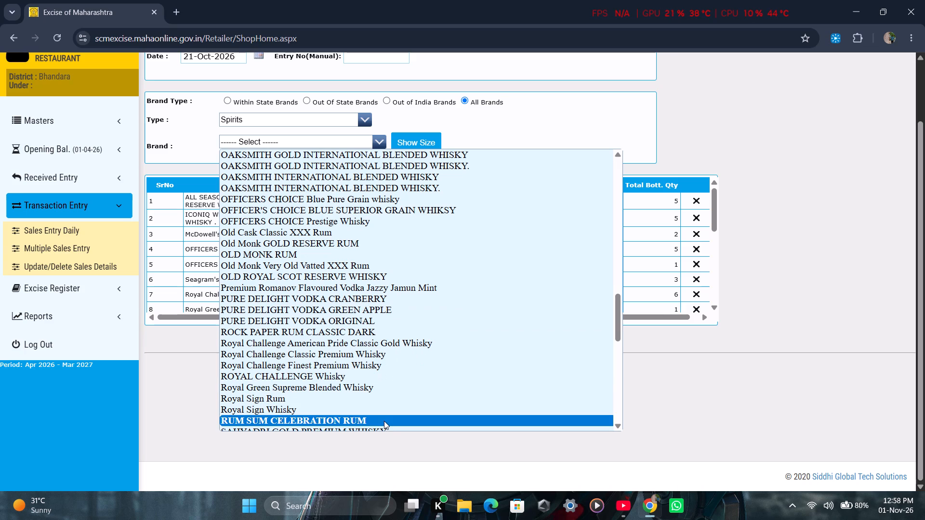
left_click(417, 149)
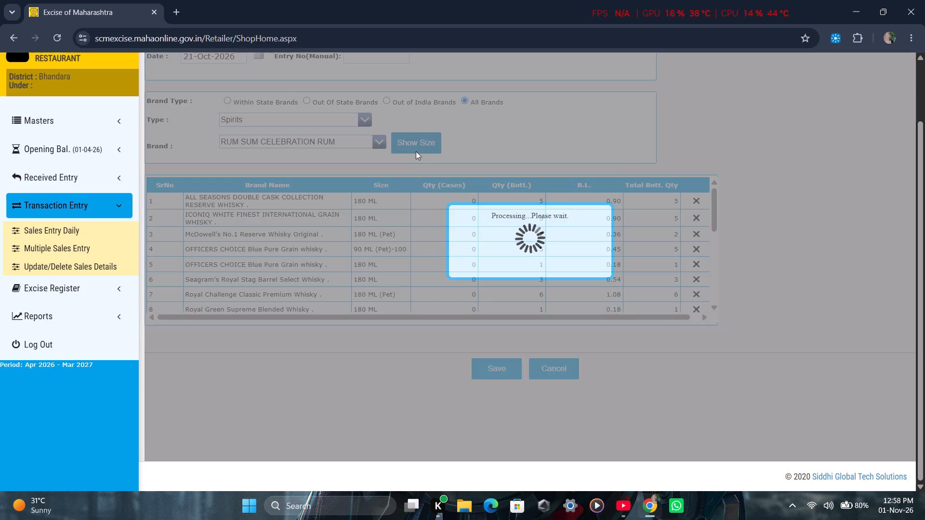
left_click(591, 222)
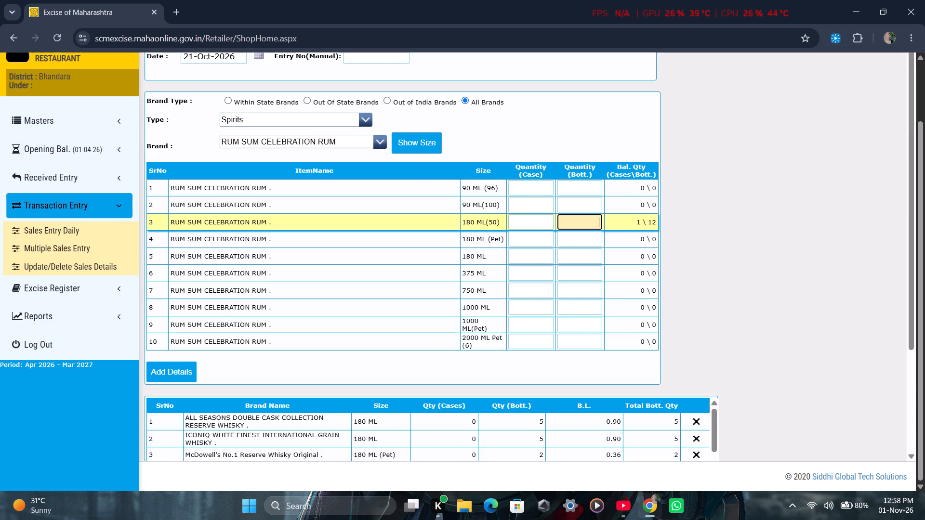
key("3")
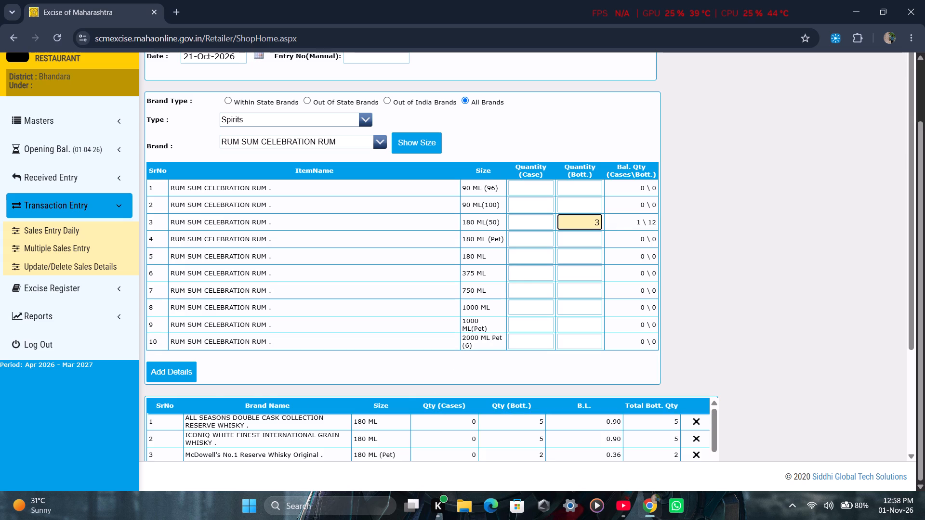
left_click(173, 373)
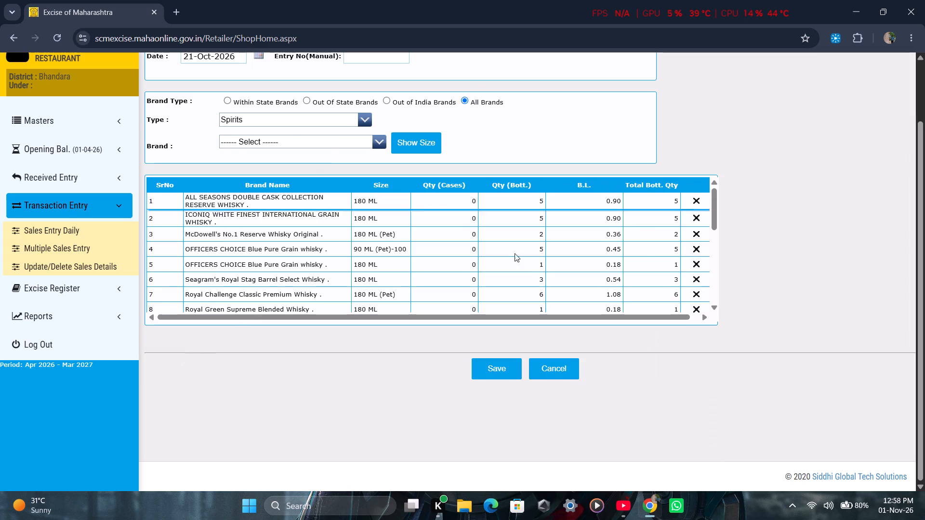
Check the end of the entered brand list and save the 21-Oct-2026 sales entry.
scroll(533, 290, "down", 6)
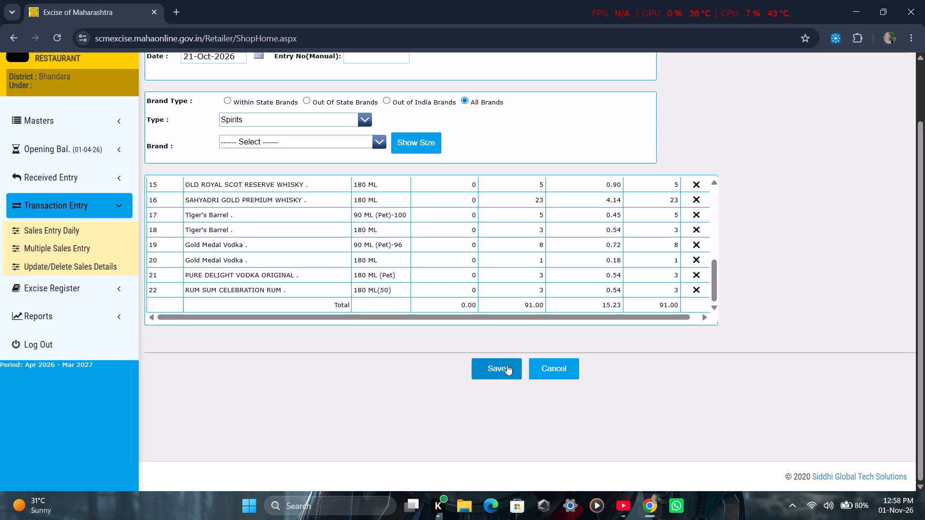
left_click(508, 362)
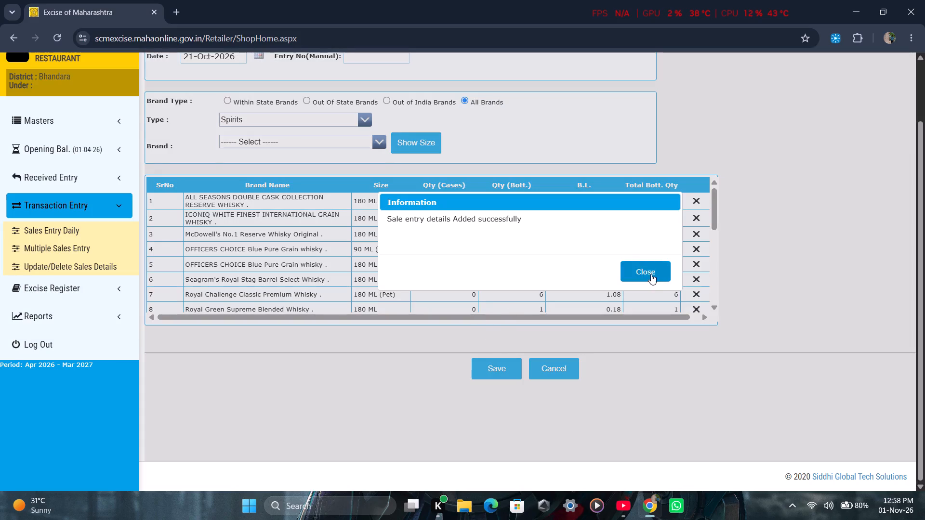
left_click(651, 272)
Show the FLR 4A monthly statement from 21-Oct-2026 to 21-Oct-2026 for all brands and types, bottle wise.
left_click(62, 290)
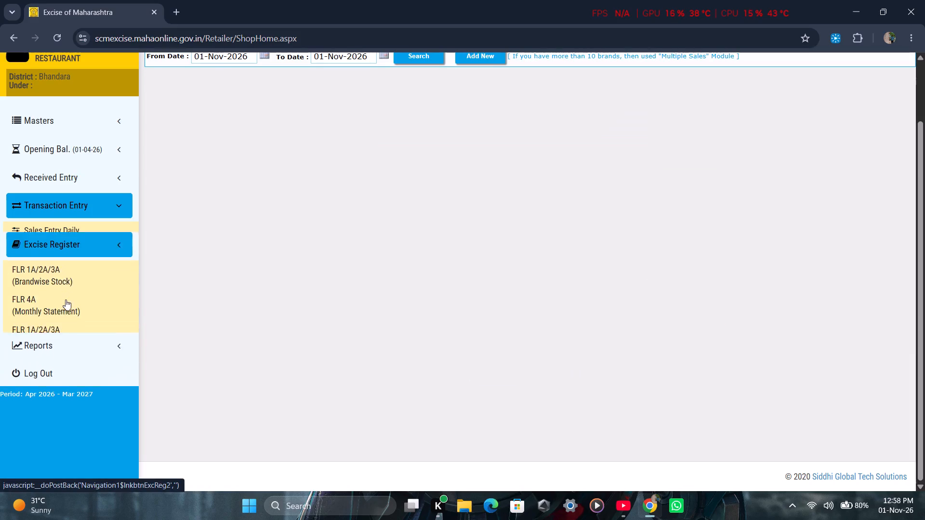
left_click(66, 299)
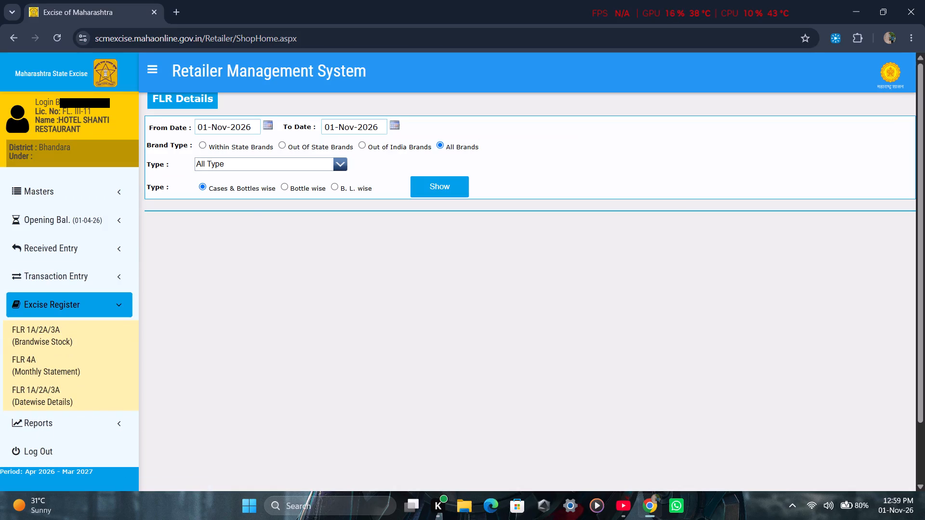
left_click(272, 130)
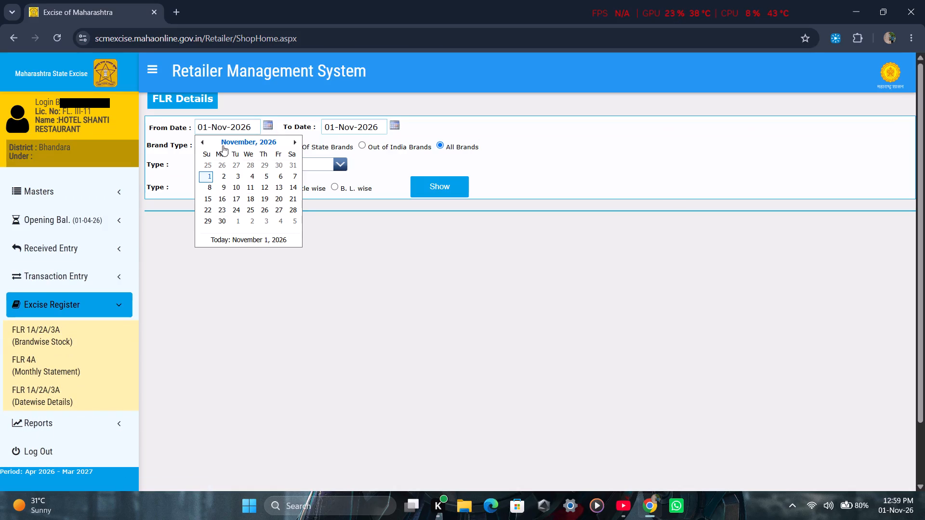
left_click(198, 139)
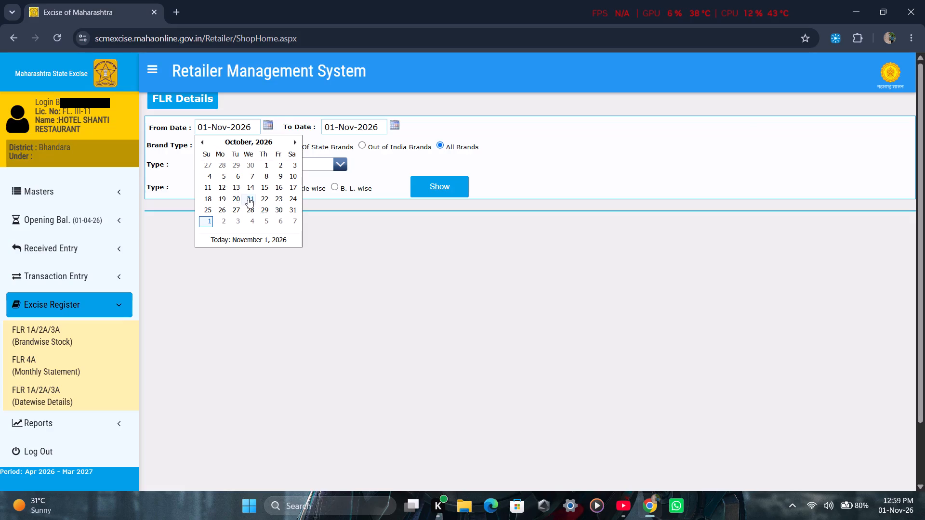
left_click(248, 197)
left_click(396, 129)
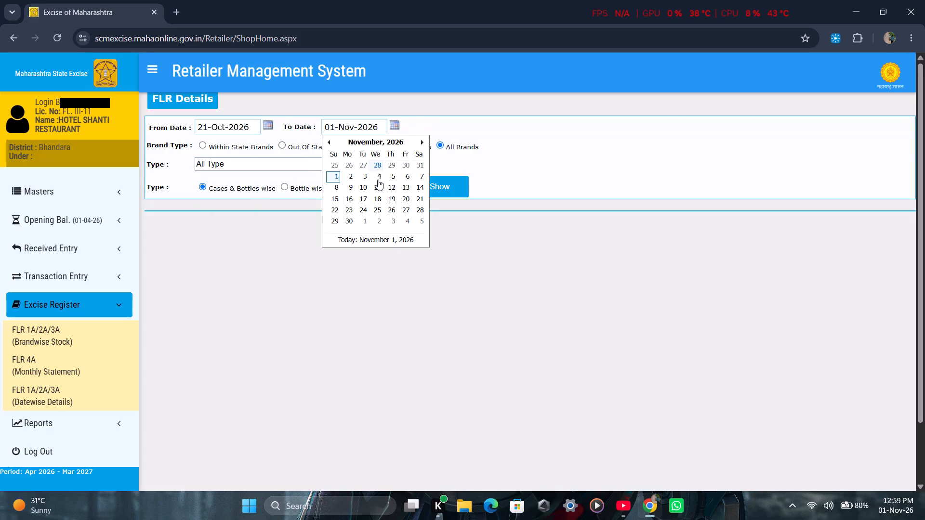
left_click(342, 135)
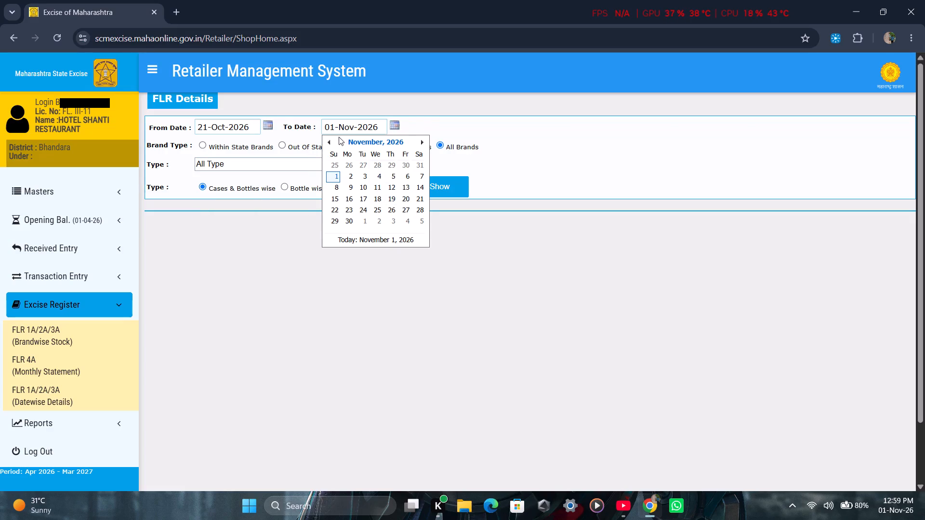
left_click(332, 145)
left_click(381, 202)
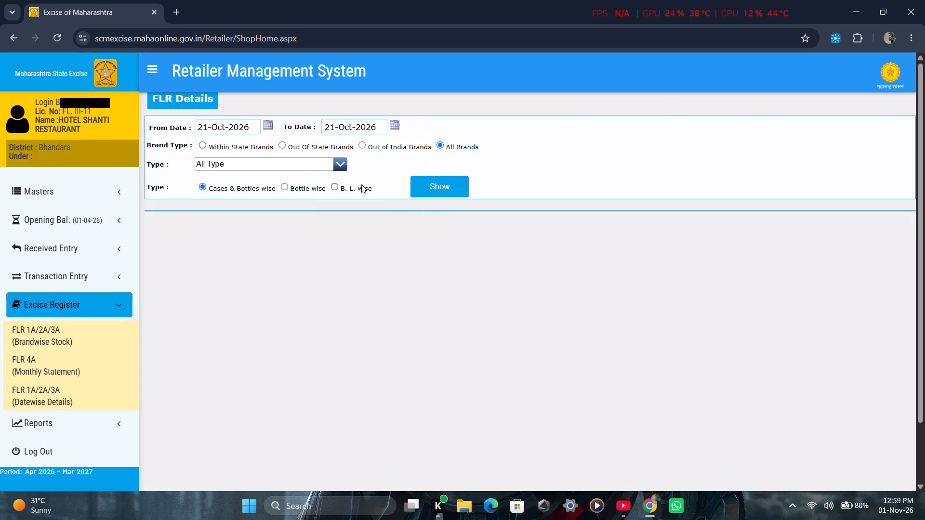
left_click(298, 188)
left_click(440, 189)
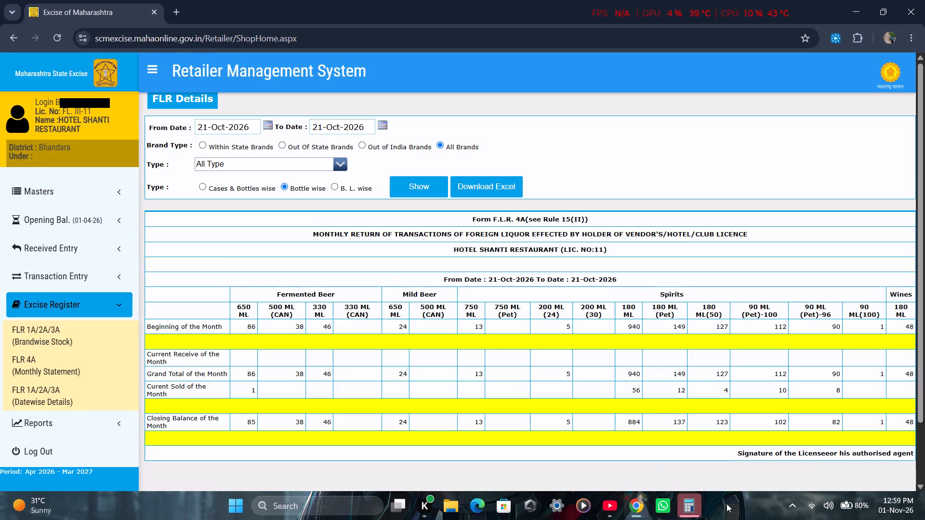
In Calculator, add the spirits closing balances for the 180 ML sizes and 200 ML (24): 884 + 137 + 123 + 5.
left_click(682, 510)
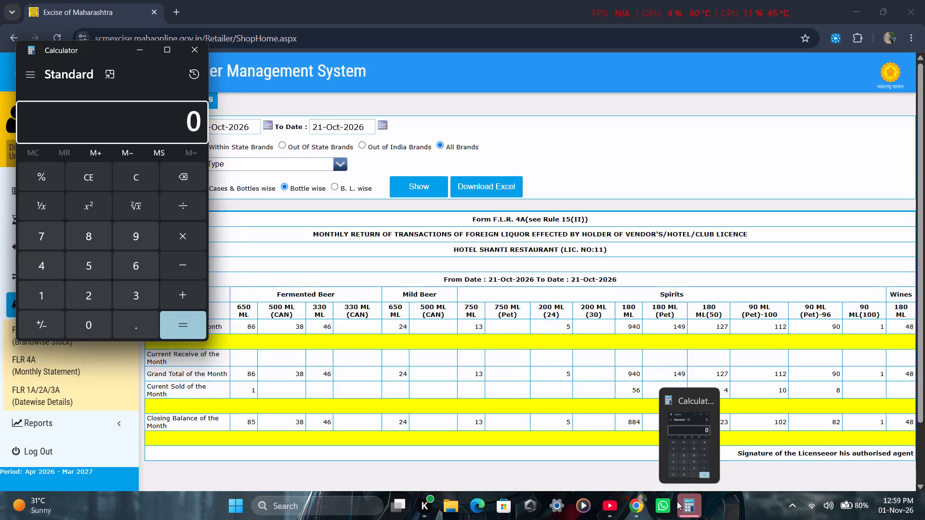
type("884")
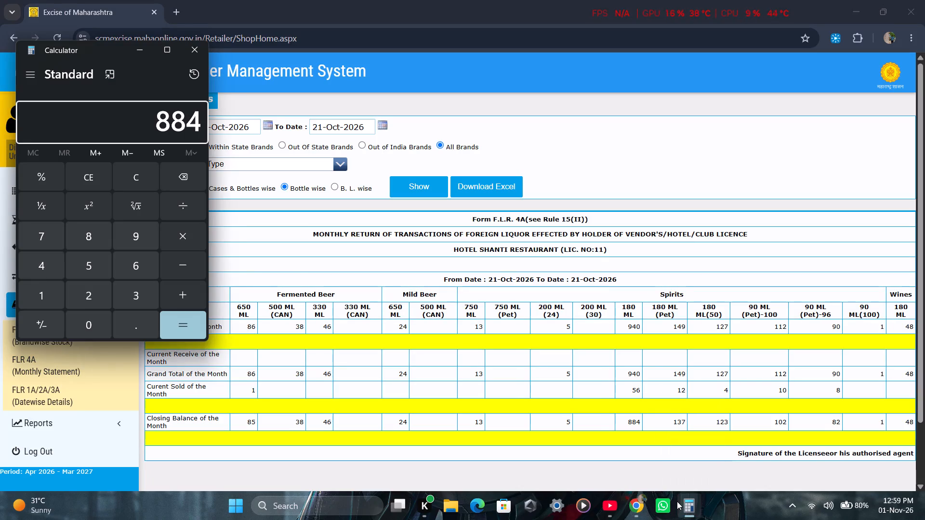
key("plus")
type("137")
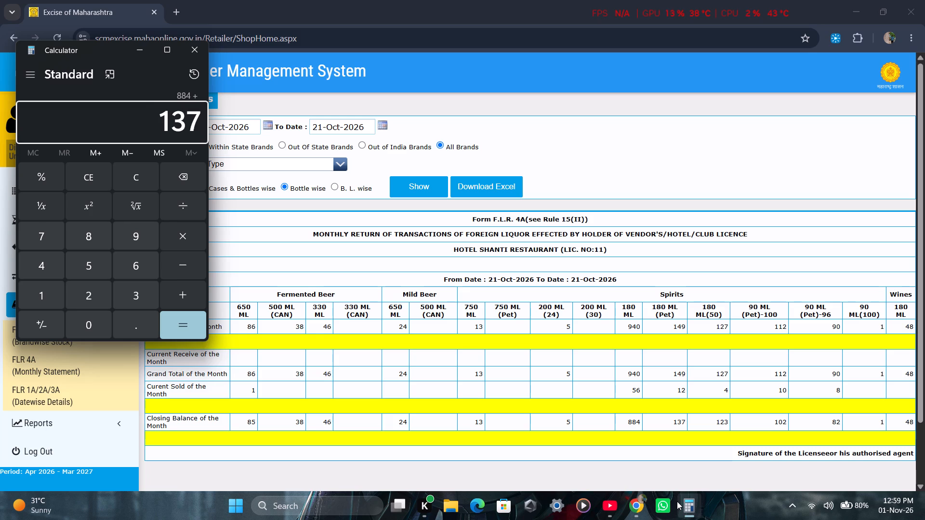
type("+123")
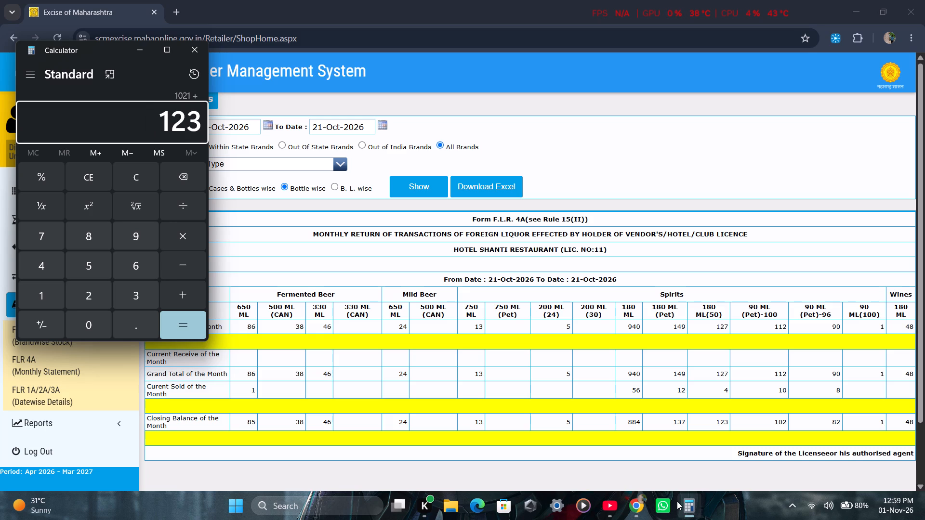
type("+5")
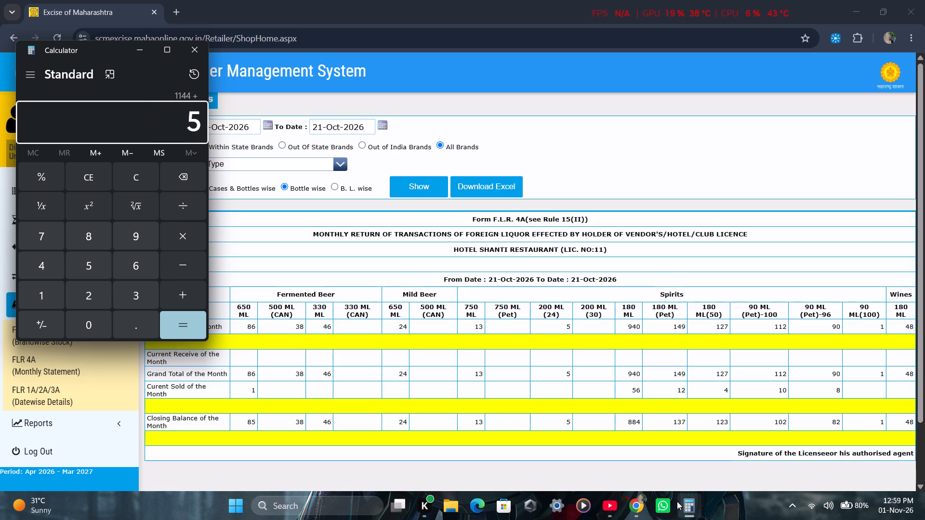
key("Return")
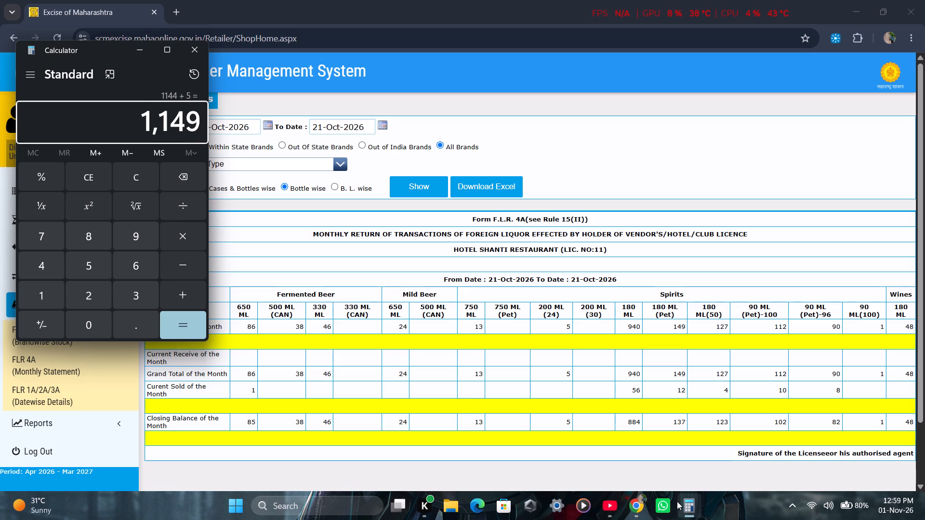
key("Escape")
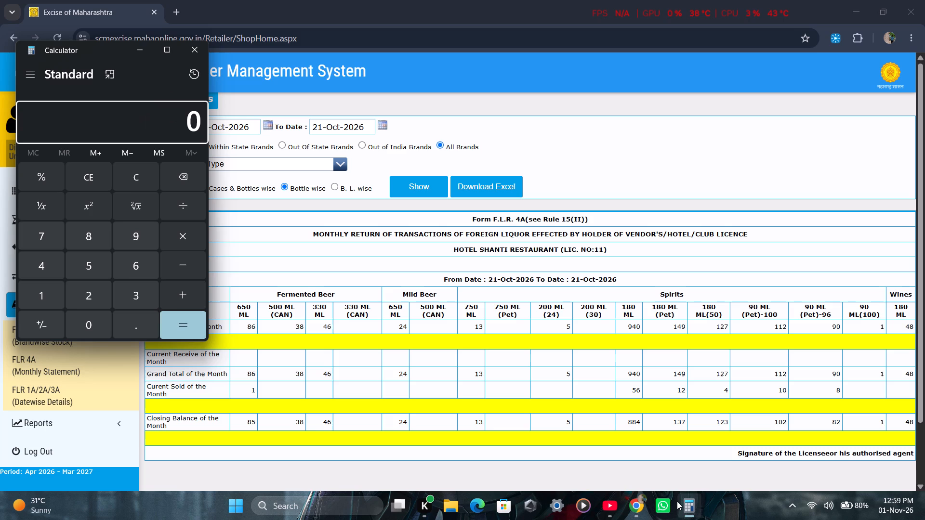
Calculate 639 + 510 to compare with the sum of the 180 ML and 200 ML spirits closing balances.
type("639")
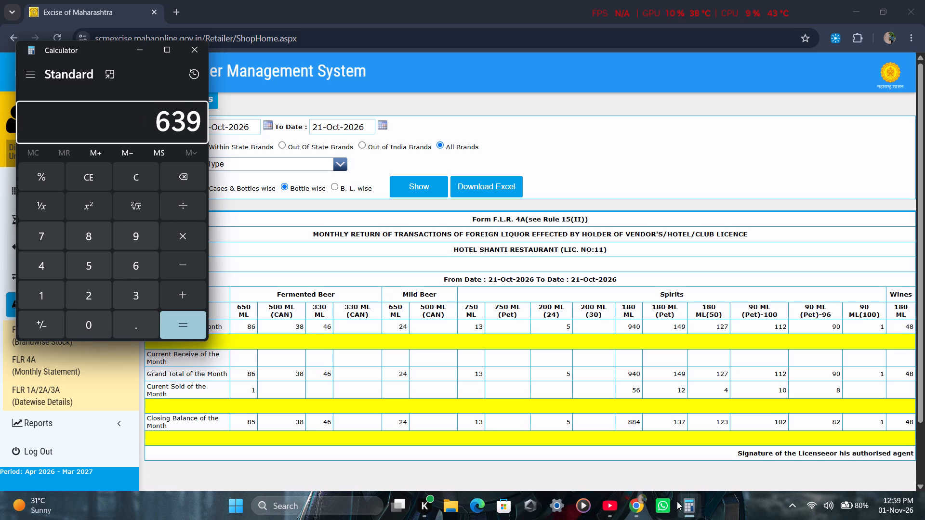
key("plus")
type("510")
key("Return")
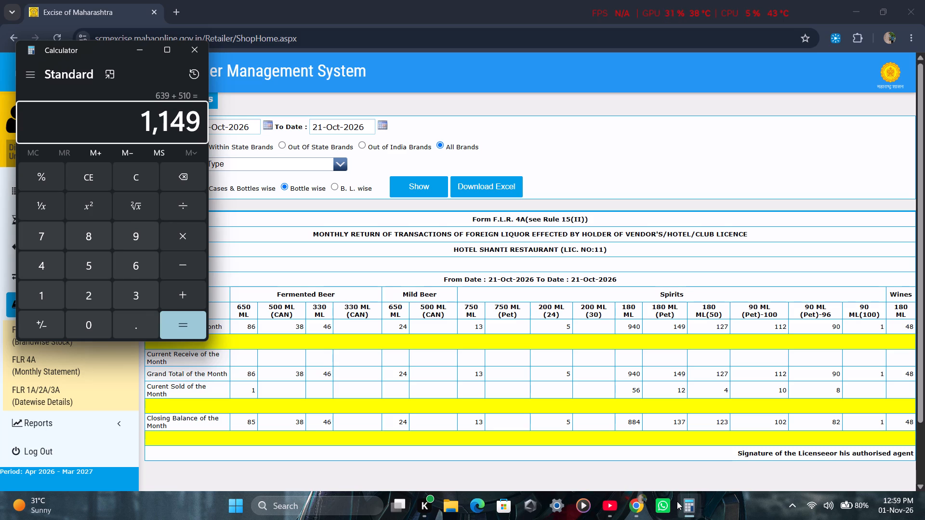
key("Escape")
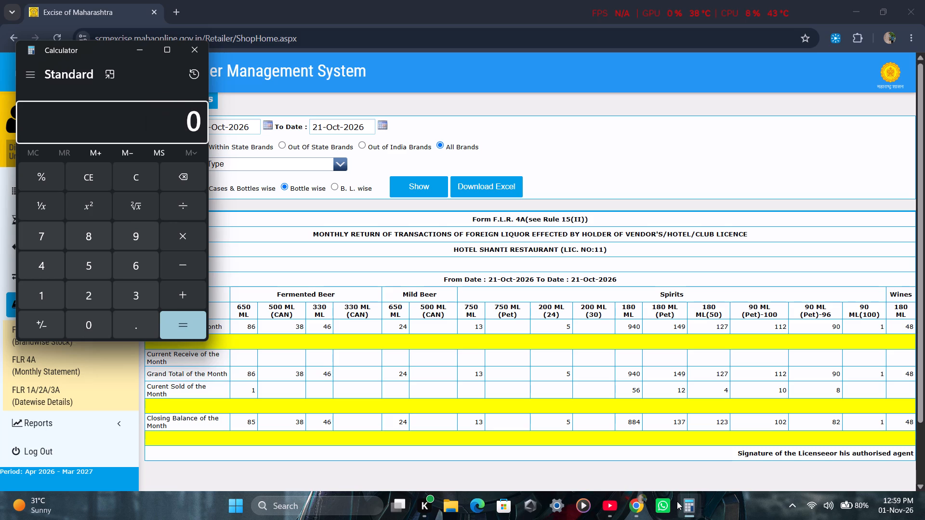
Calculate 121 + 64 as a comparison figure for the 90 ML spirits closing balances.
type("121+")
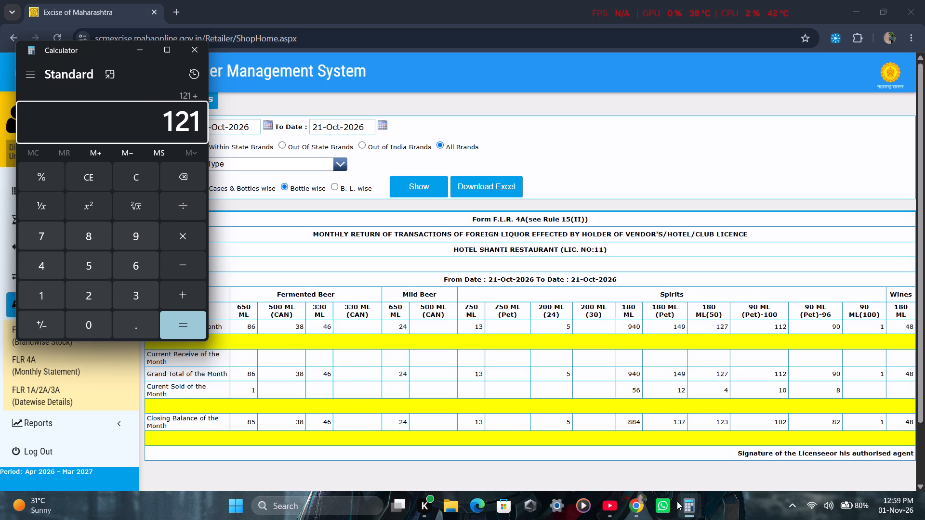
type("64")
key("plus")
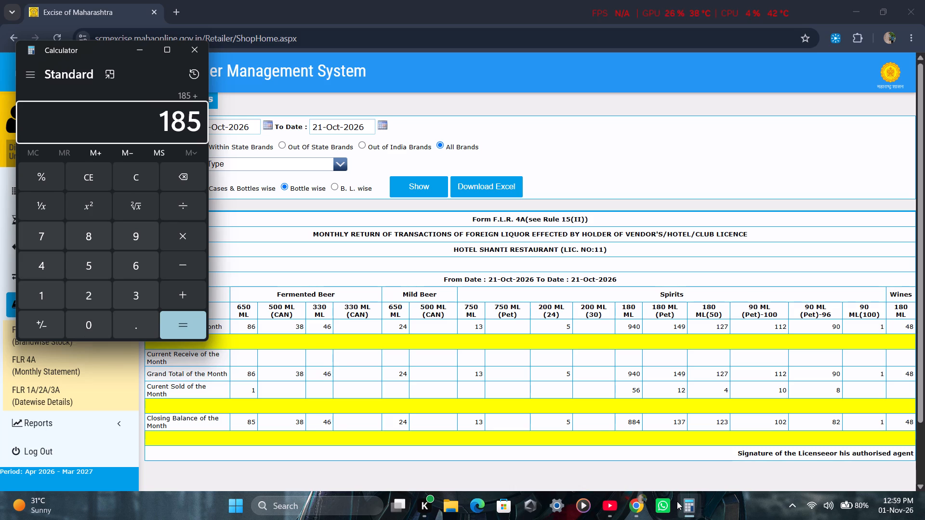
key("Escape")
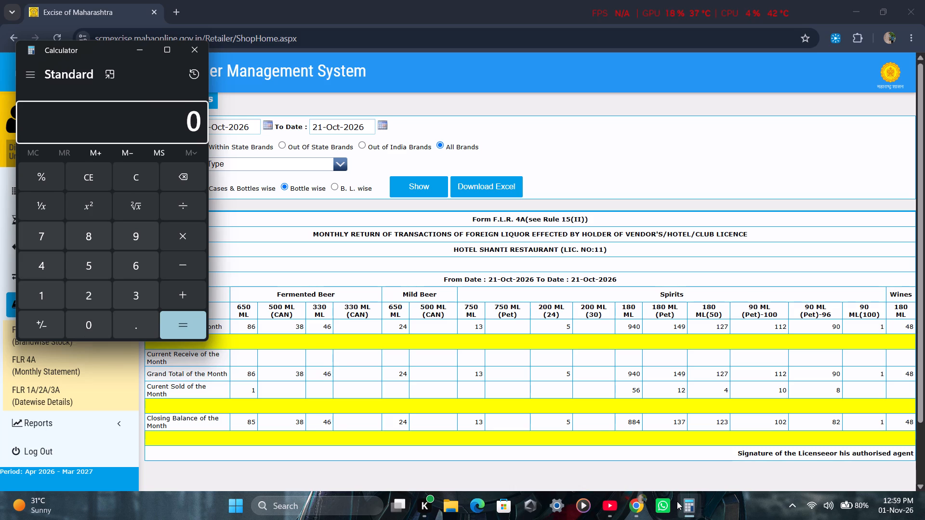
Add the closing balances of the three 90 ML spirits sizes, 102 + 82 + 1, and close Calculator.
type("102")
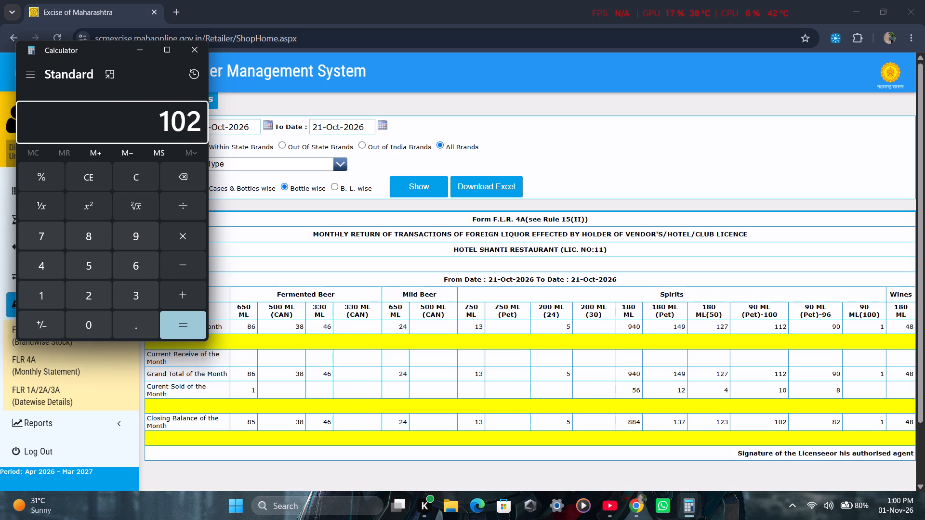
type("+82")
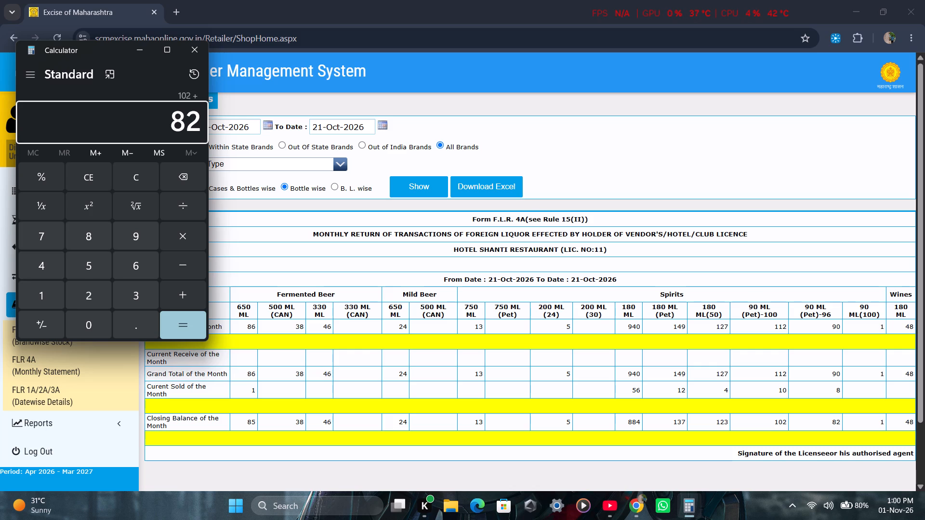
type("+1")
key("Return")
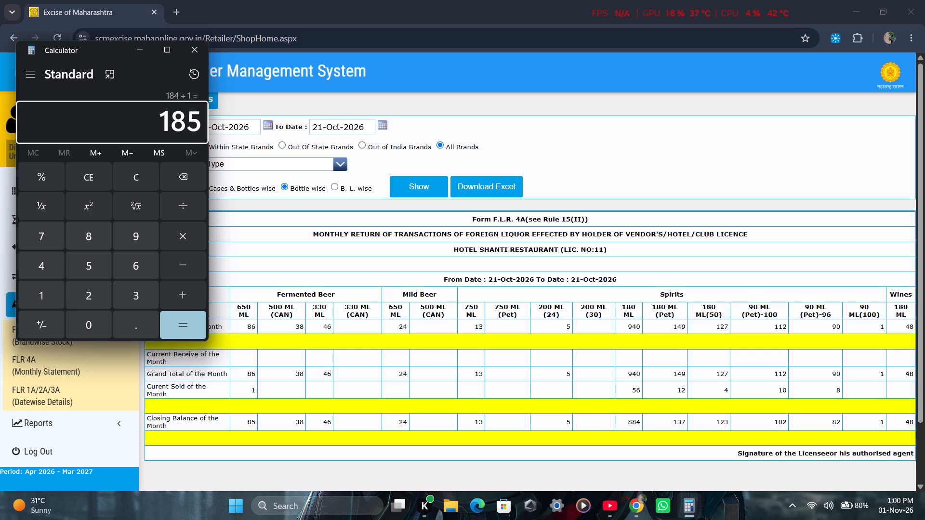
key("Escape")
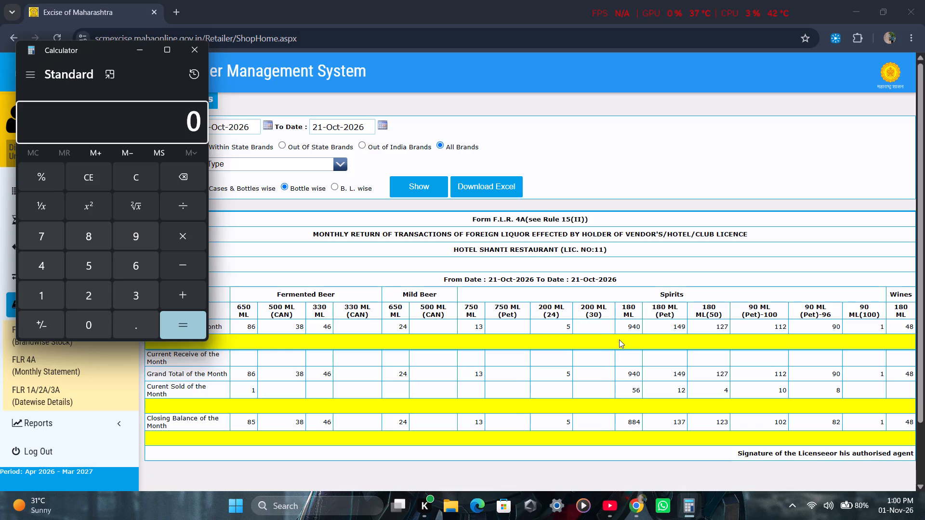
left_click(189, 55)
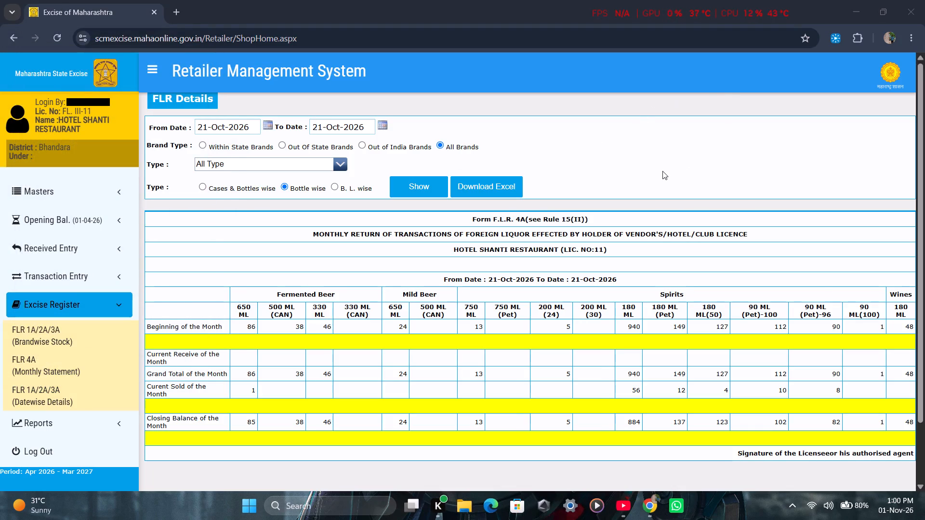
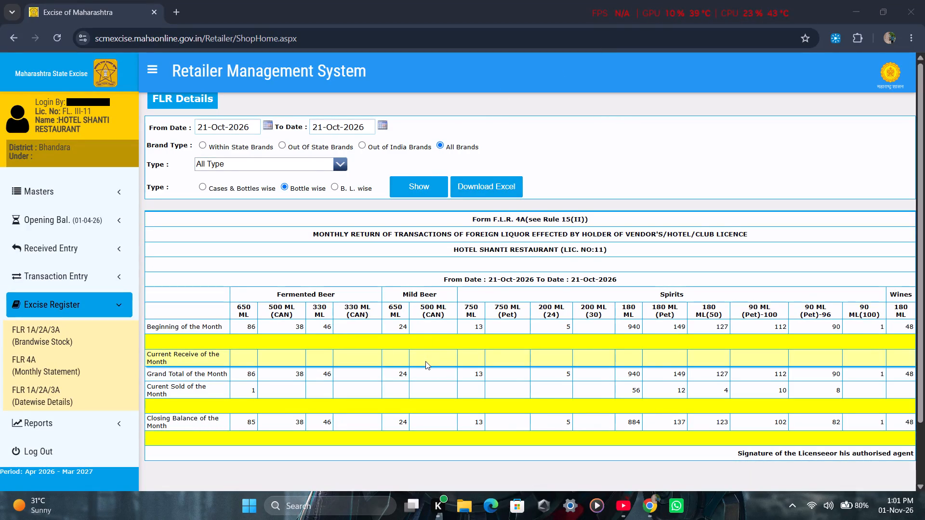
Open a blank daily sales entry form under the transaction entries.
left_click(75, 283)
left_click(57, 304)
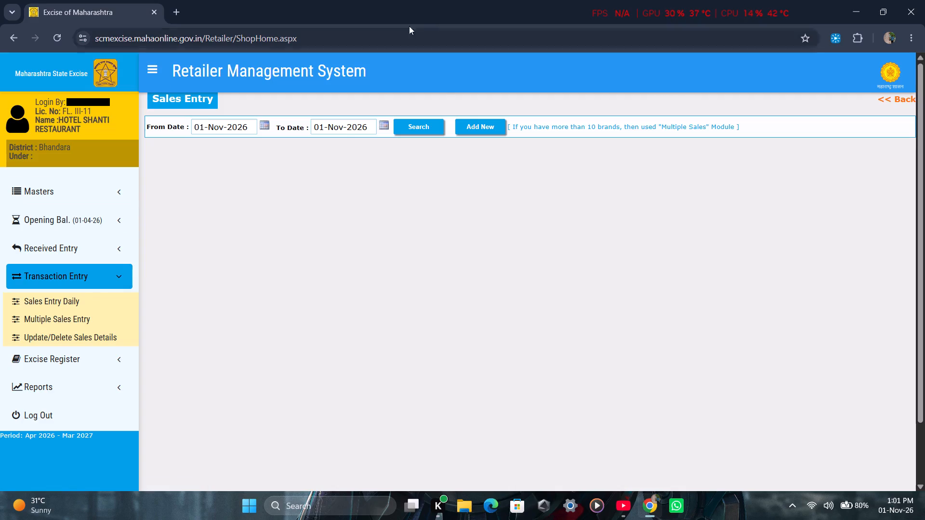
left_click(480, 122)
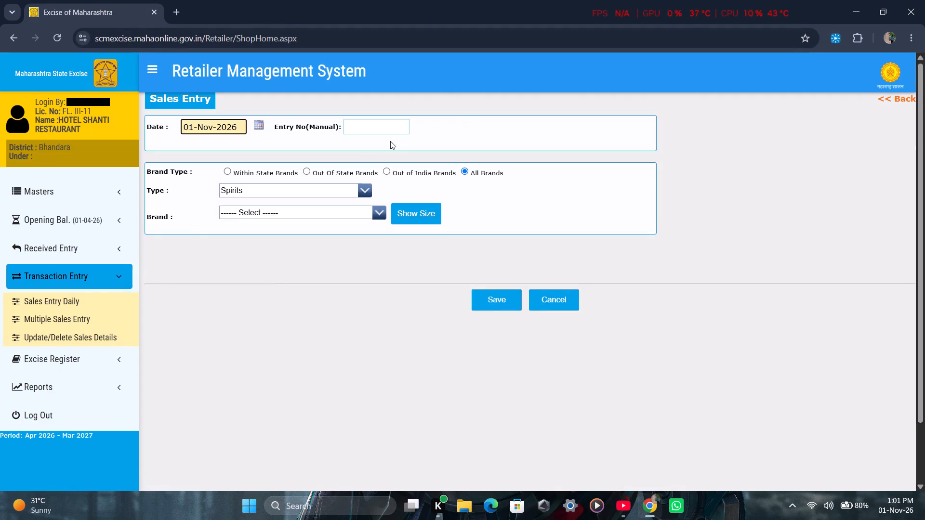
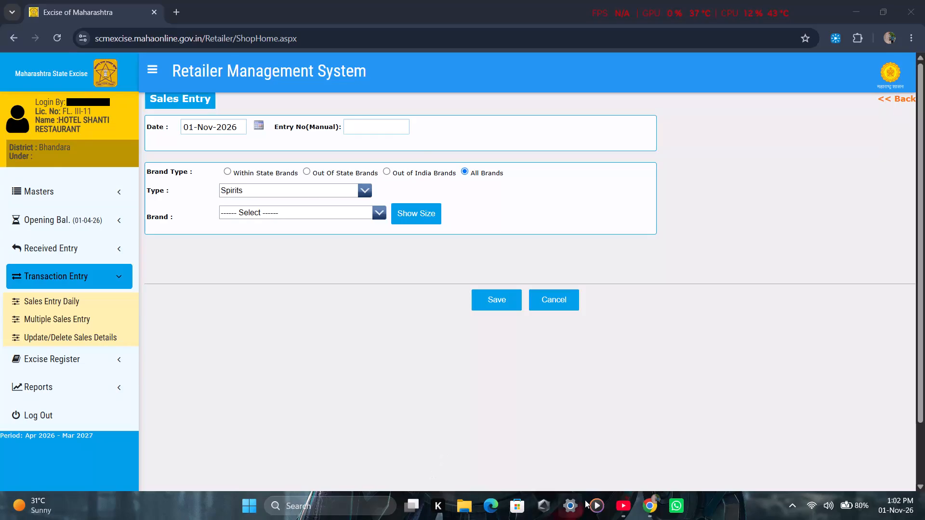
Toggle playback of the current track in the YouTube window, and return to the excise sales form.
left_click(627, 507)
left_click(416, 285)
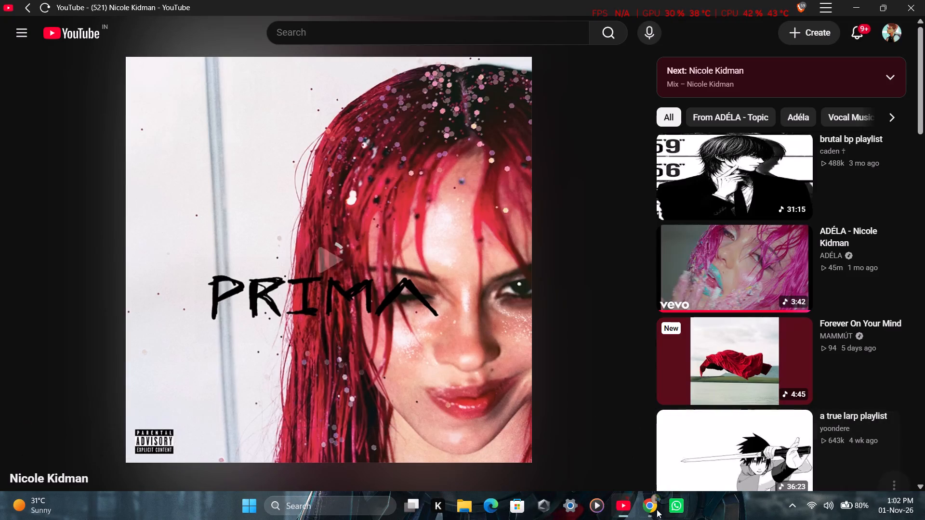
left_click(649, 511)
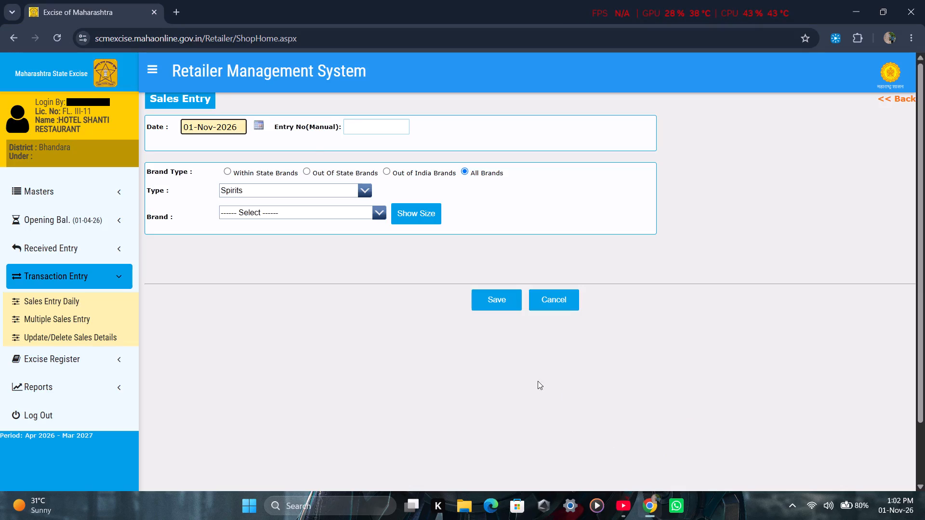
Set the sales entry date to 22-Oct-2026.
left_click(258, 130)
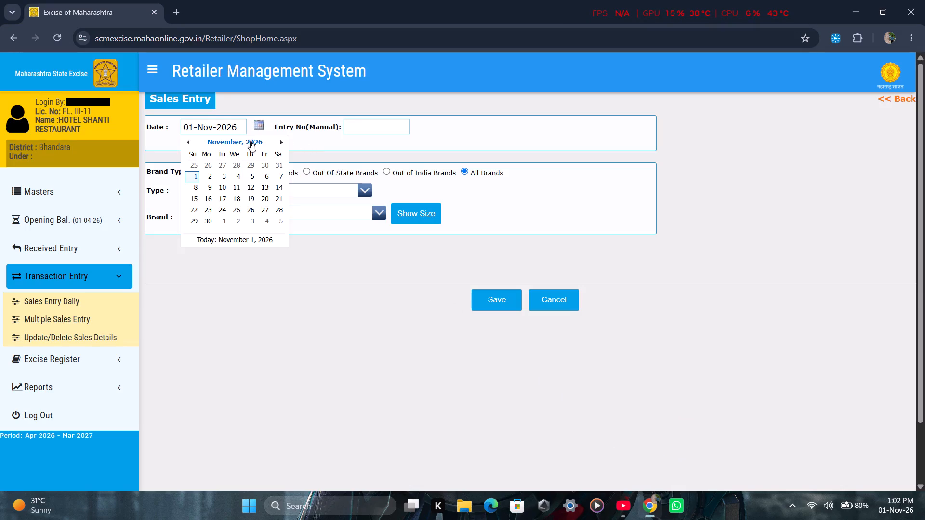
left_click(190, 143)
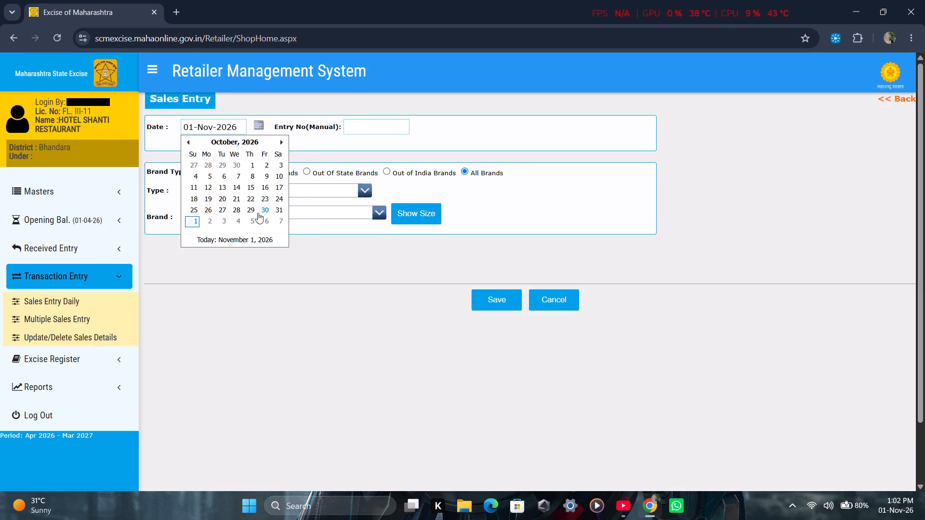
left_click(244, 200)
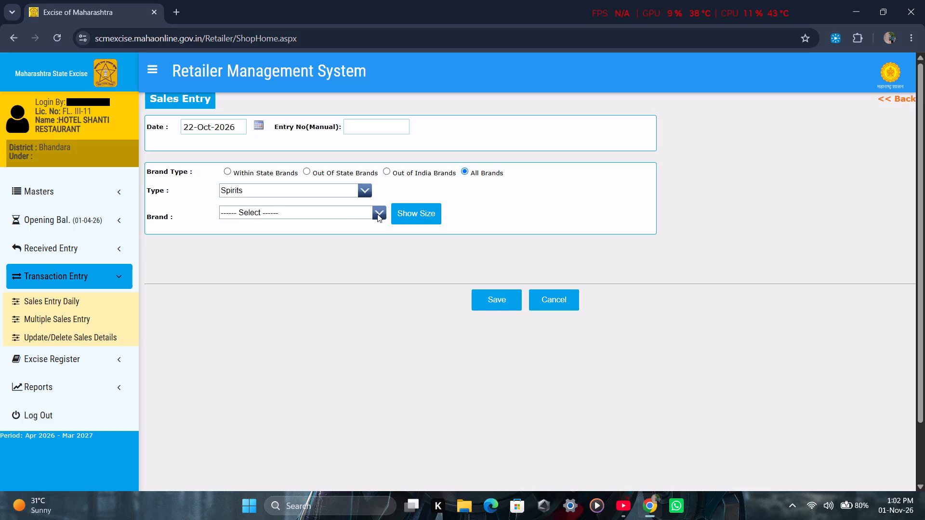
Add a sale of 5 bottles of ALL SEASONS DOUBLE CASK COLLECTION RESERVE WHISKY in the 180 ML size.
left_click(377, 214)
scroll(376, 215, "down", 7)
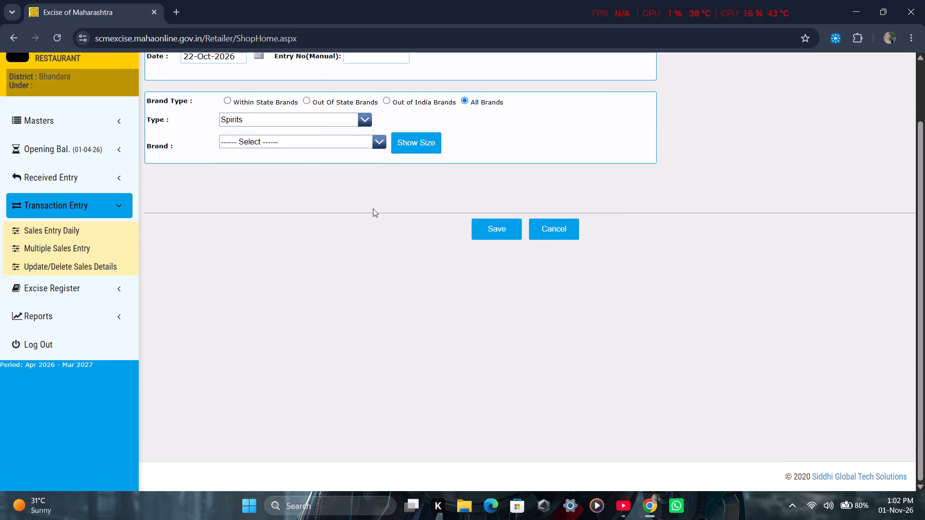
left_click(375, 143)
scroll(381, 202, "down", 8)
scroll(368, 212, "up", 3)
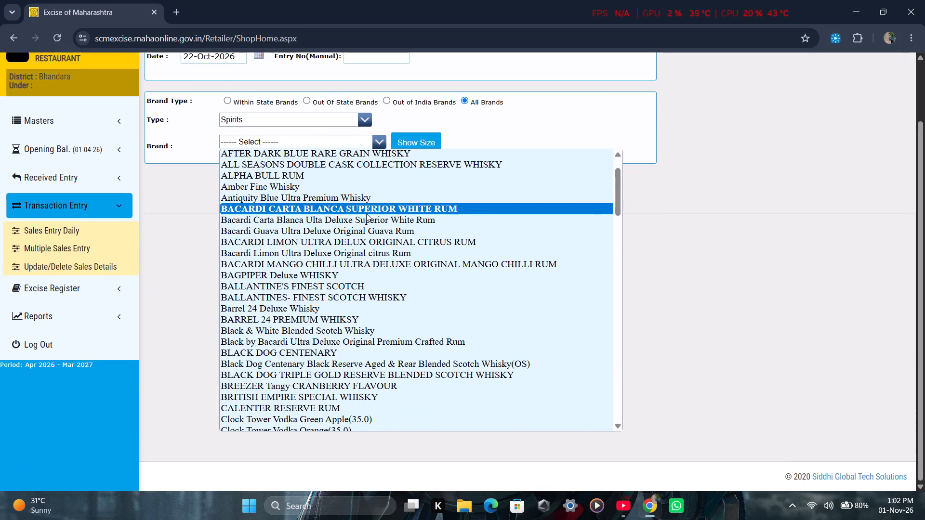
left_click(375, 169)
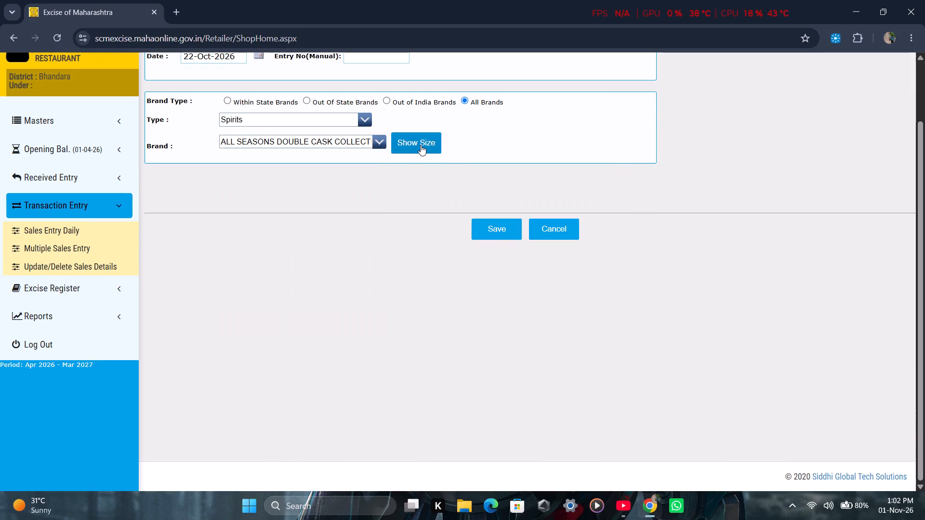
left_click(421, 145)
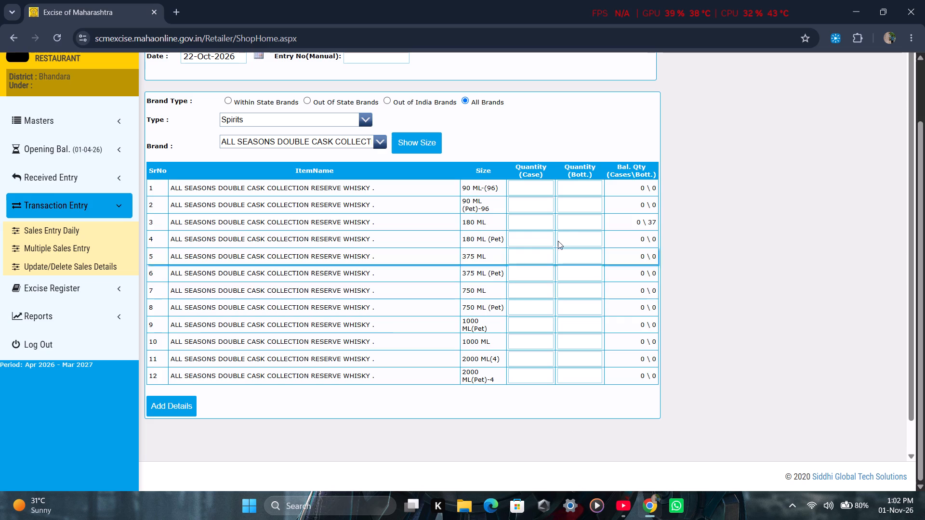
left_click(581, 223)
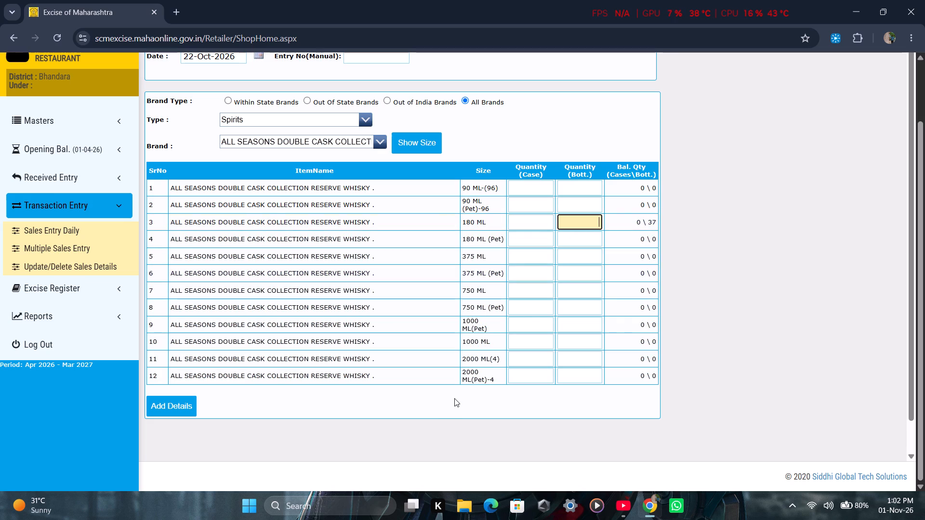
key("5")
left_click(170, 411)
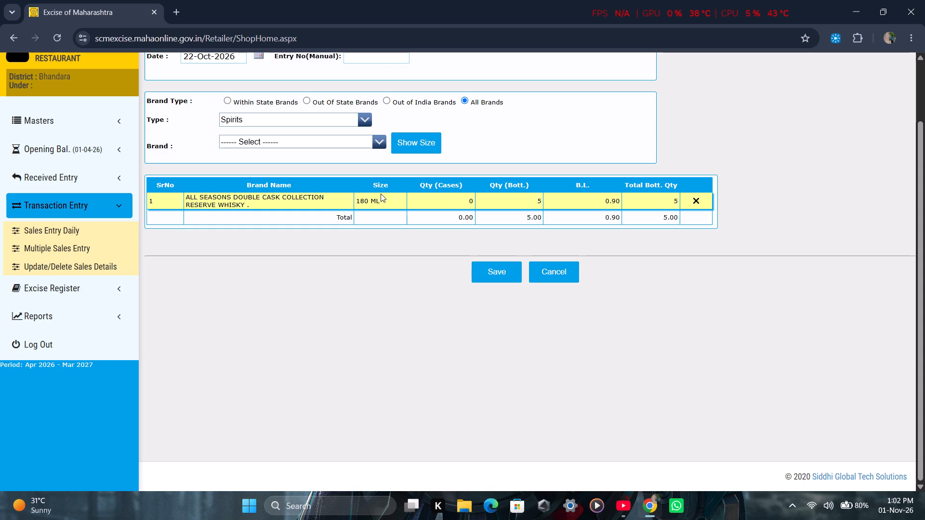
Add a sale of 4 bottles of ICONIQ WHITE FINEST INTERNATIONAL GRAIN WHISKY in the 180 ML size.
left_click(379, 141)
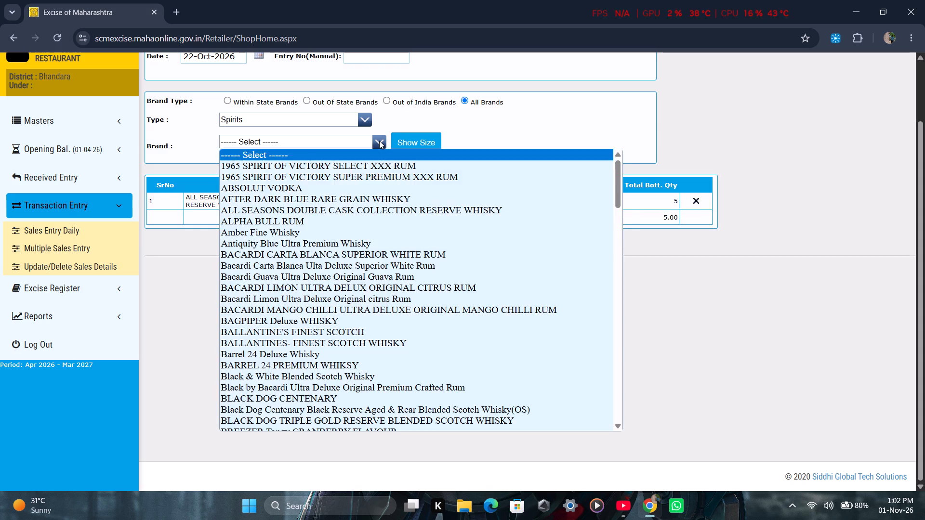
scroll(385, 214, "down", 20)
scroll(385, 214, "down", 5)
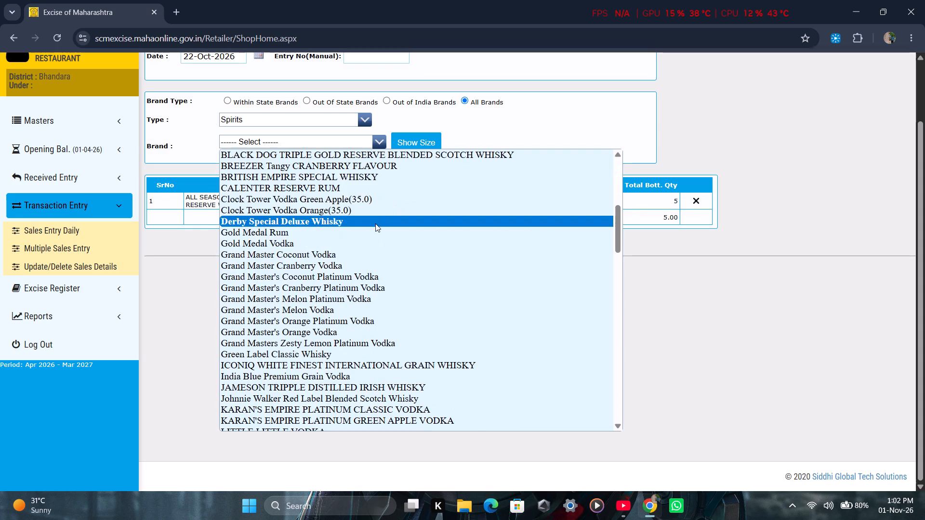
left_click(364, 364)
left_click_drag(399, 147, 399, 153)
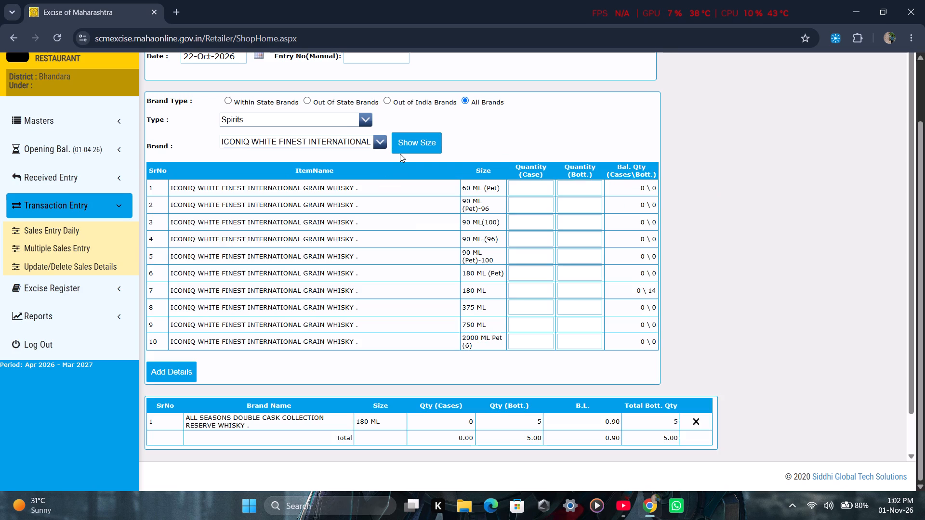
left_click(589, 287)
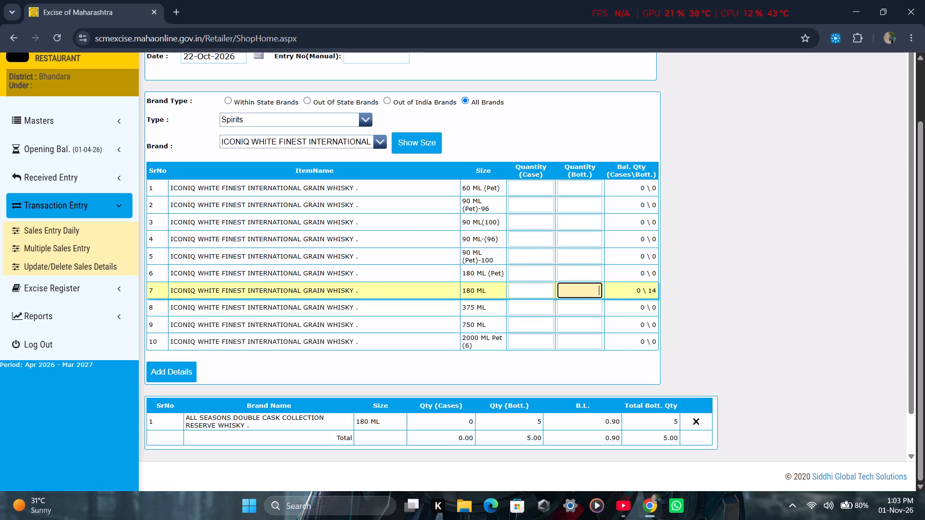
key("4")
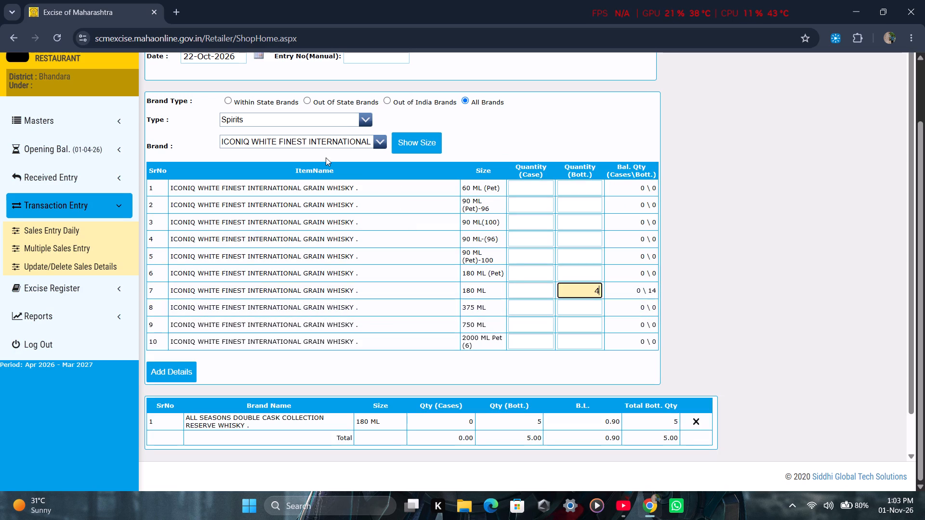
left_click(176, 375)
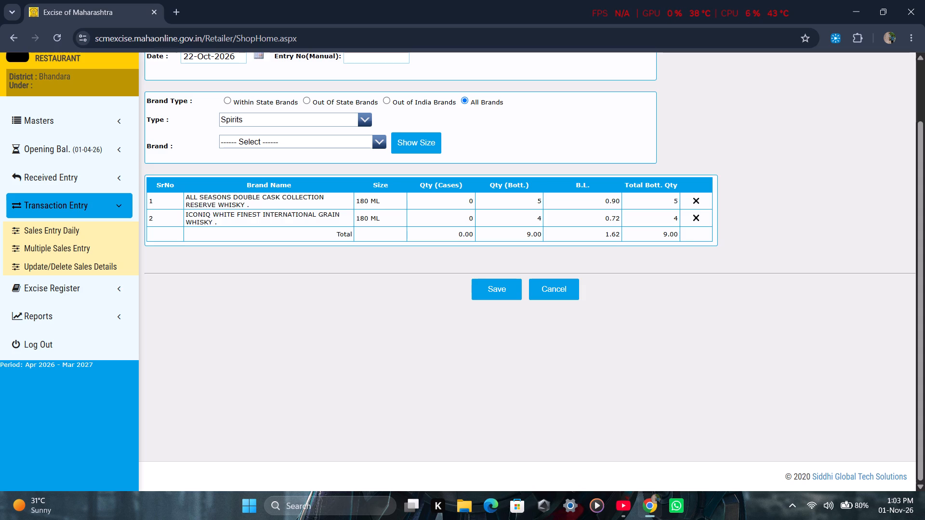
Add a sale of 2 bottles of McDowell's No.1 Reserve Whisky Original in the 180 ML (Pet) size.
left_click(373, 142)
scroll(383, 168, "down", 18)
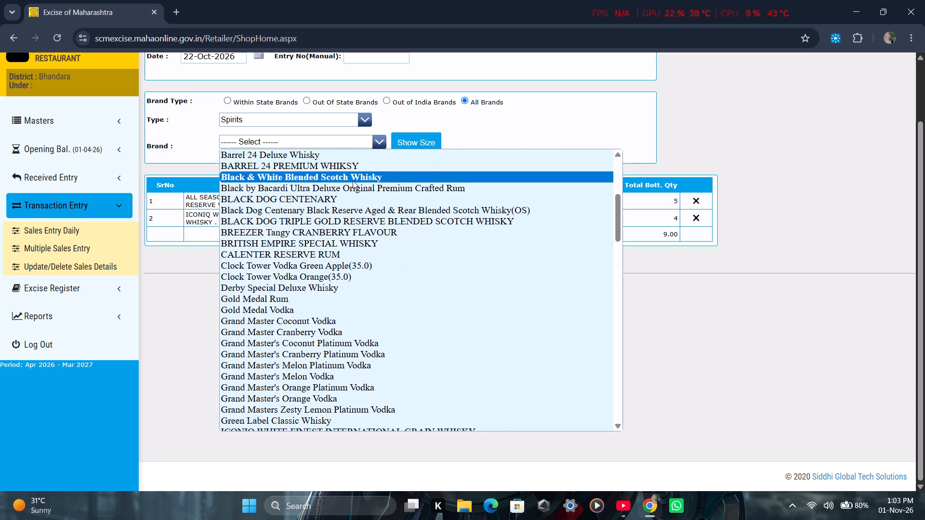
scroll(353, 181, "down", 20)
scroll(353, 181, "down", 7)
scroll(335, 205, "up", 1)
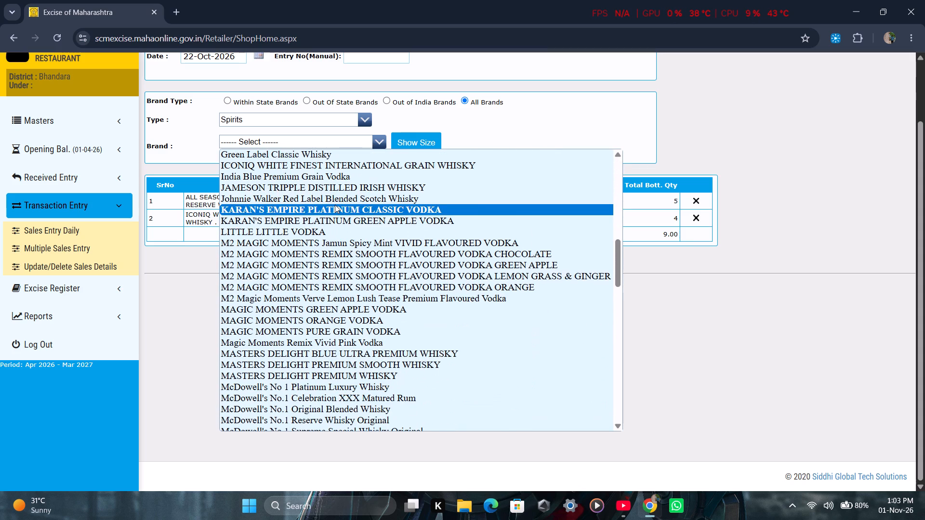
scroll(335, 207, "down", 1)
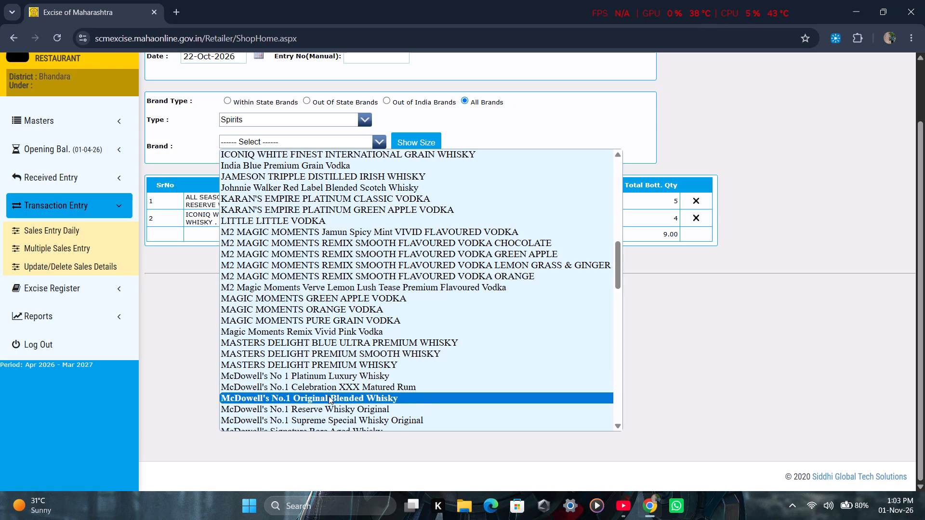
left_click(335, 406)
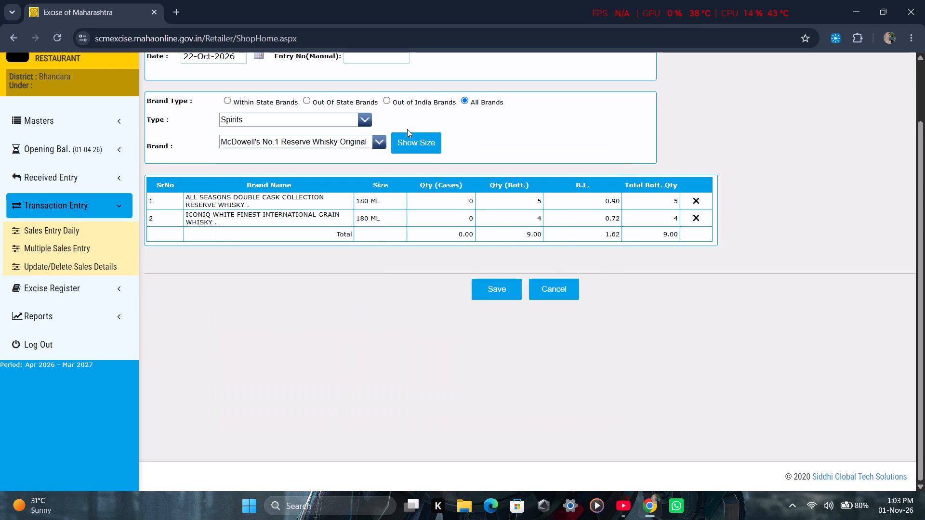
left_click(427, 148)
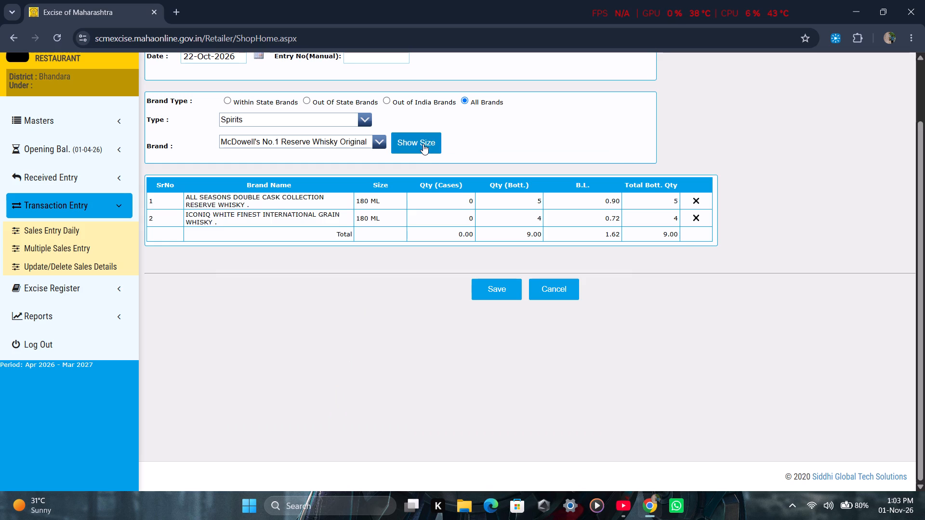
left_click(423, 144)
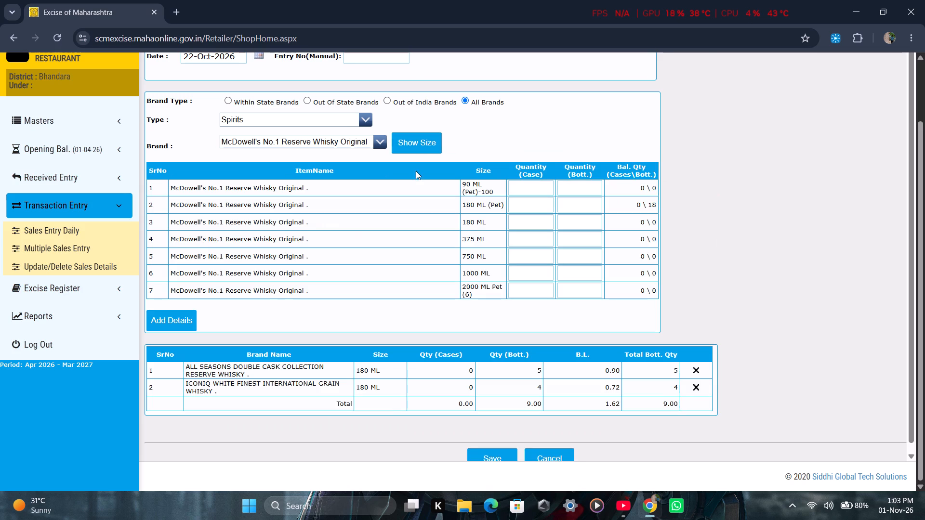
left_click(564, 201)
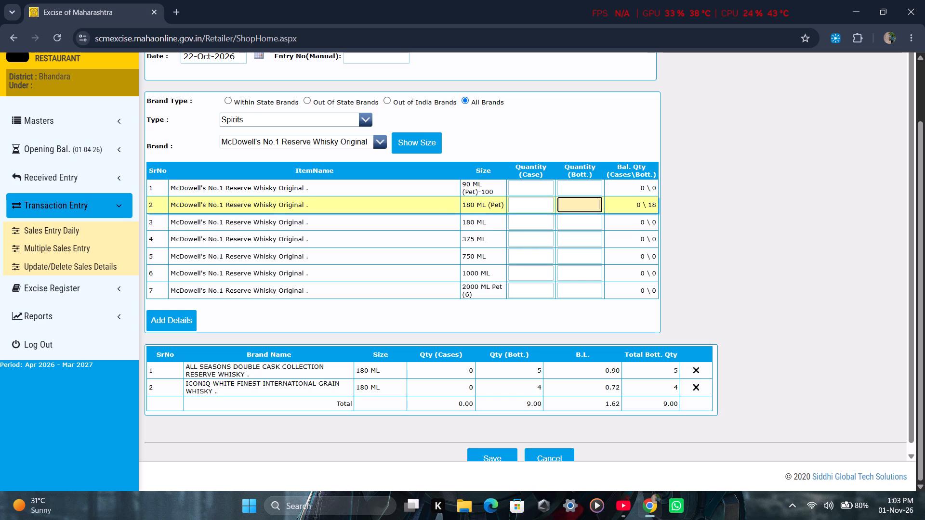
key("2")
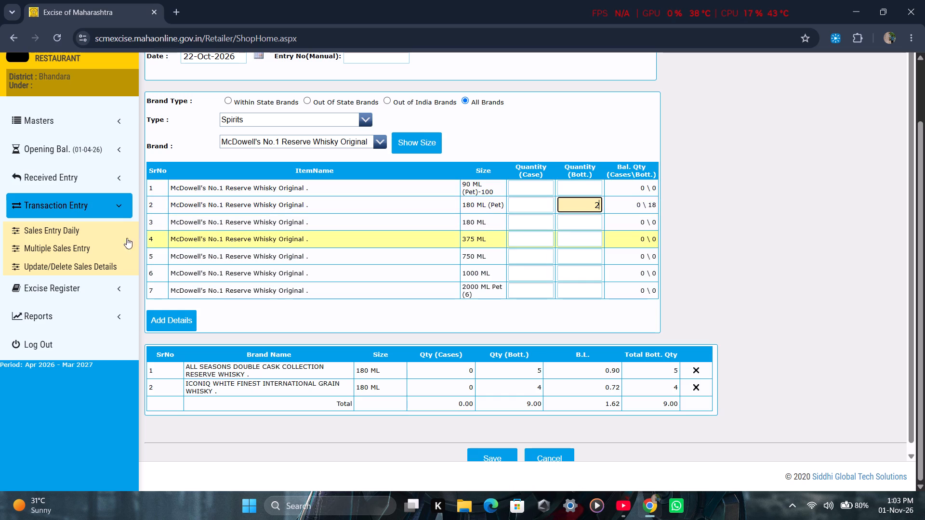
left_click(189, 317)
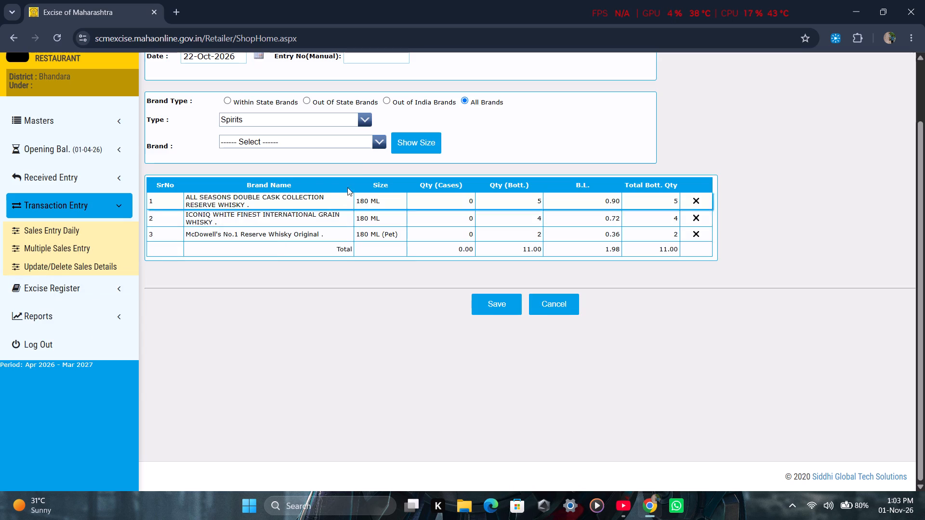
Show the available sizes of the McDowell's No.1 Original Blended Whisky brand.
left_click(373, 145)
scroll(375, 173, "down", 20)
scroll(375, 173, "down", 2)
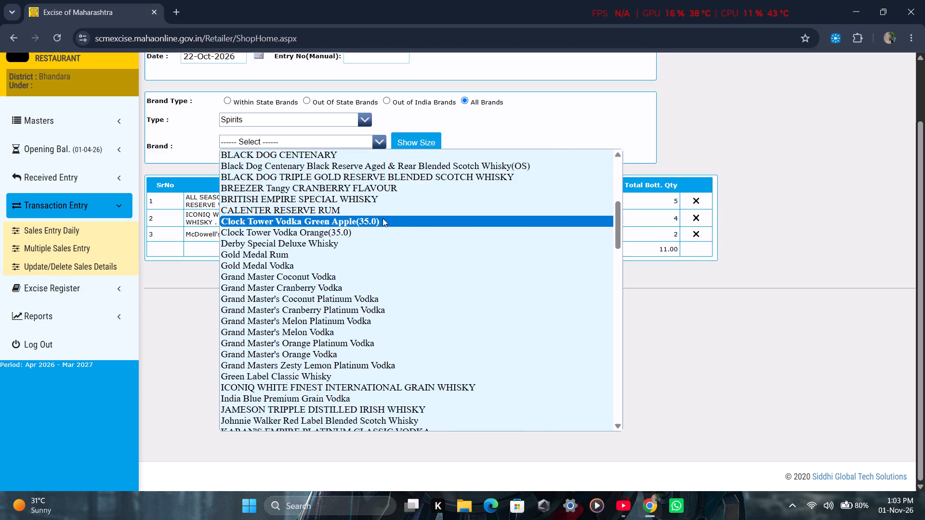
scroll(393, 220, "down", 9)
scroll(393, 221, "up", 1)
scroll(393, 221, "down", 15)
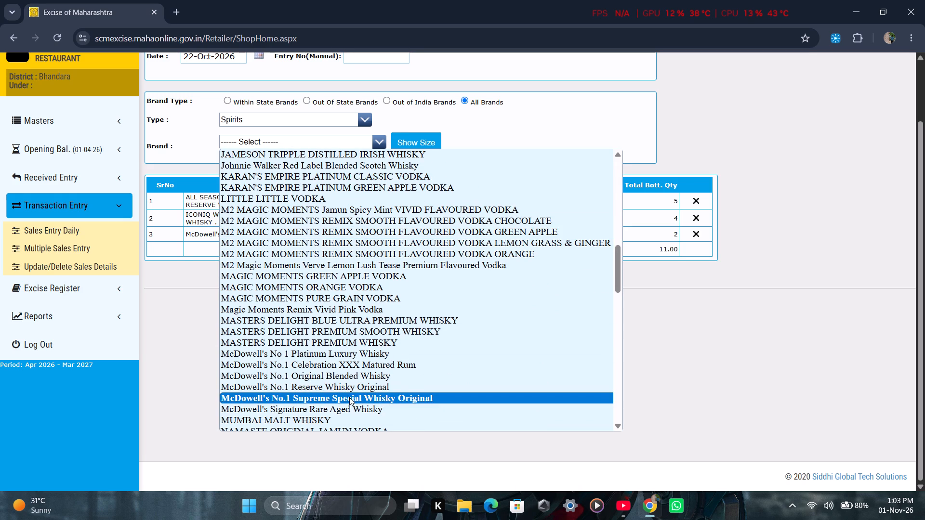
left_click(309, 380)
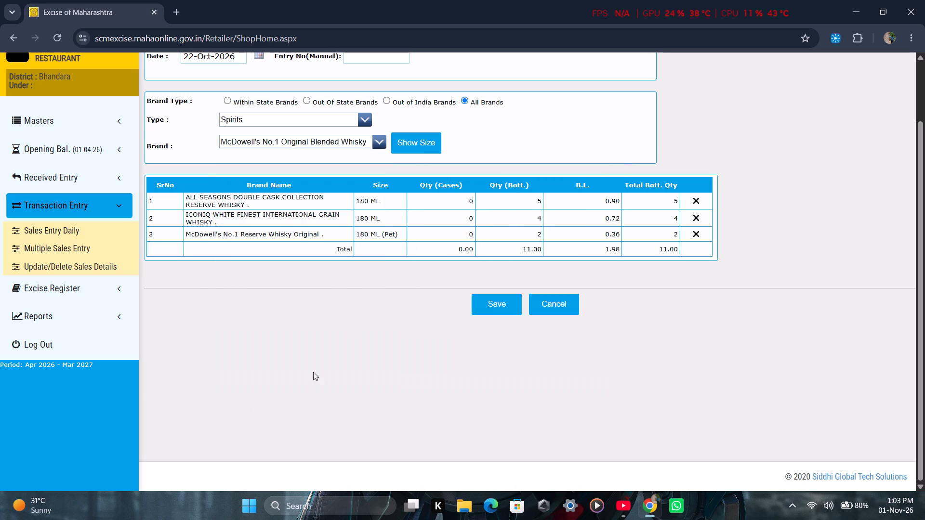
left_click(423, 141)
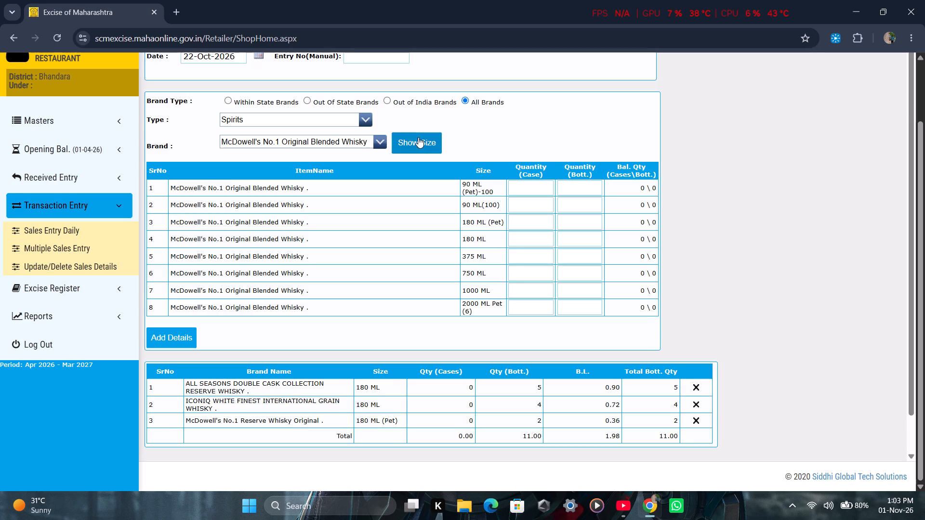
Add a sale of 1 bottle of OFFICERS CHOICE Blue Pure Grain whisky in the 750 ML size.
left_click(382, 145)
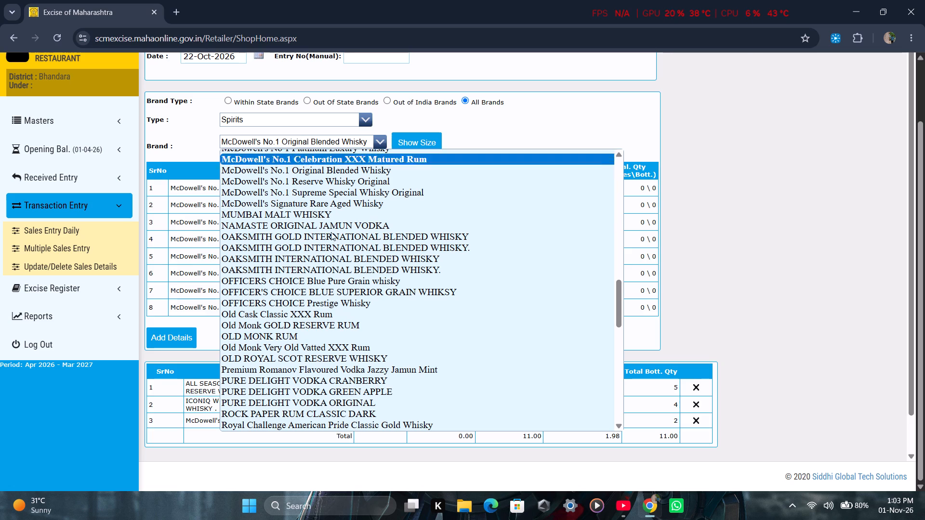
left_click(347, 280)
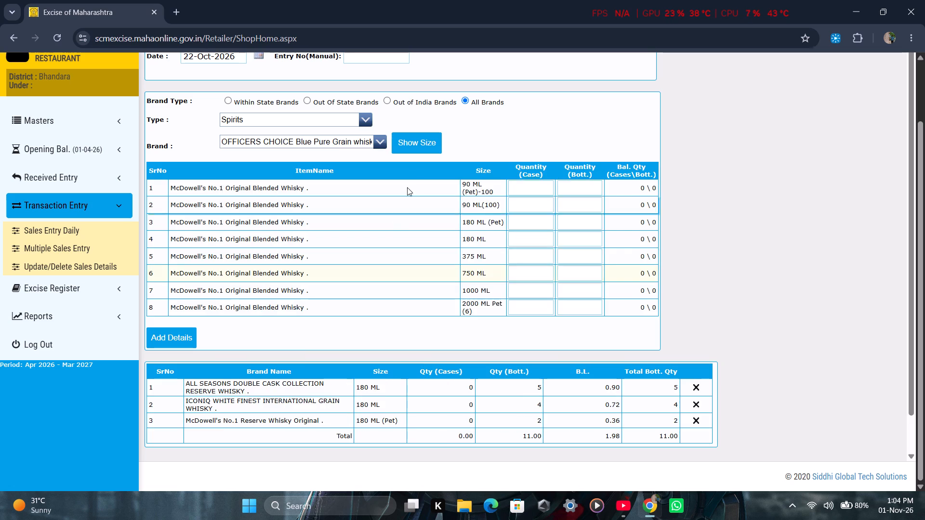
left_click(426, 143)
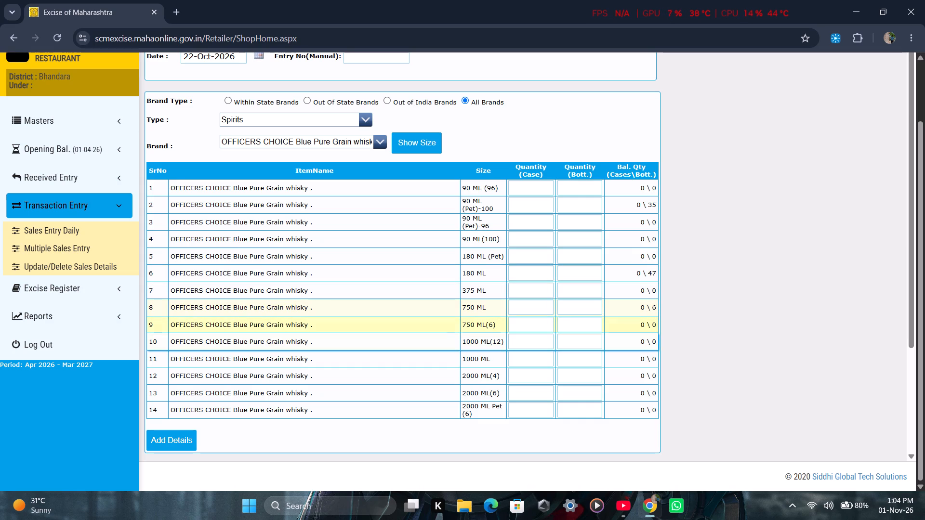
left_click(376, 141)
left_click(371, 170)
left_click(423, 142)
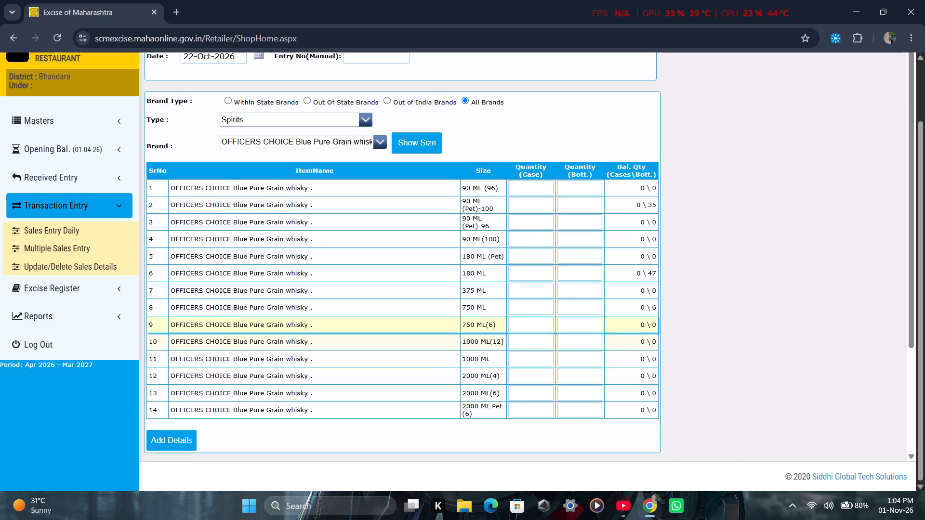
left_click(581, 304)
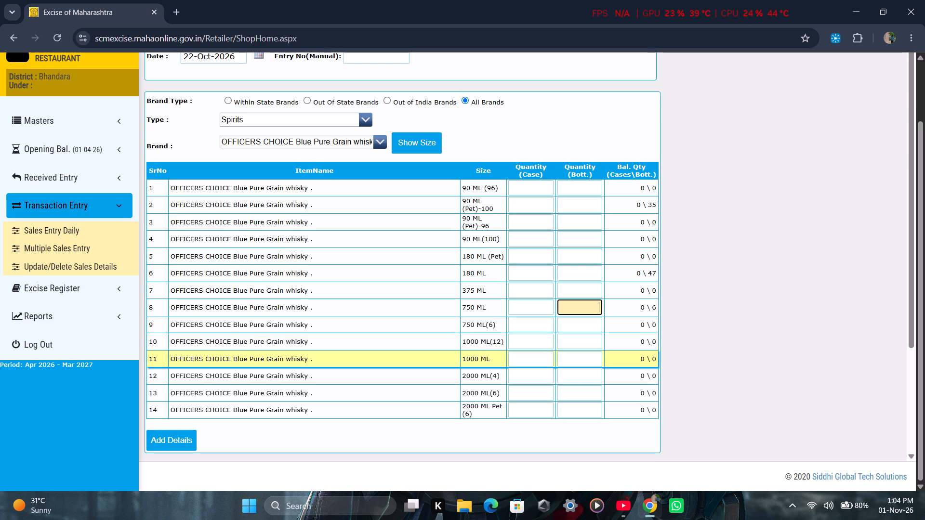
key("1")
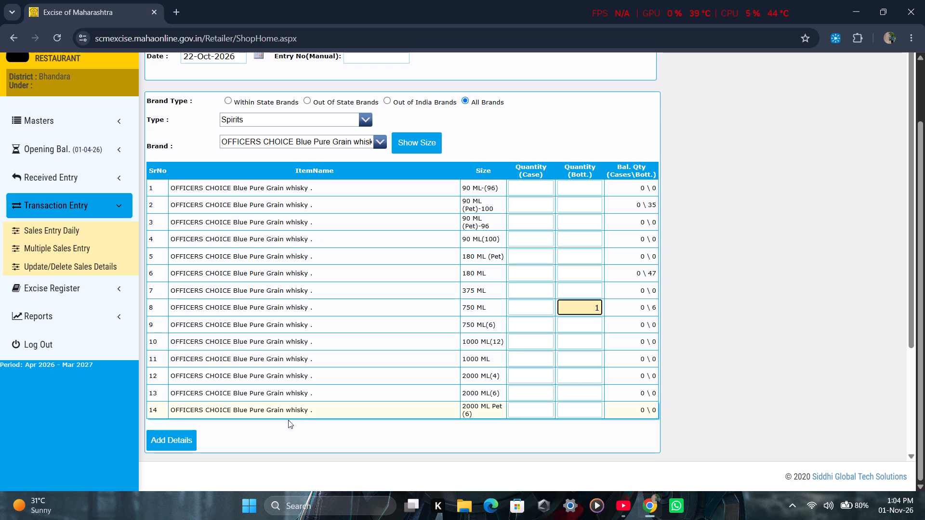
left_click(180, 449)
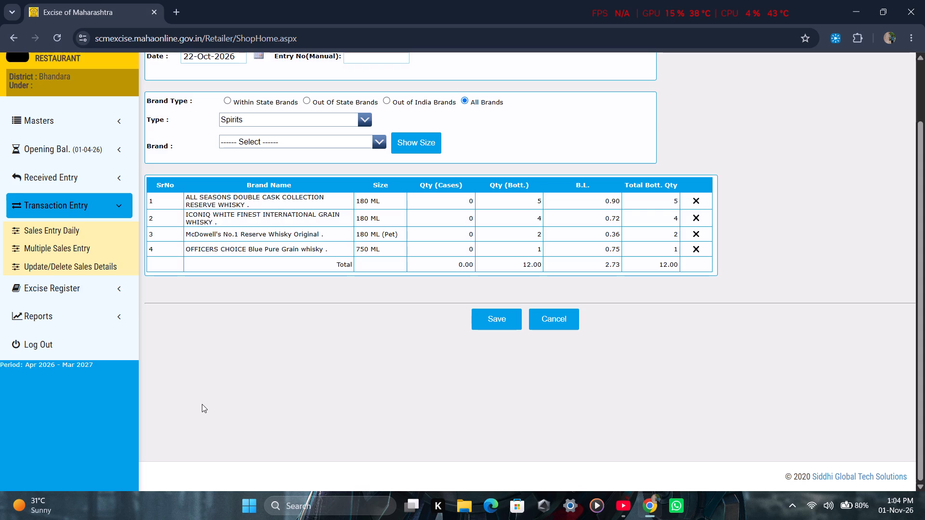
Add a sale of 6 bottles of Royal Challenge Classic Premium Whisky in the 180 ML (Pet) size.
left_click(377, 142)
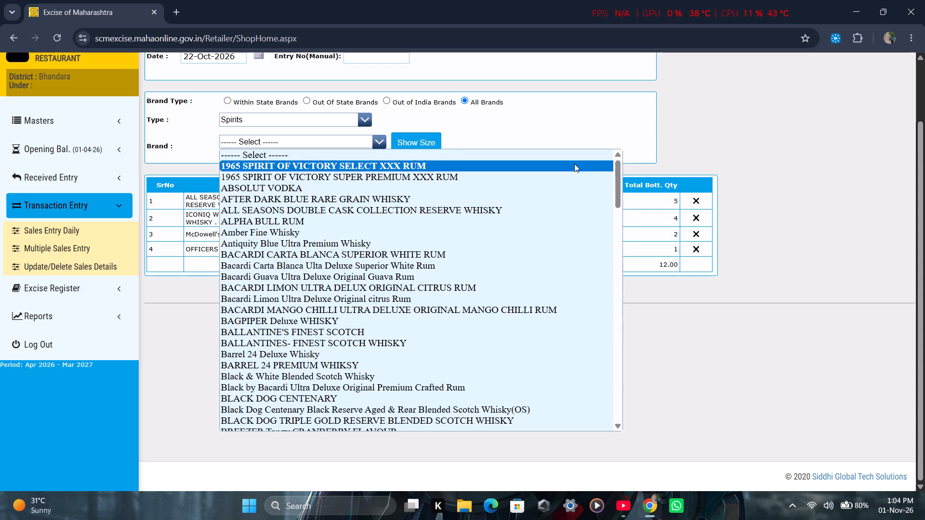
left_click_drag(619, 171, 620, 234)
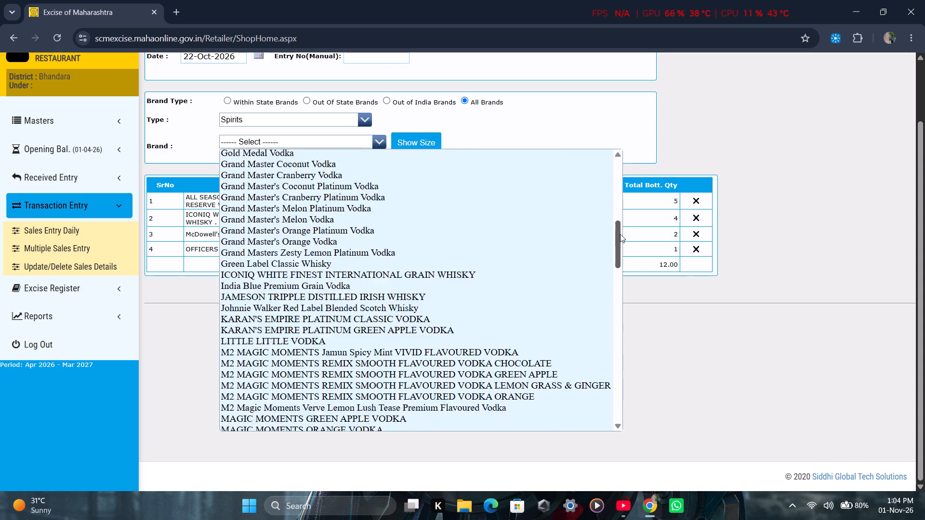
left_click_drag(620, 234, 621, 281)
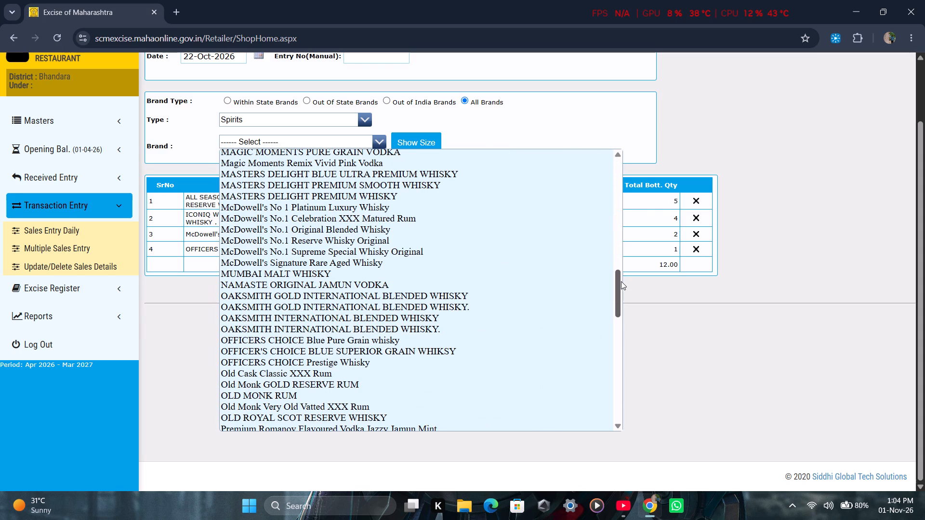
left_click_drag(621, 281, 623, 321)
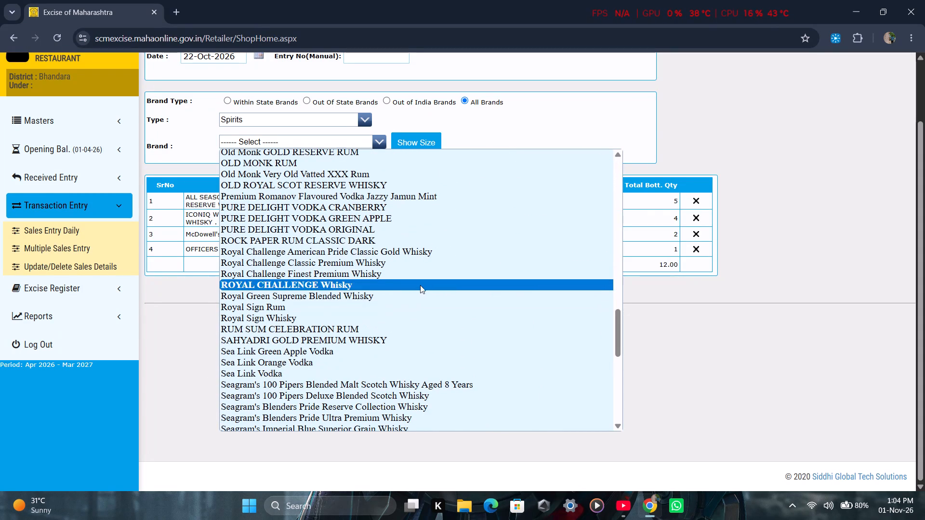
left_click(312, 263)
left_click(438, 140)
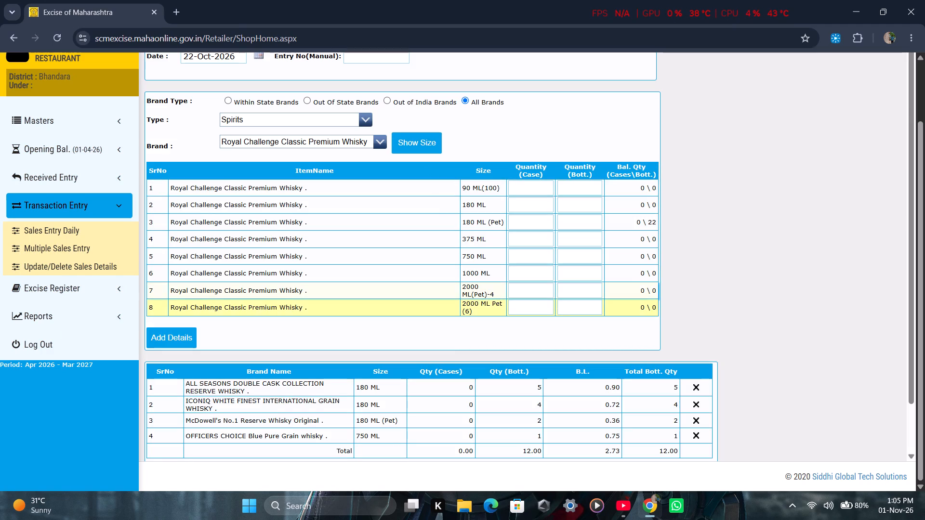
left_click(583, 227)
key("6")
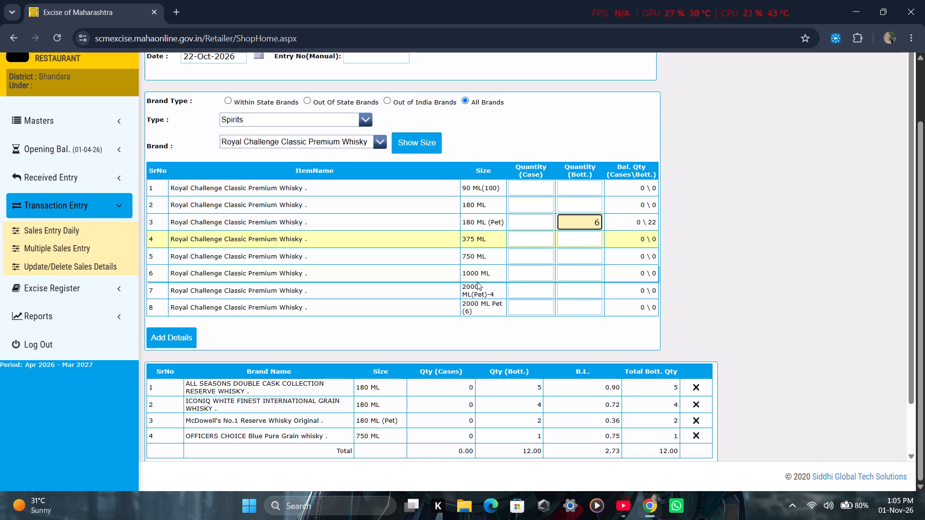
left_click(173, 339)
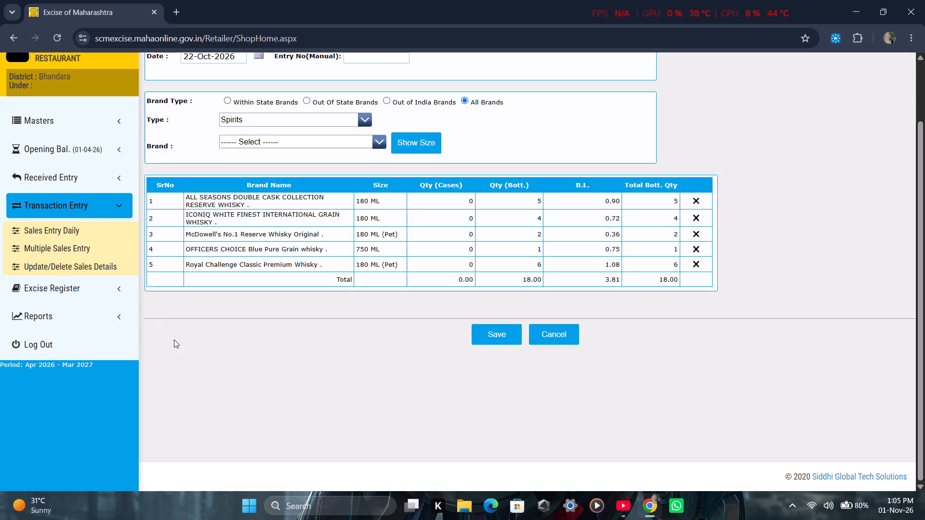
Add a sale of 12 bottles of Seagram's Royal Stag Deluxe Whisky in the 180 ML size.
left_click(379, 137)
scroll(408, 216, "down", 13)
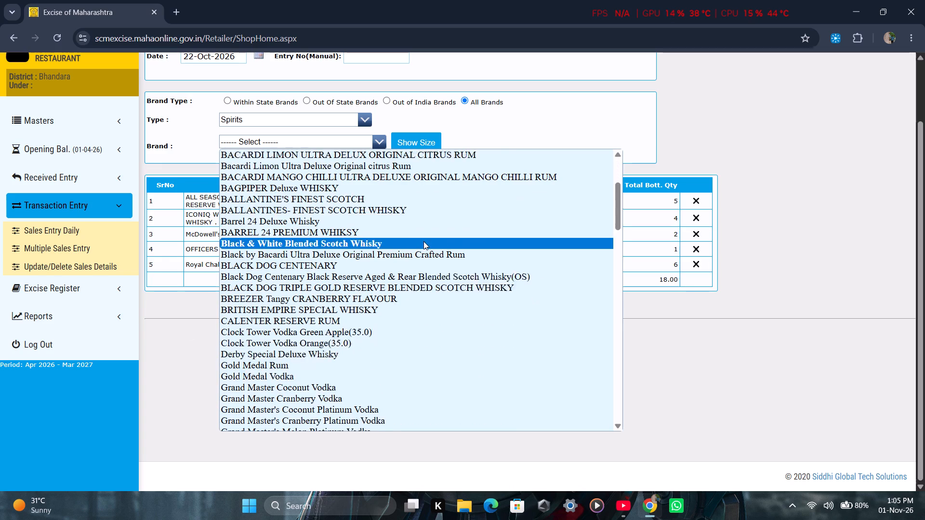
left_click_drag(619, 208, 621, 240)
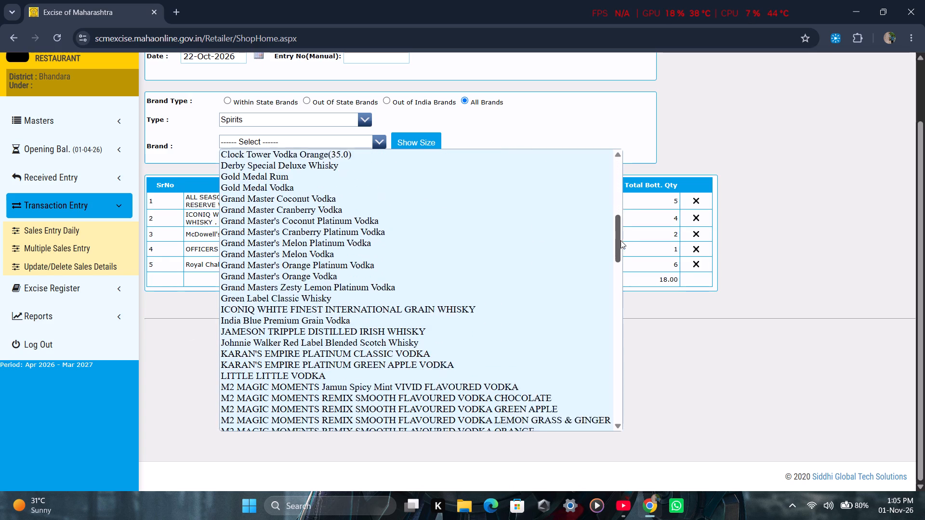
left_click_drag(621, 240, 638, 352)
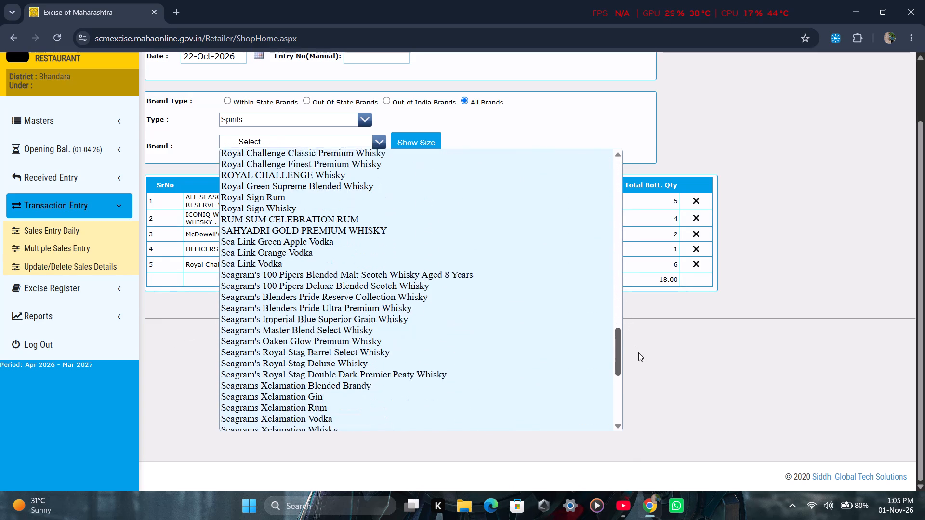
left_click_drag(638, 352, 638, 355)
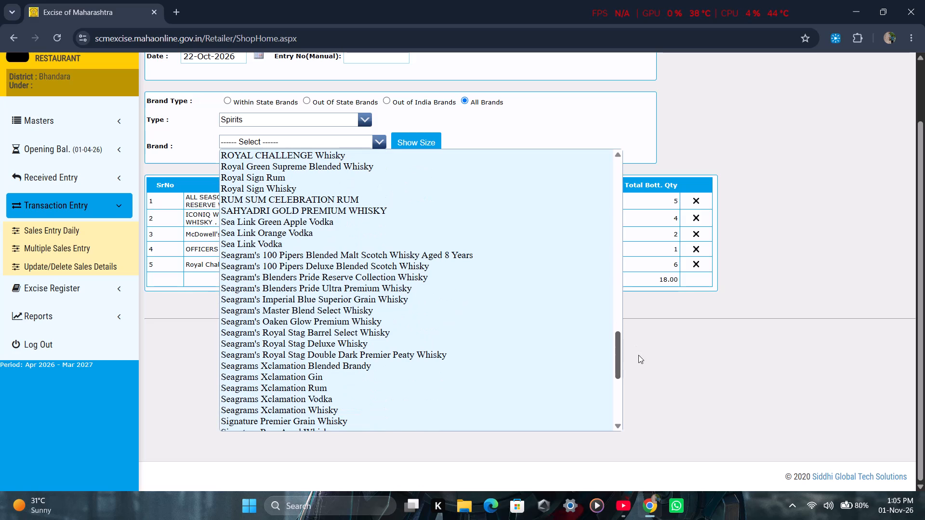
left_click_drag(638, 355, 641, 372)
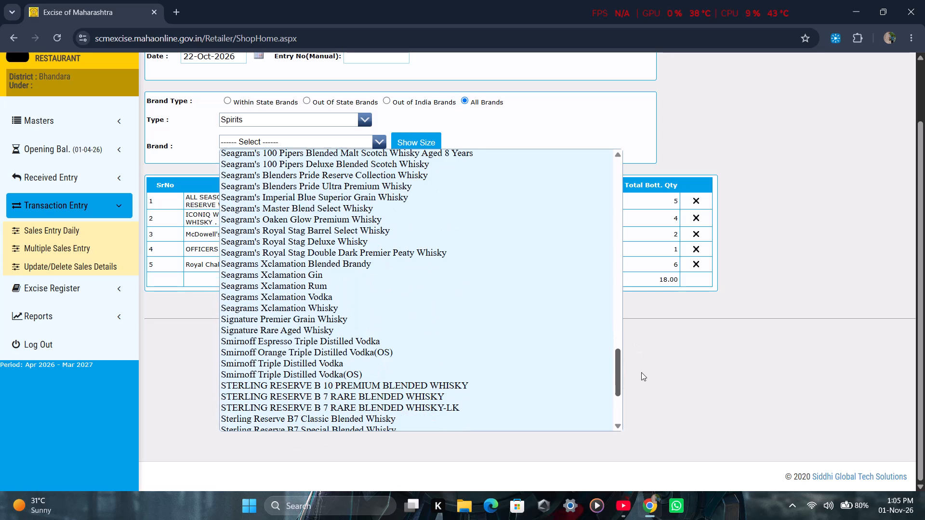
left_click_drag(641, 372, 640, 368)
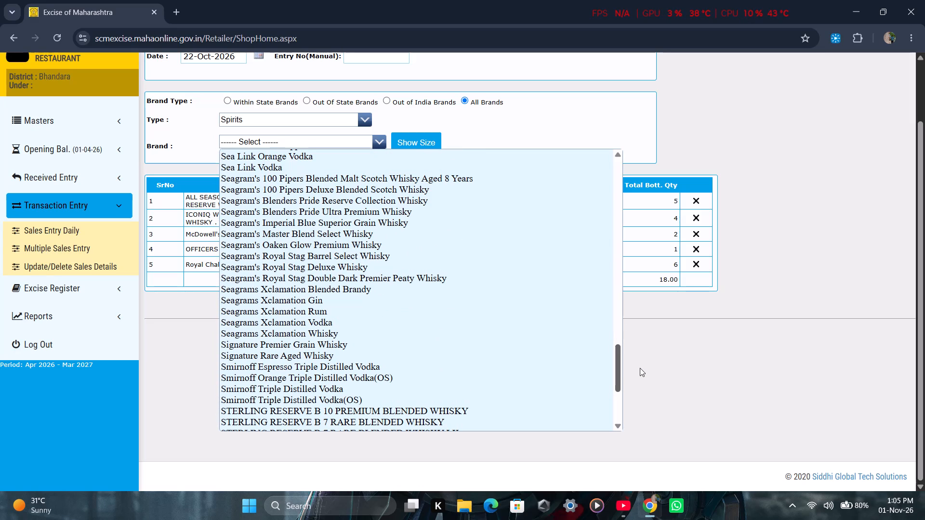
left_click_drag(640, 368, 637, 358)
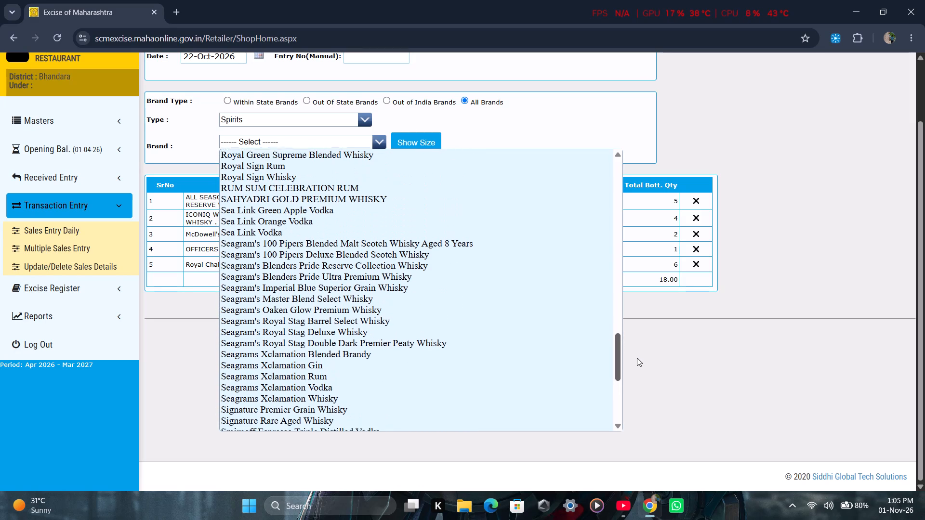
left_click_drag(637, 358, 638, 364)
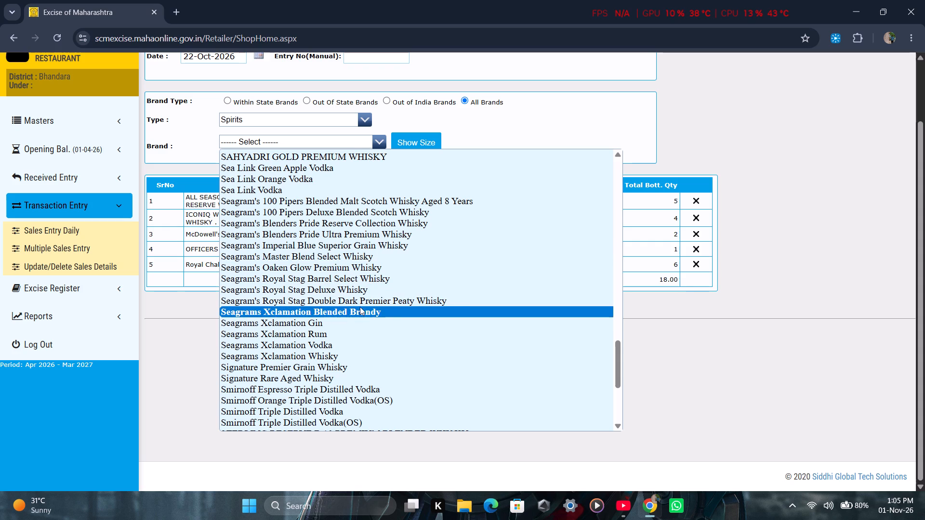
scroll(353, 302, "up", 13)
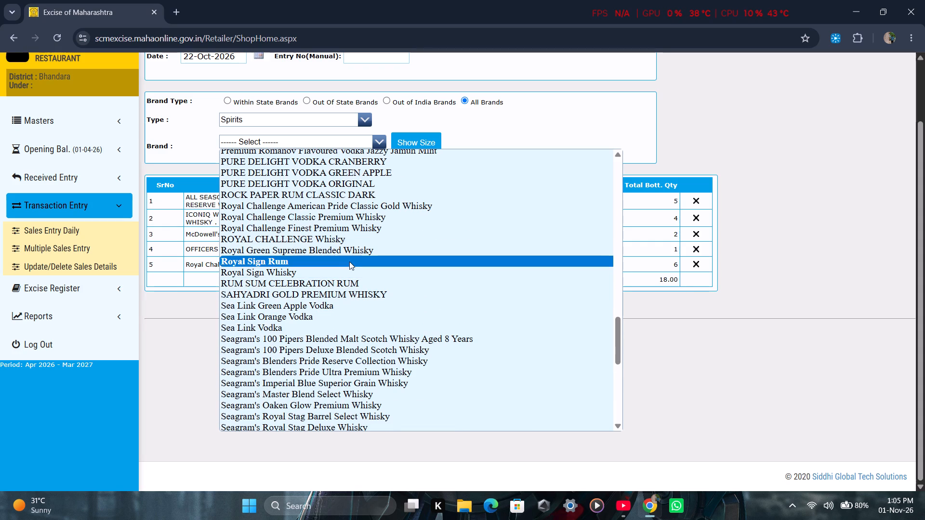
scroll(345, 262, "up", 3)
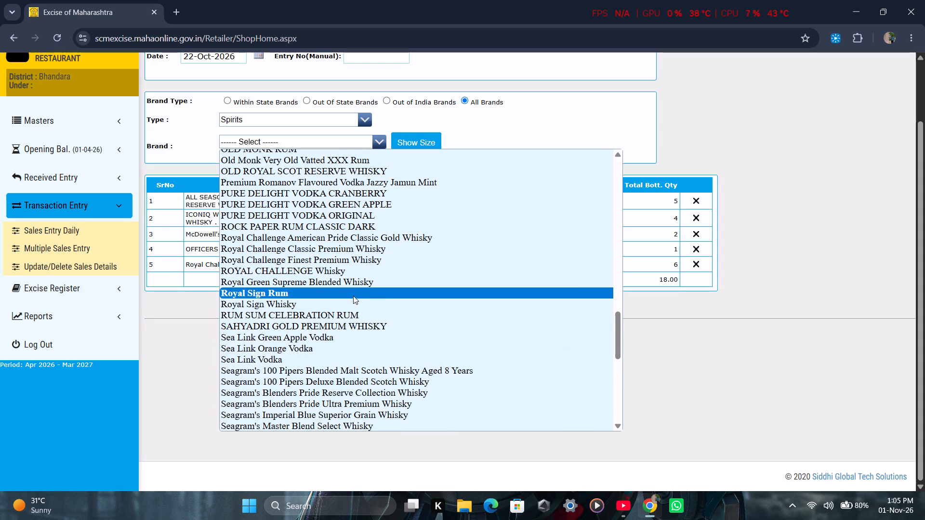
scroll(353, 297, "down", 10)
scroll(353, 302, "up", 1)
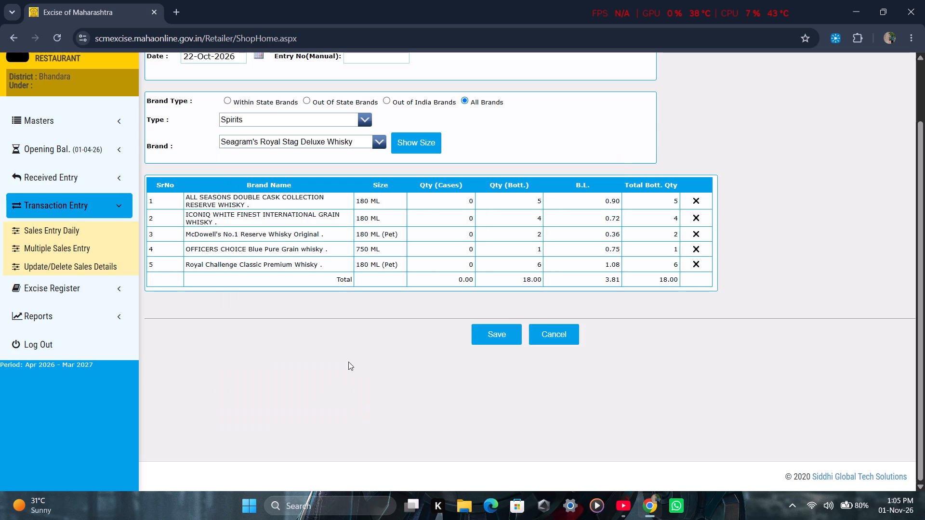
left_click(348, 362)
left_click(408, 145)
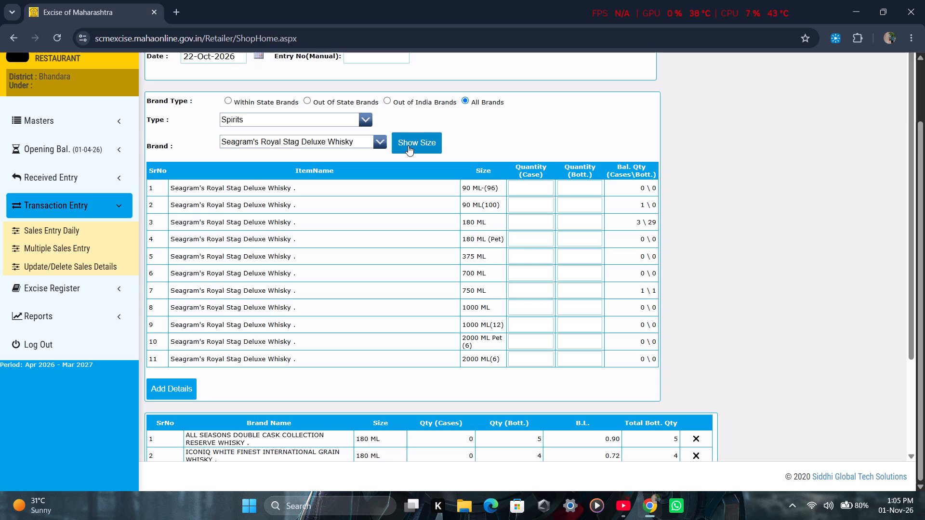
left_click(587, 225)
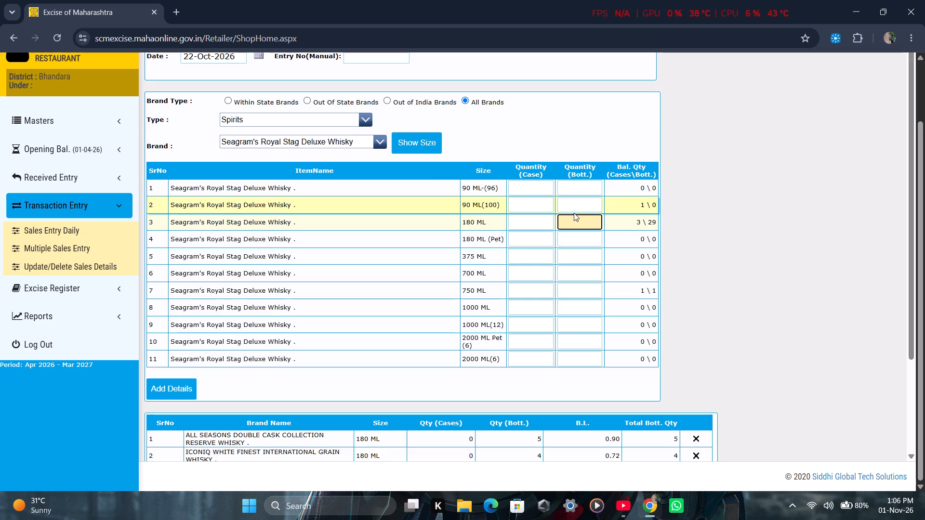
type("12")
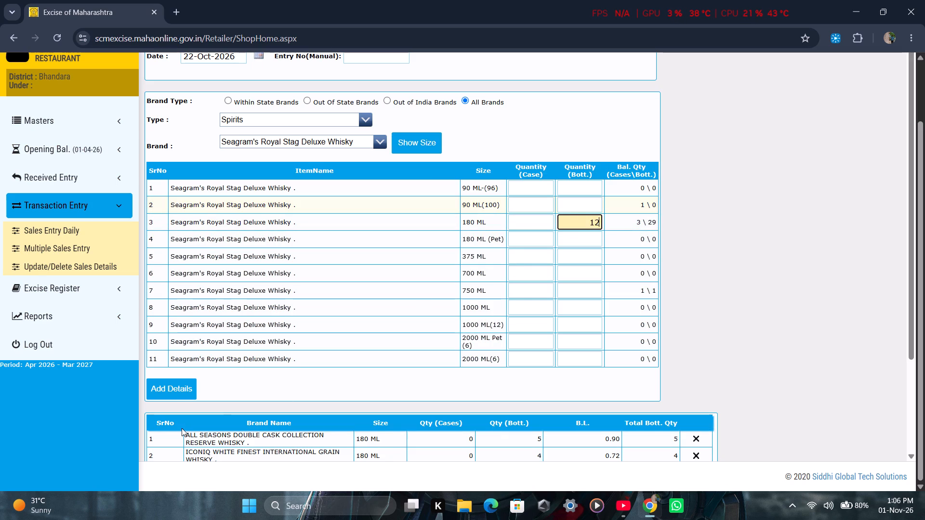
left_click(179, 392)
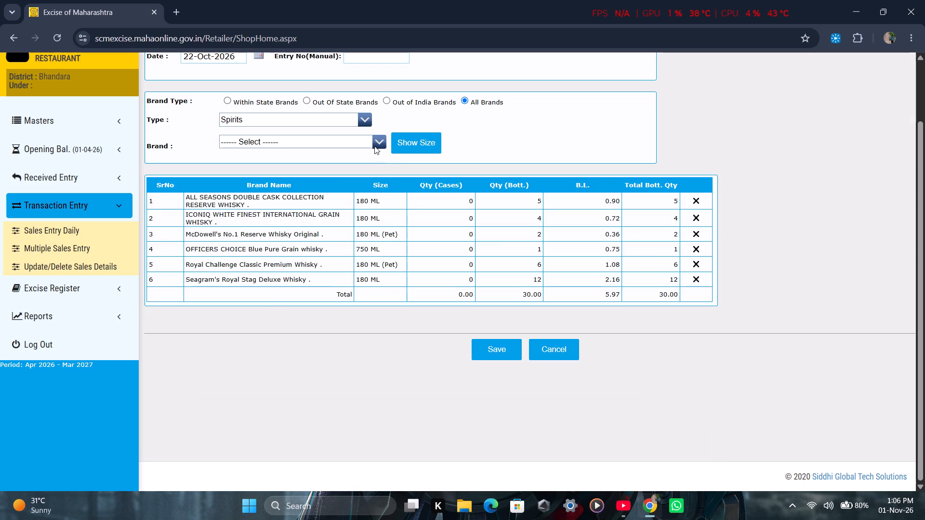
Show the available sizes of the Grand Master's Melon Vodka brand.
left_click(374, 146)
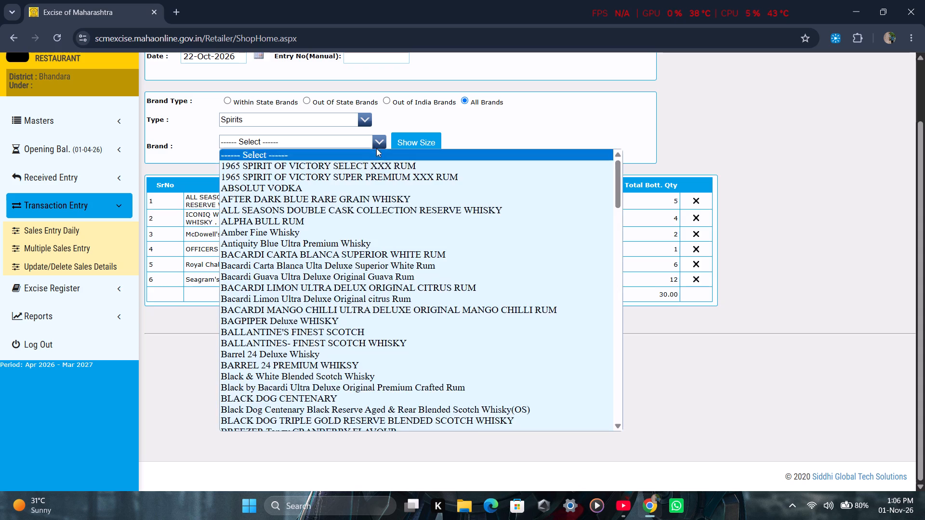
scroll(387, 176, "down", 8)
left_click_drag(617, 209, 628, 321)
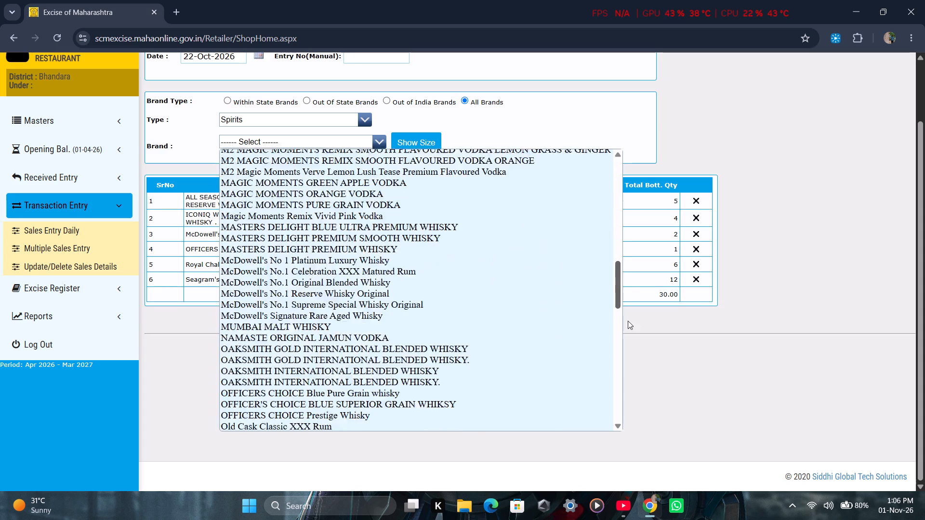
left_click_drag(628, 321, 619, 295)
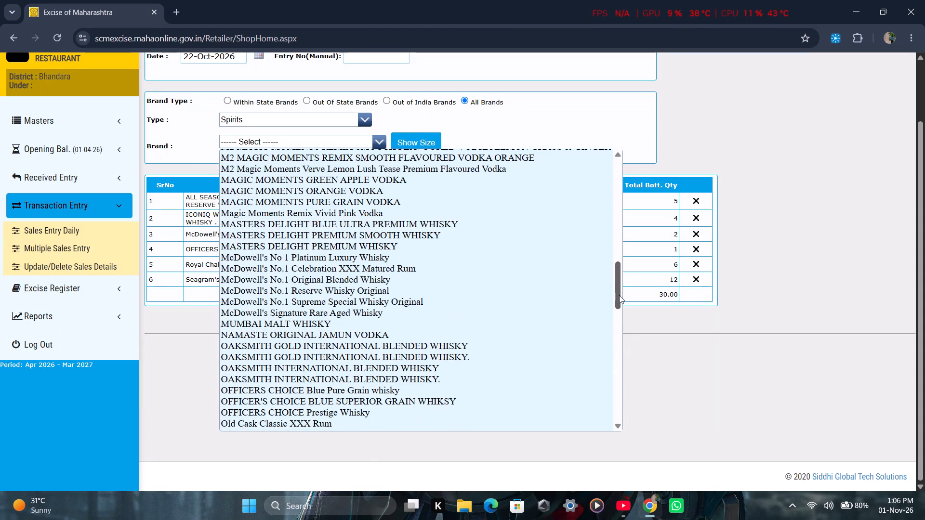
left_click_drag(619, 295, 606, 241)
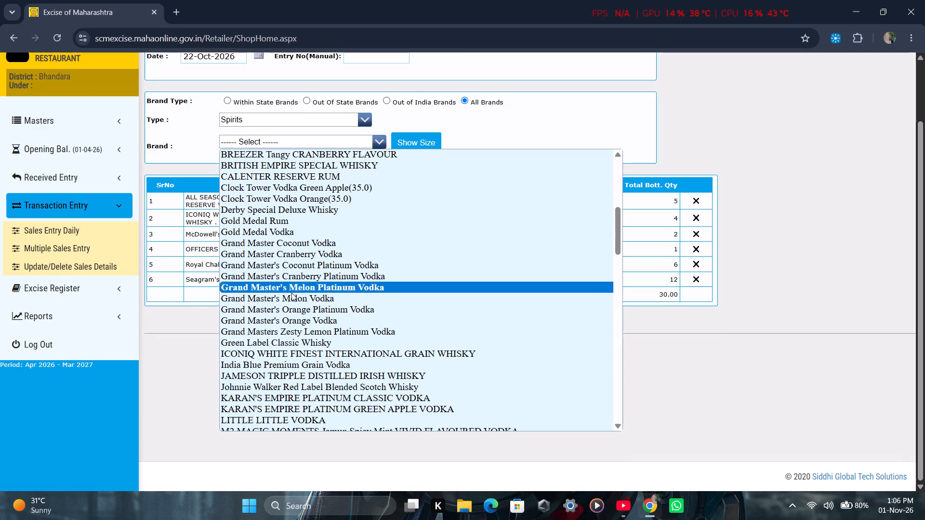
left_click(292, 297)
left_click(426, 146)
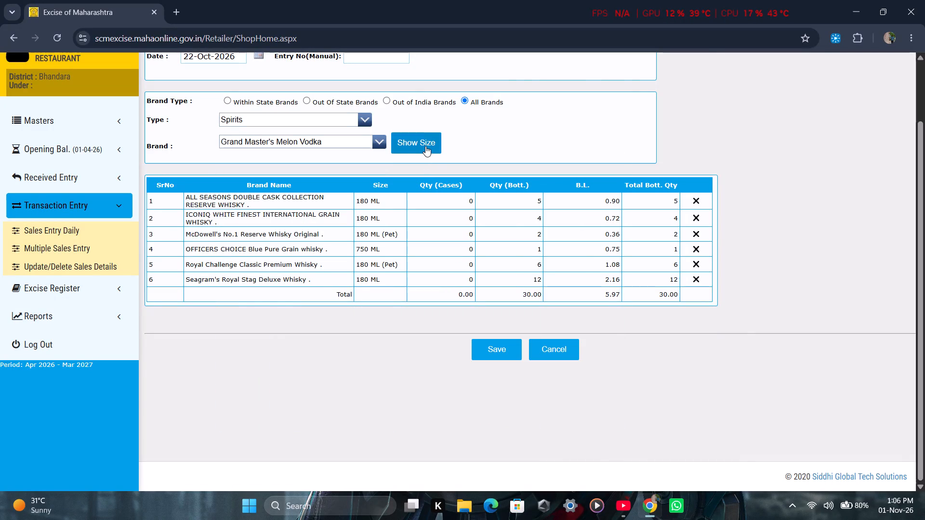
Add a sale of 4 bottles of Grand Master's Melon Platinum Vodka in the 180 ML size.
left_click(377, 143)
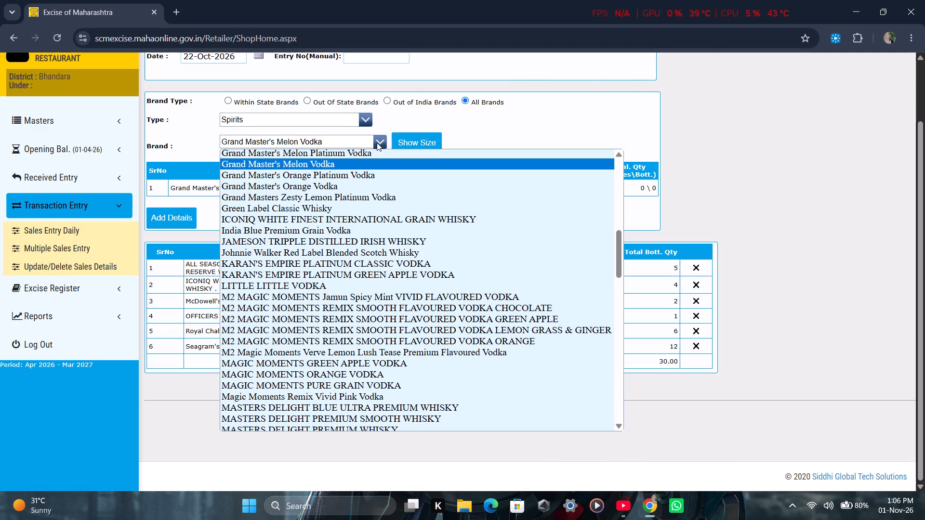
left_click(377, 156)
left_click(410, 142)
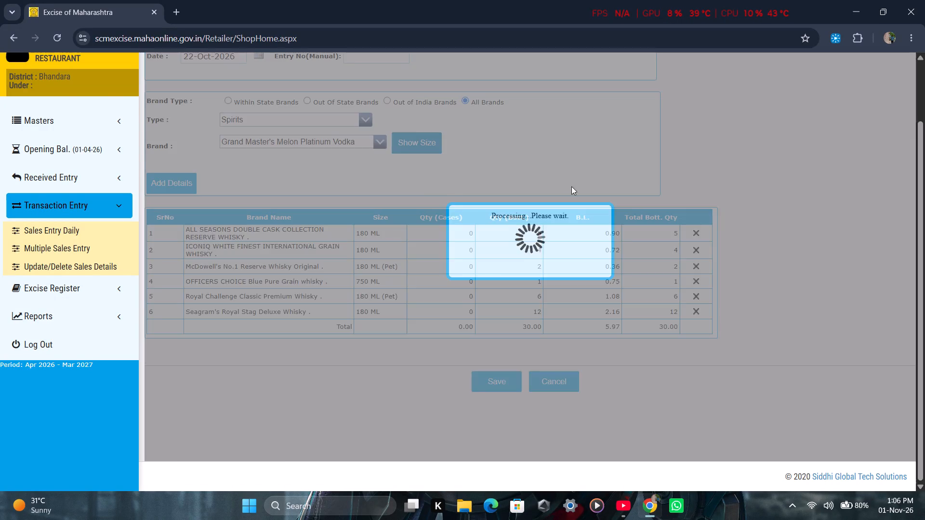
left_click(590, 222)
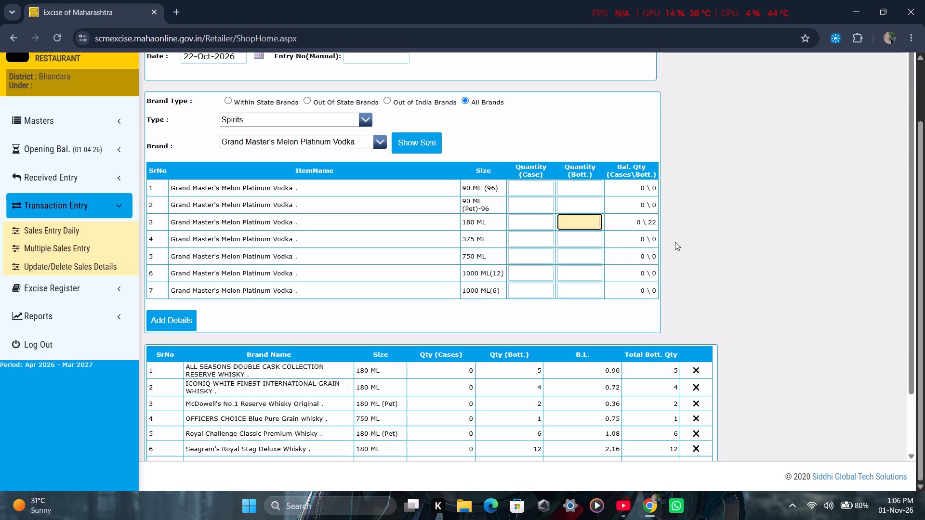
key("4")
left_click(185, 329)
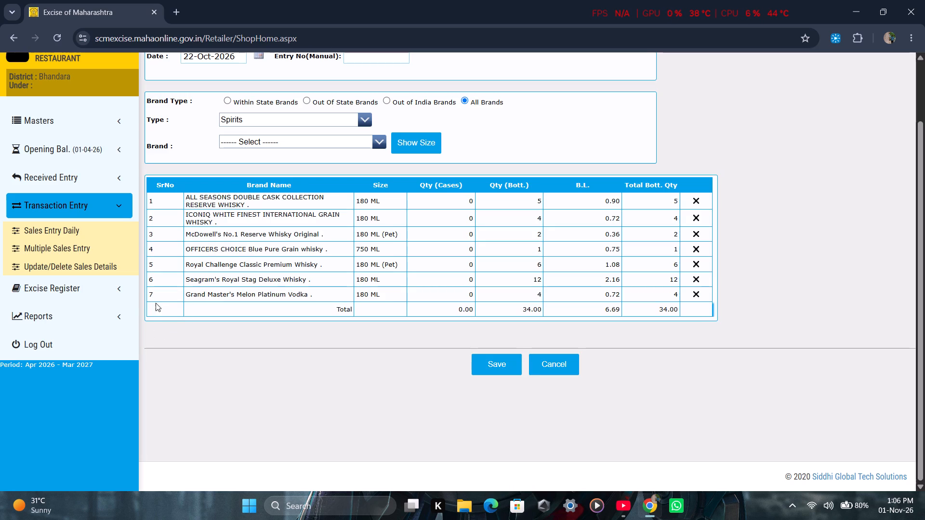
Add a sale of 2 bottles of McDowell's No.1 Celebration XXX Matured Rum in the 180 ML (Pet) size.
left_click(371, 141)
left_click(380, 141)
scroll(389, 178, "down", 3)
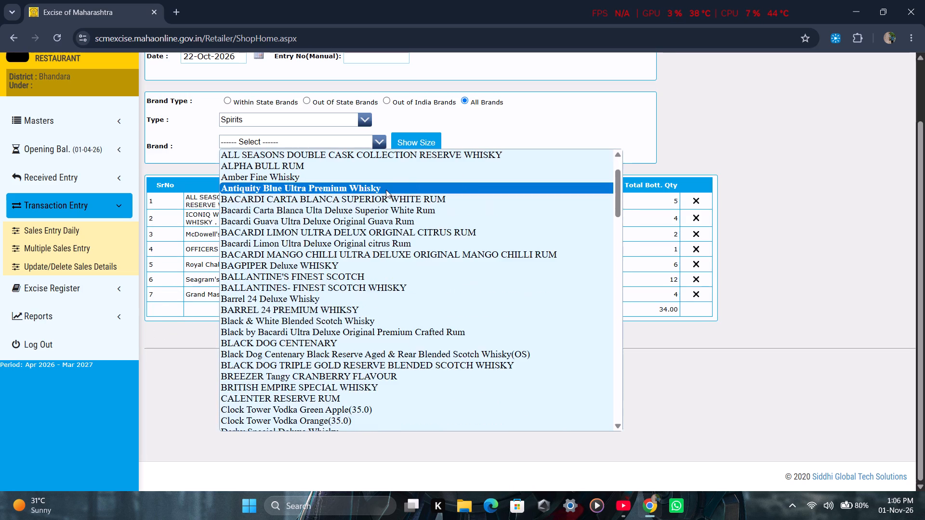
scroll(386, 190, "down", 10)
scroll(385, 203, "down", 20)
scroll(385, 203, "down", 12)
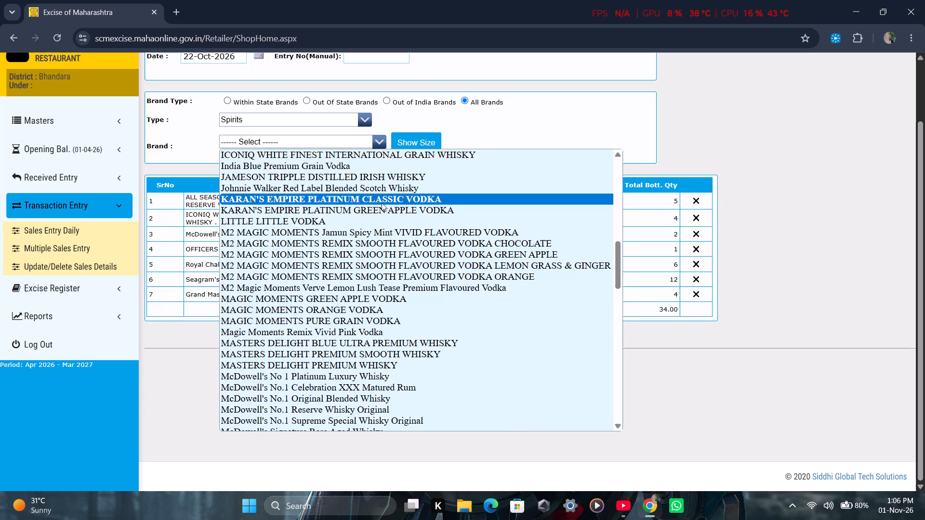
scroll(384, 219, "down", 20)
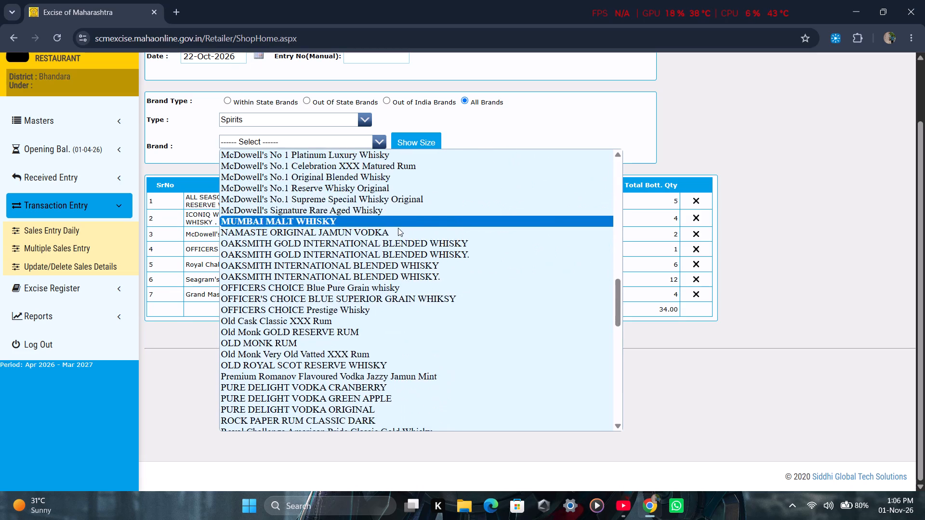
scroll(398, 238, "down", 8)
scroll(398, 233, "up", 1)
scroll(397, 233, "down", 18)
scroll(395, 230, "up", 1)
scroll(395, 230, "down", 6)
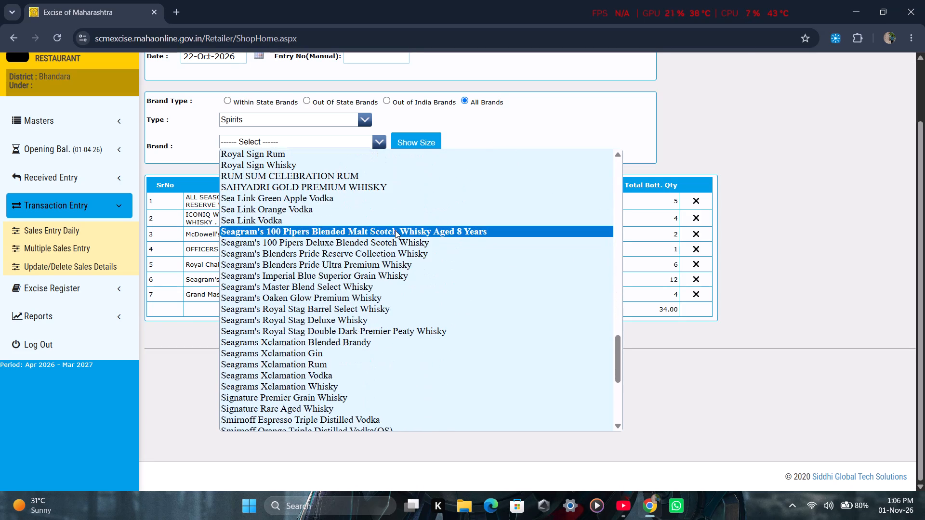
scroll(392, 224, "up", 20)
scroll(392, 224, "up", 10)
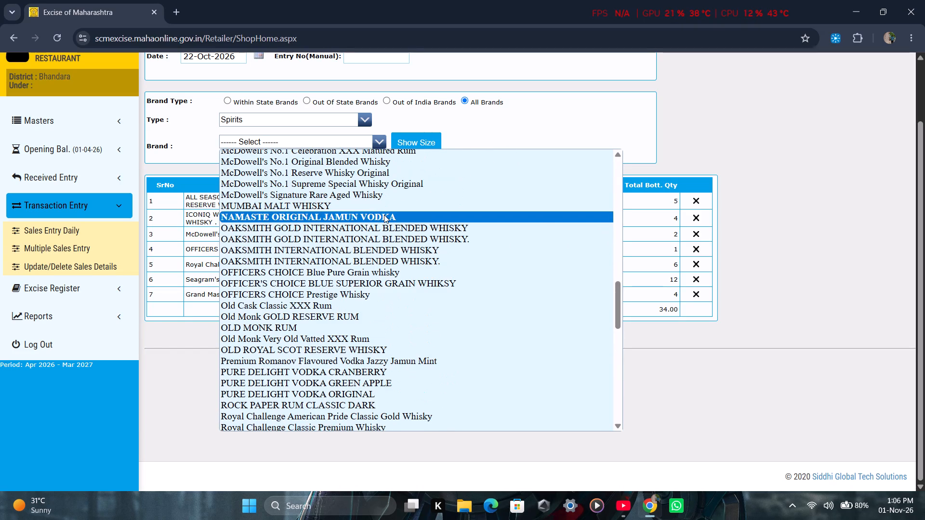
scroll(384, 215, "up", 1)
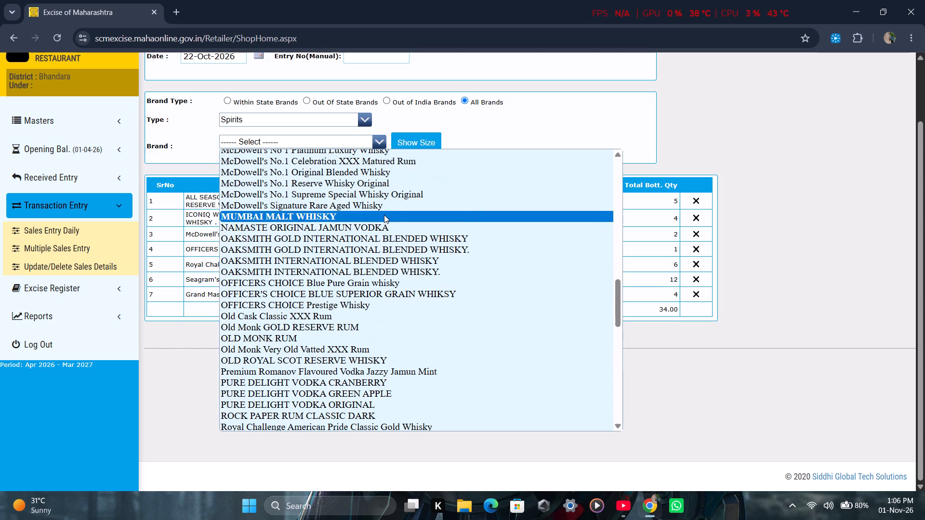
scroll(384, 215, "up", 1)
left_click(396, 175)
left_click(427, 132)
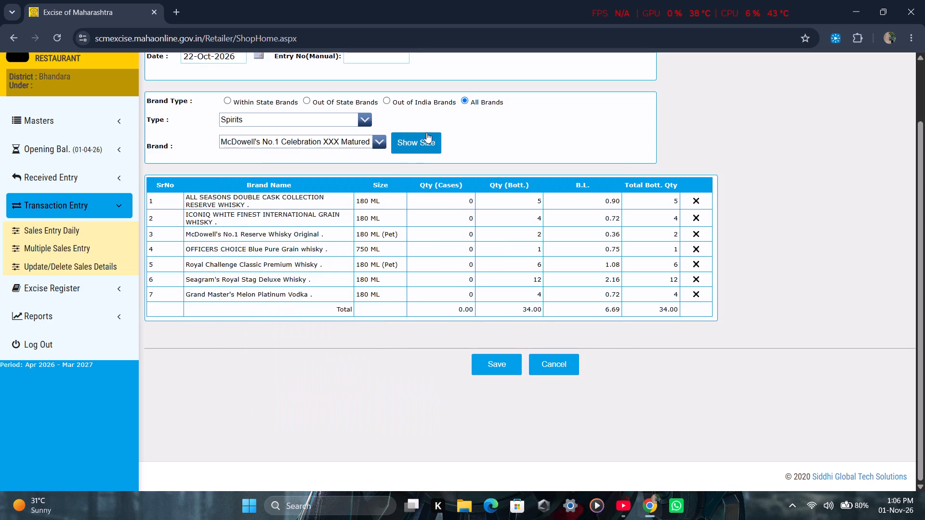
left_click(419, 140)
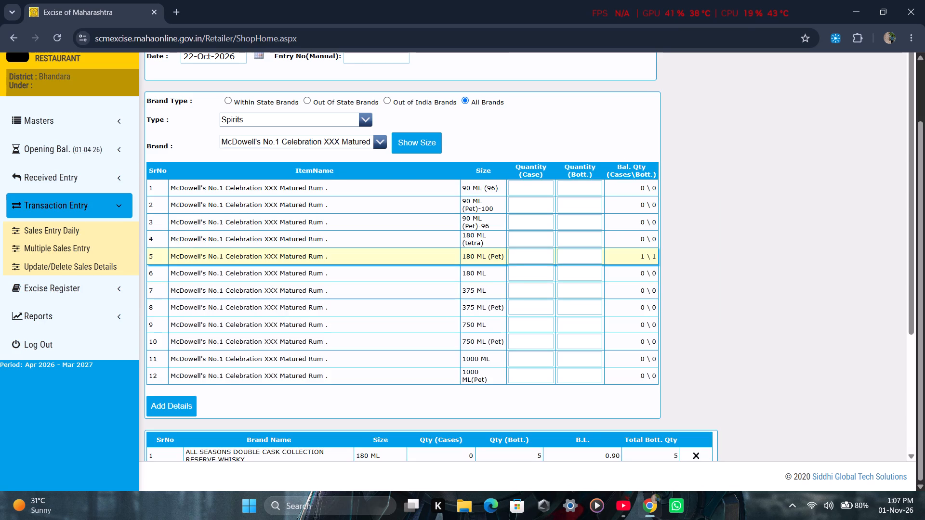
left_click(583, 256)
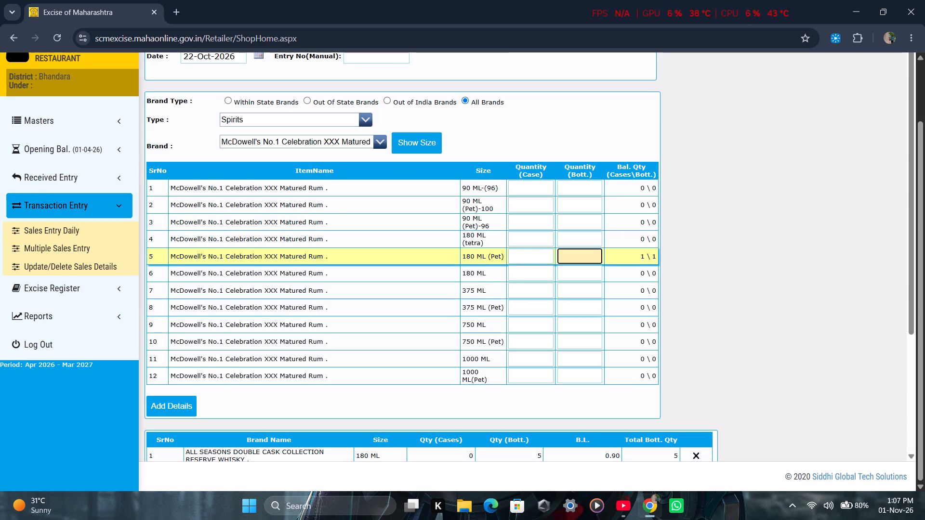
key("2")
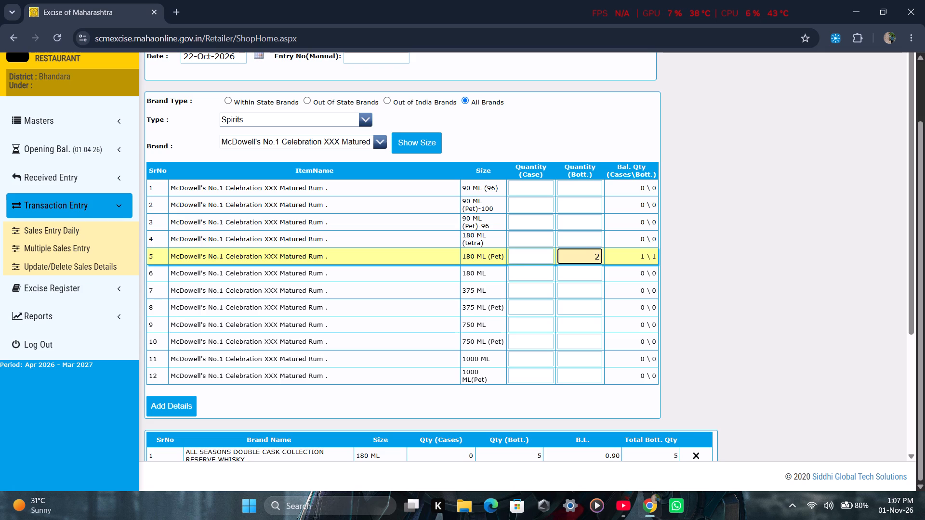
left_click(183, 400)
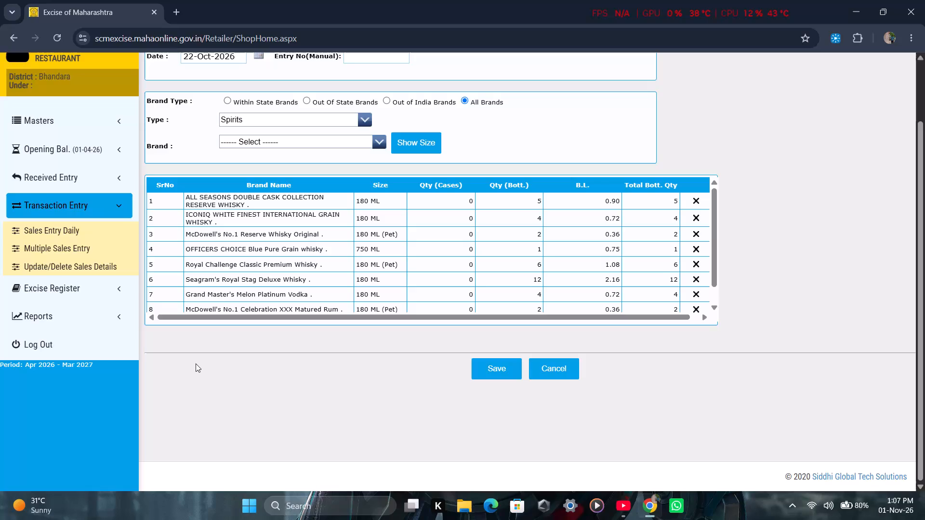
Add a sale of 2 bottles of MASTERS DELIGHT PREMIUM SMOOTH WHISKY in the 180 ML size.
left_click(378, 141)
scroll(376, 195, "down", 18)
scroll(374, 198, "up", 1)
scroll(374, 198, "down", 2)
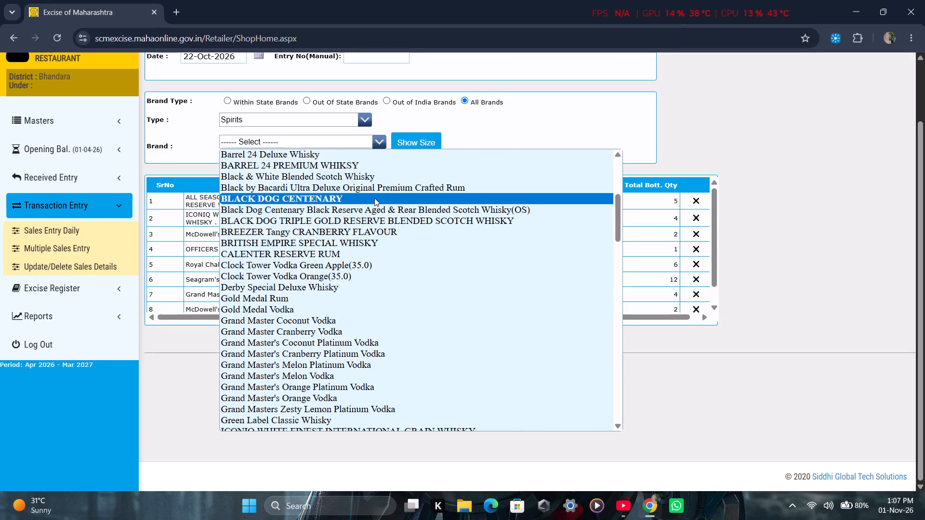
scroll(374, 198, "down", 4)
scroll(374, 198, "up", 1)
scroll(374, 198, "down", 20)
scroll(374, 198, "down", 2)
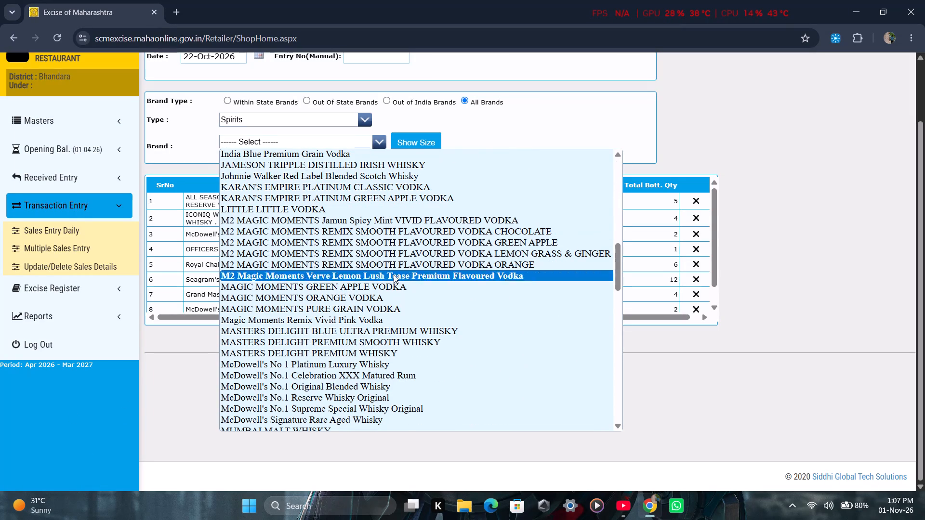
left_click(392, 336)
left_click(419, 139)
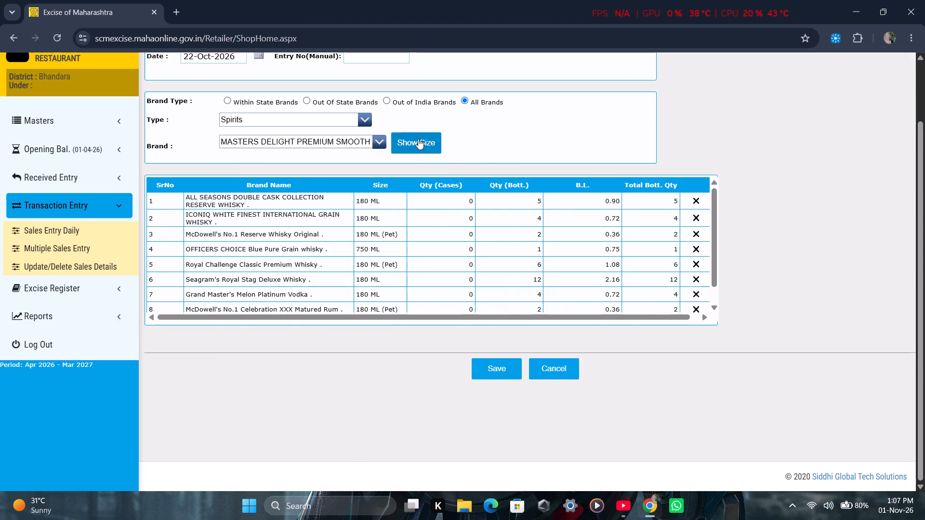
left_click(579, 223)
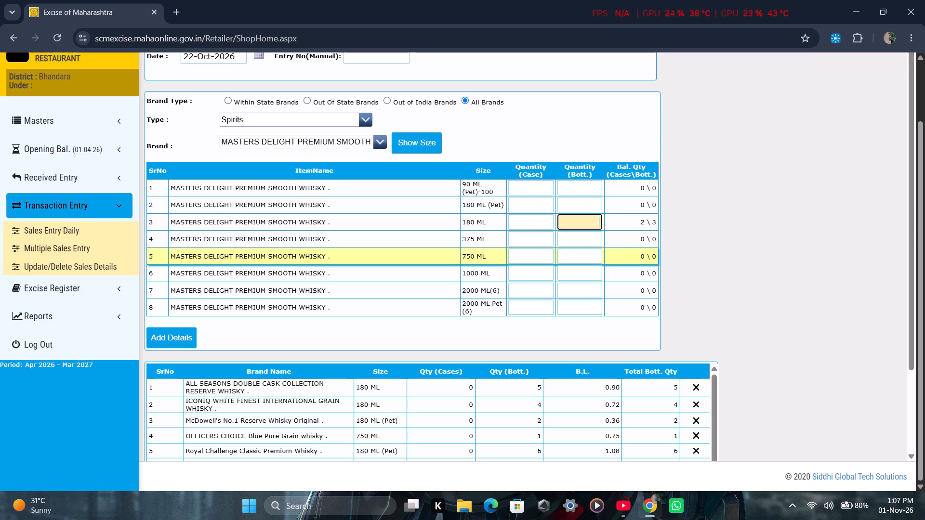
key("2")
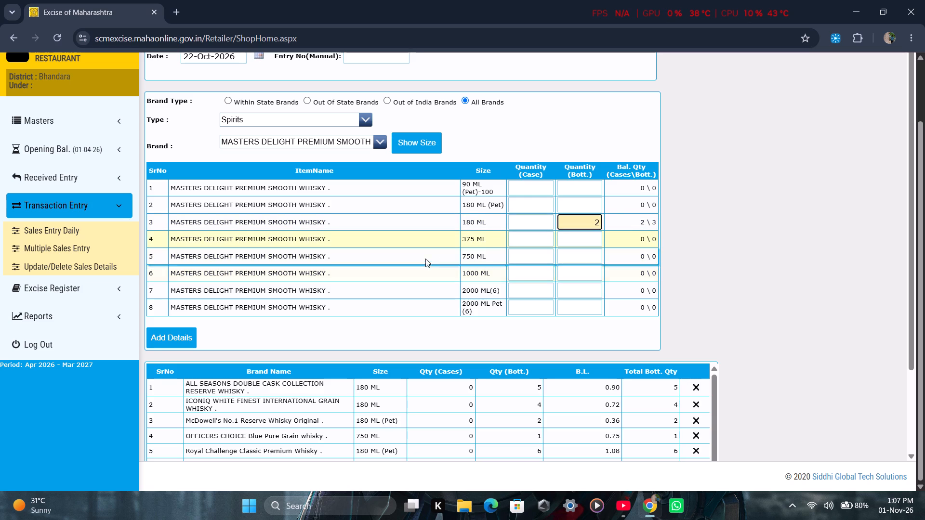
left_click(180, 338)
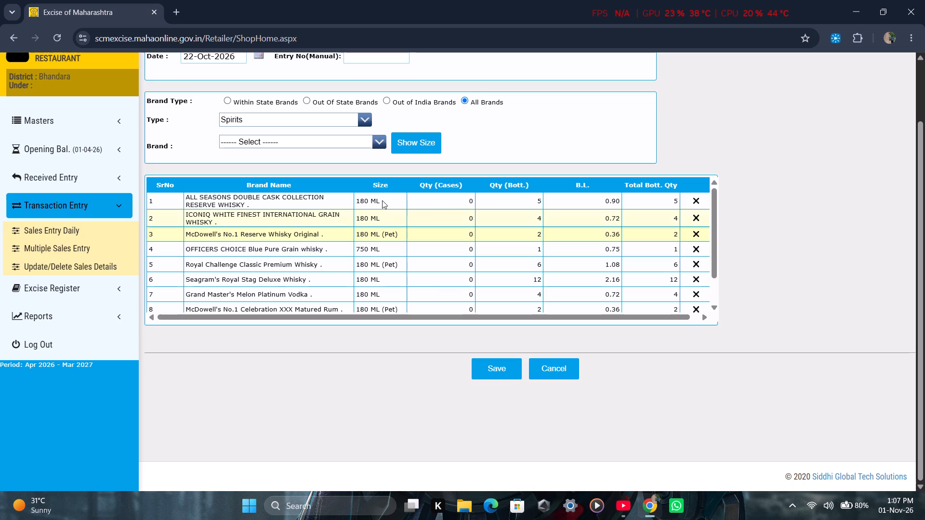
Add a sale of 2 bottles of MUMBAI MALT WHISKY in the 180 ML(50) size.
left_click(381, 142)
scroll(360, 203, "down", 7)
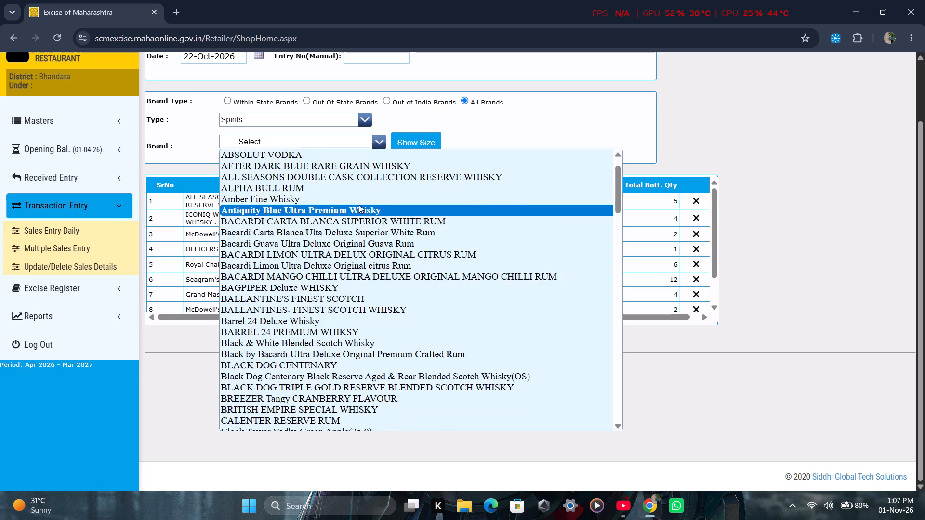
scroll(359, 205, "down", 4)
scroll(356, 202, "down", 20)
scroll(356, 202, "down", 11)
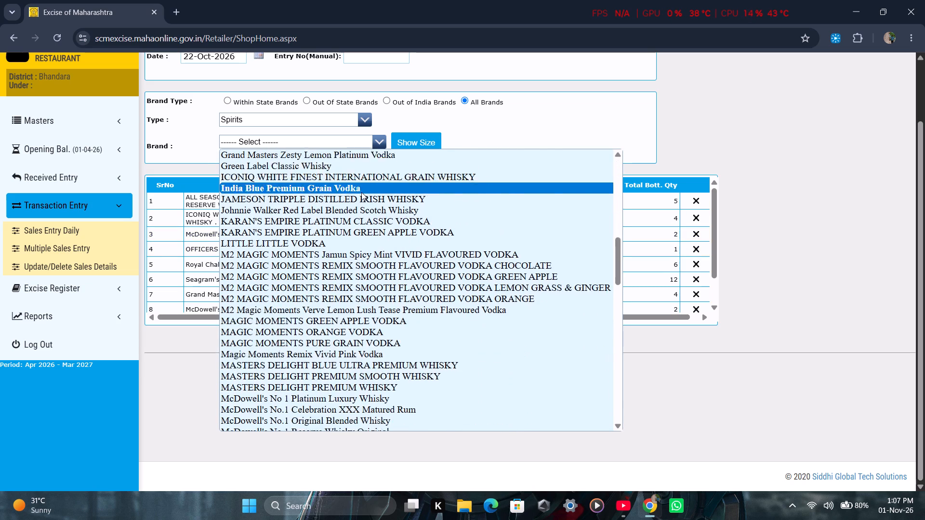
scroll(361, 192, "down", 8)
left_click(298, 364)
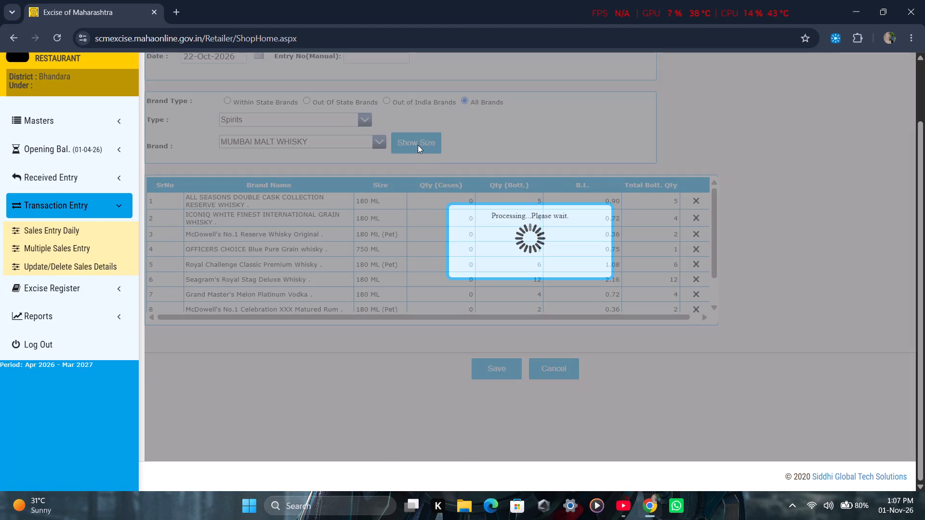
left_click(417, 145)
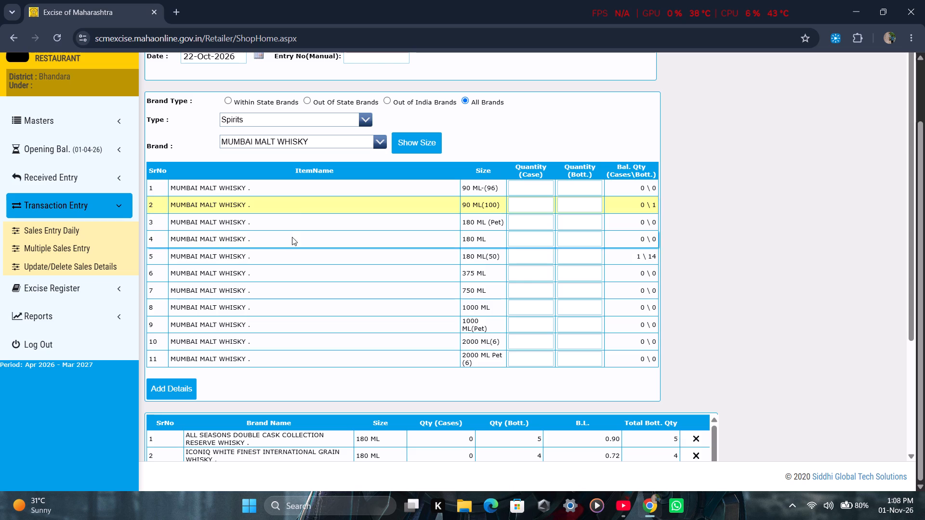
left_click(586, 259)
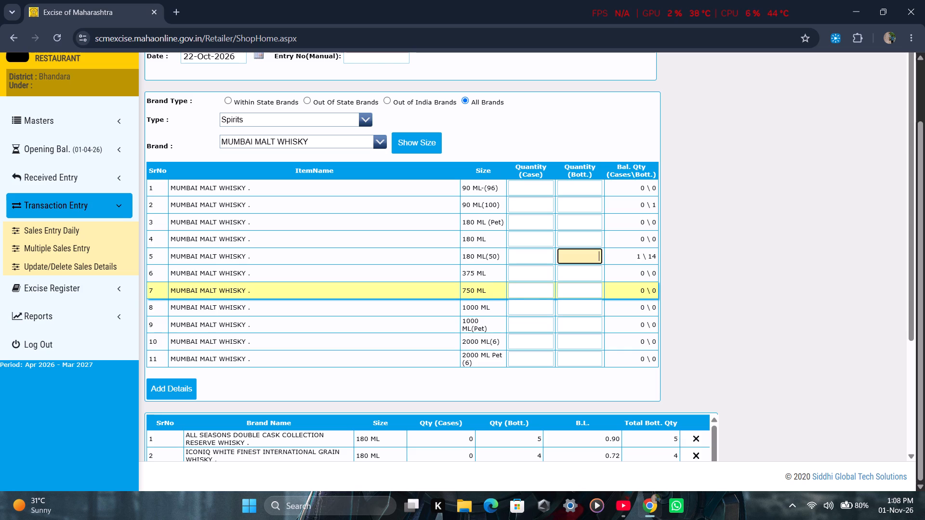
key("2")
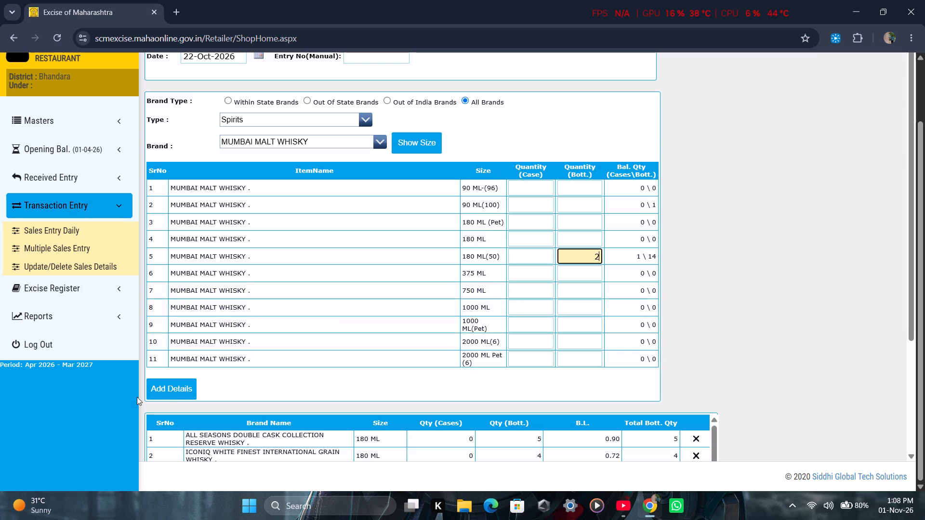
left_click(165, 394)
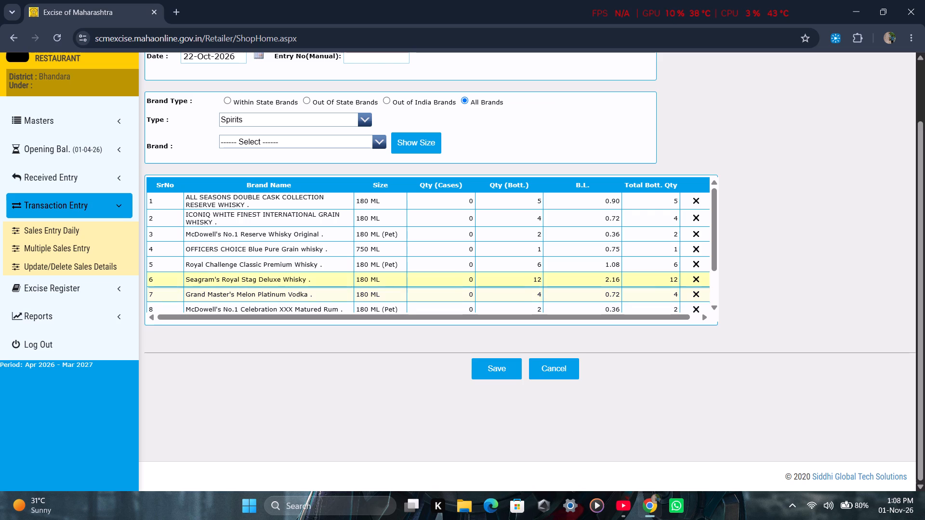
Add a sale of 10 bottles of OLD ROYAL SCOT RESERVE WHISKY in the 180 ML size.
left_click(375, 140)
scroll(405, 327, "down", 11)
scroll(389, 301, "up", 1)
scroll(389, 299, "down", 17)
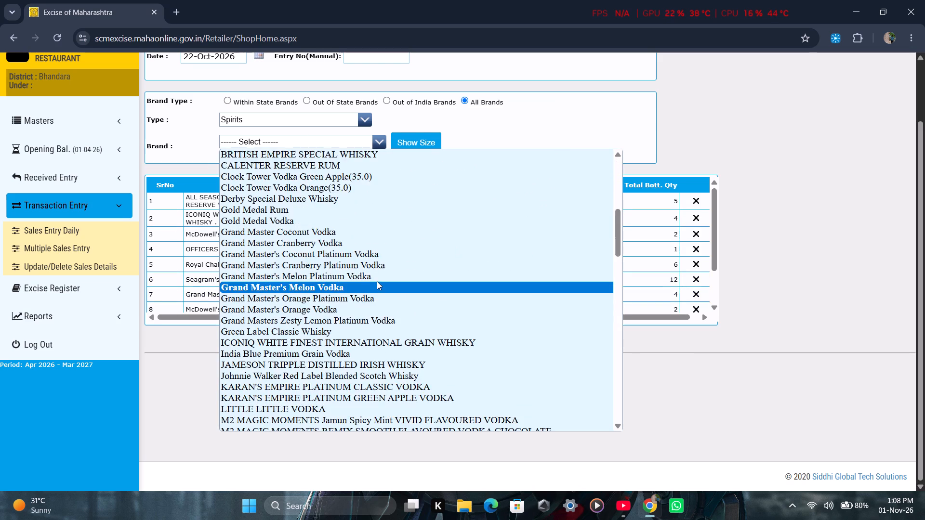
scroll(377, 281, "down", 20)
scroll(377, 281, "down", 19)
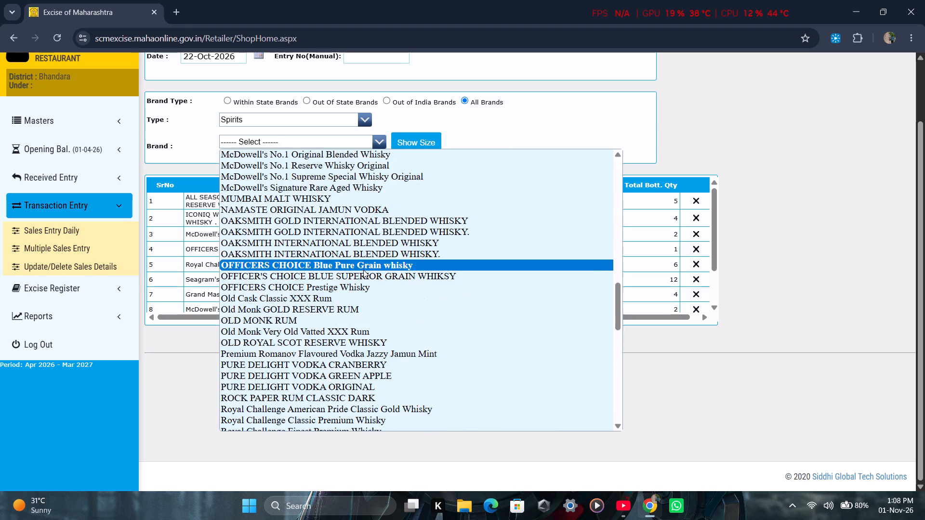
scroll(363, 270, "down", 3)
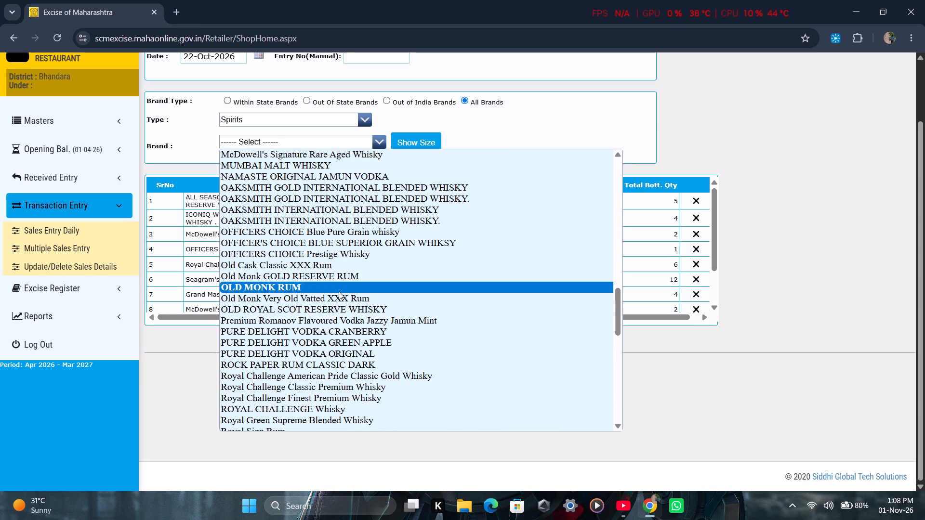
scroll(339, 291, "up", 1)
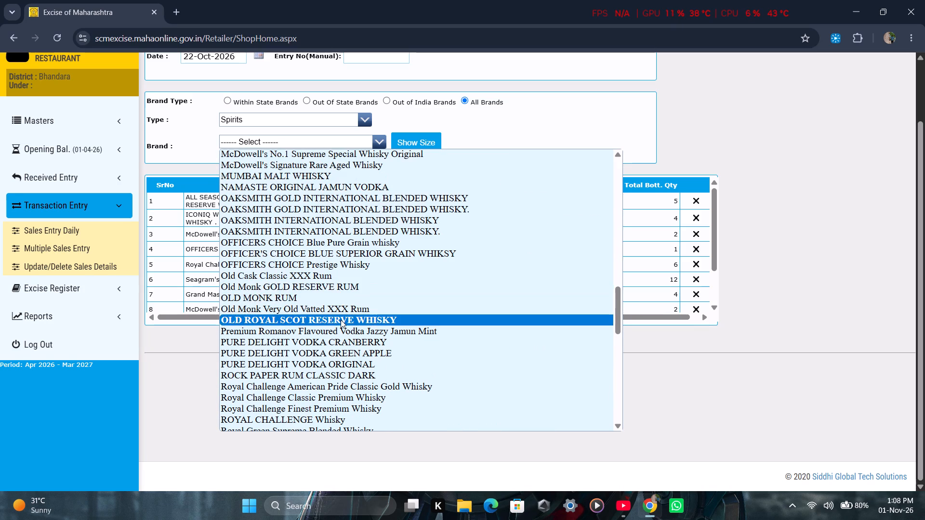
left_click(341, 320)
left_click(406, 142)
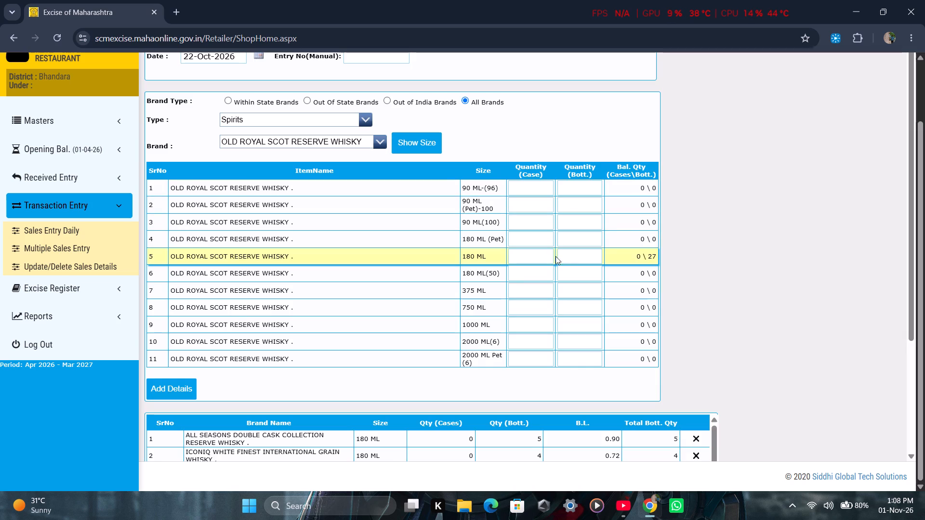
left_click(570, 258)
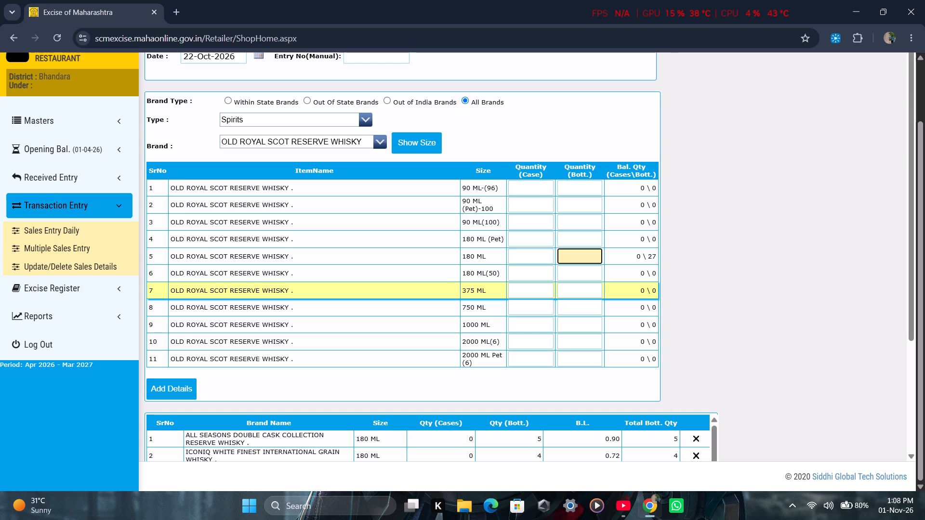
type("10")
left_click(183, 386)
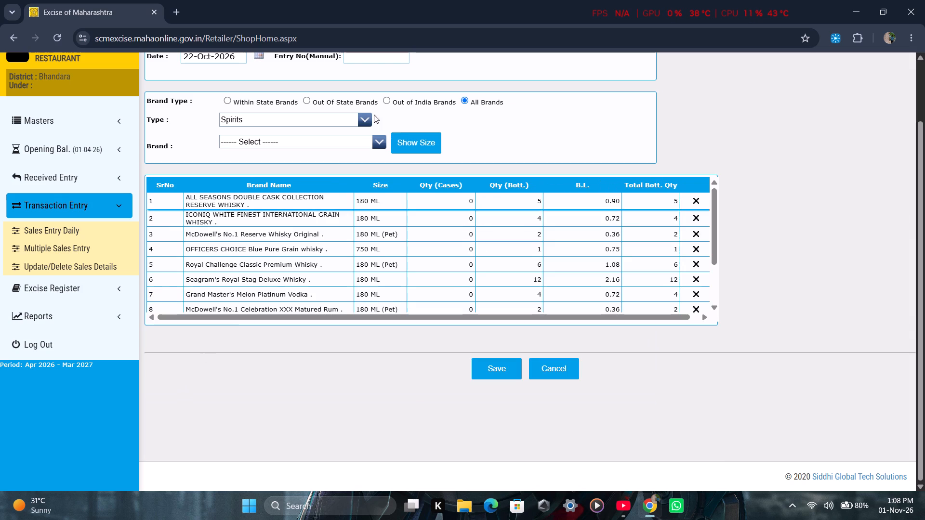
Add a sale of 8 bottles of SAHYADRI GOLD PREMIUM WHISKY in the 180 ML size.
left_click(373, 146)
scroll(377, 155, "down", 7)
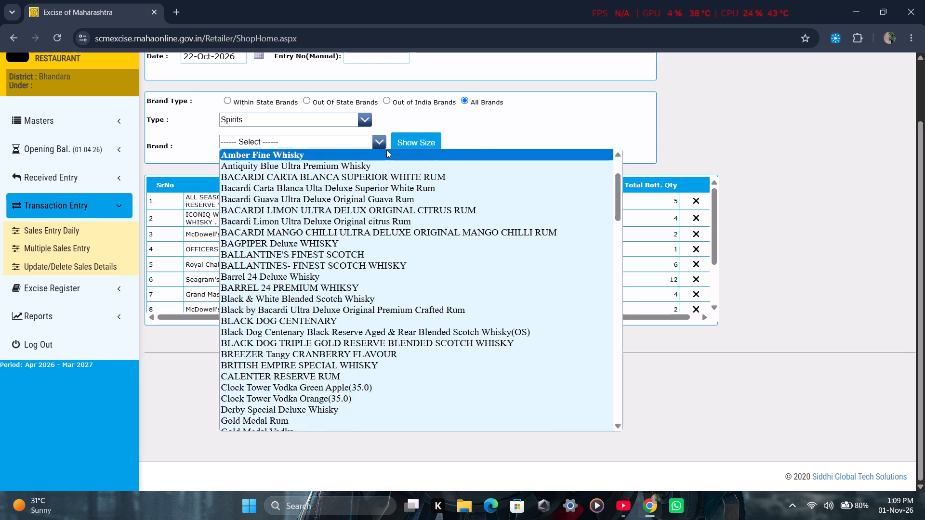
scroll(386, 150, "down", 8)
left_click_drag(613, 202, 611, 224)
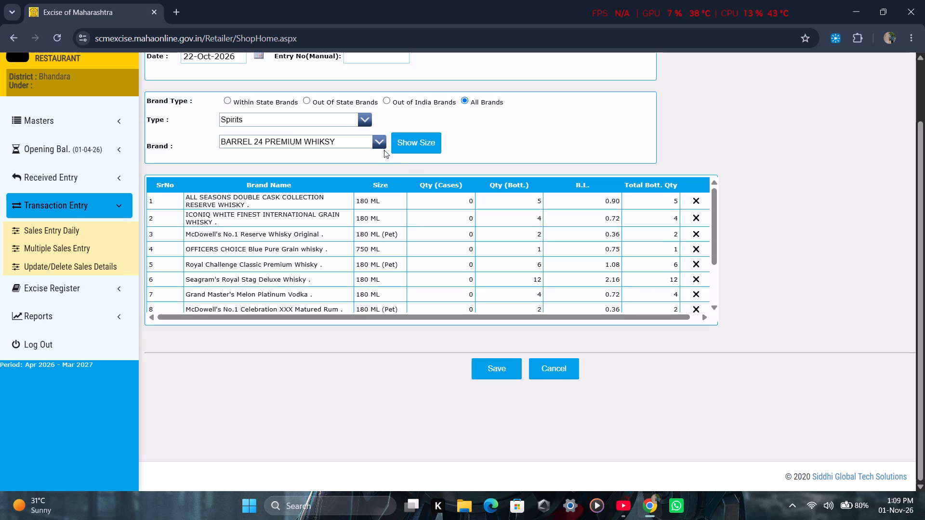
left_click(381, 140)
scroll(442, 227, "down", 3)
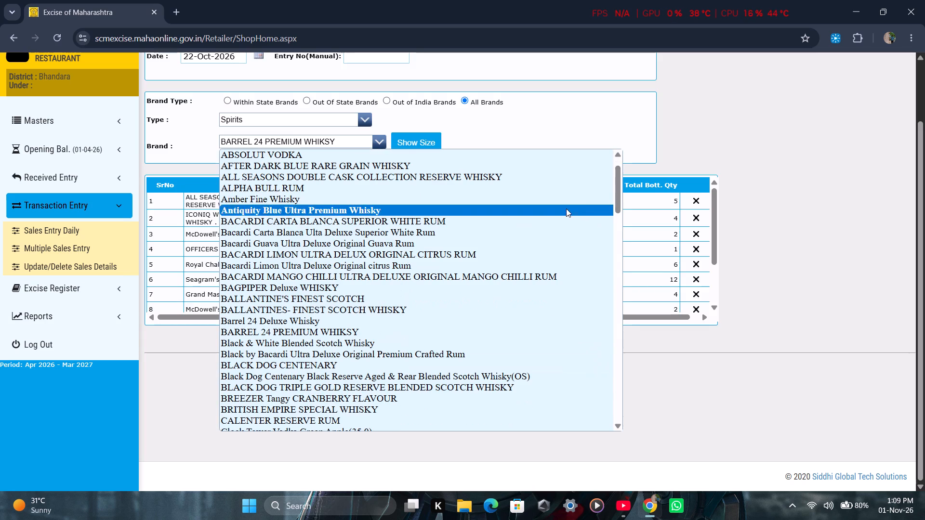
left_click_drag(619, 189, 617, 260)
scroll(619, 190, "down", 1)
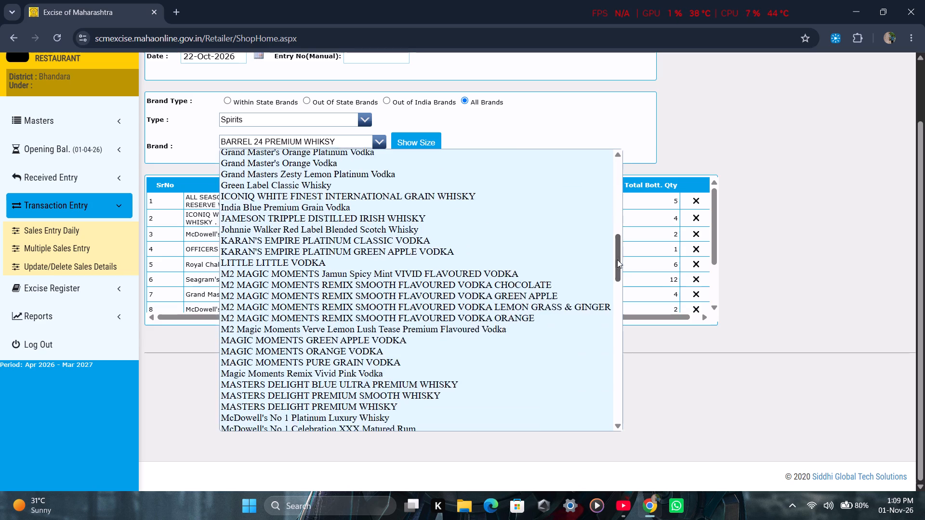
left_click_drag(617, 260, 612, 356)
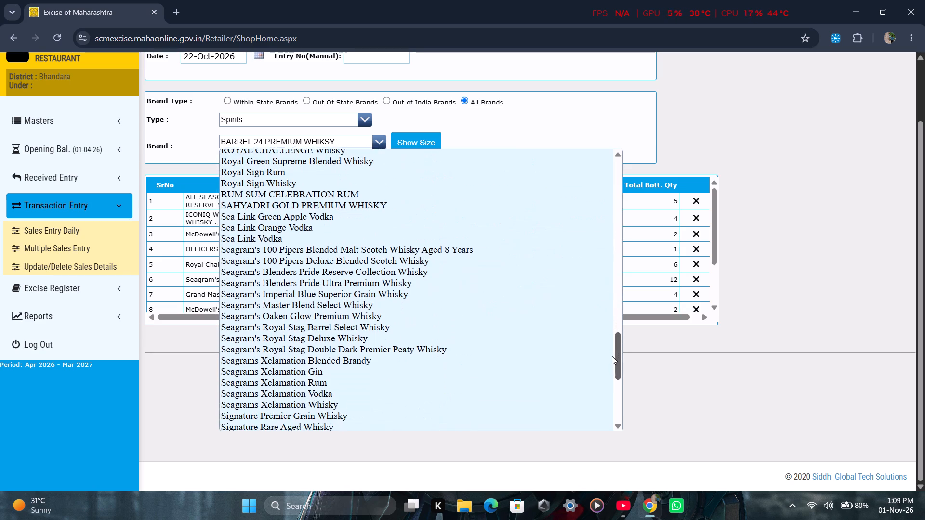
left_click_drag(612, 356, 612, 346)
left_click(394, 266)
left_click(404, 150)
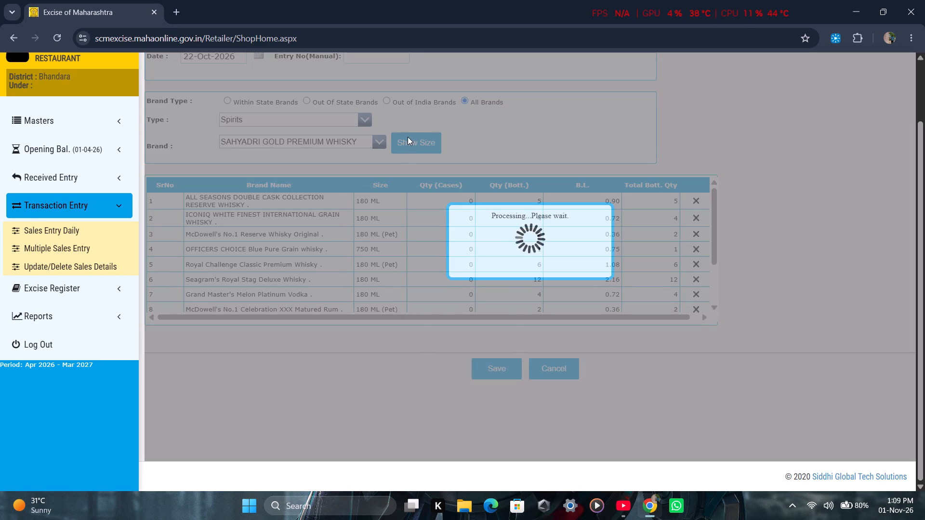
left_click(408, 137)
left_click(414, 141)
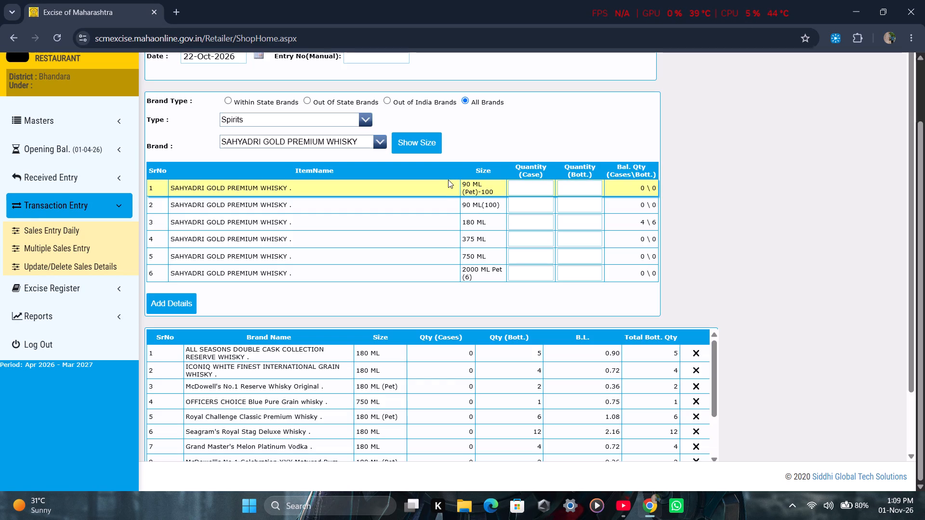
left_click(565, 222)
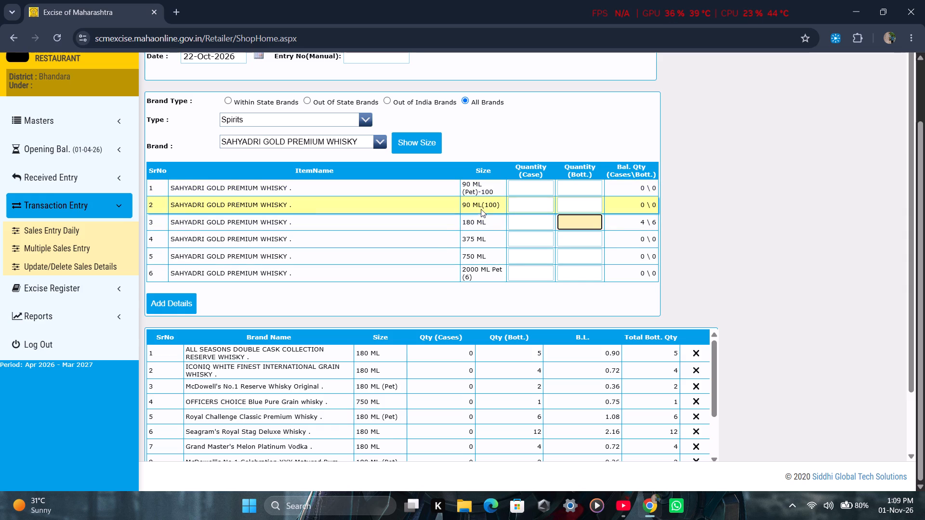
key("8")
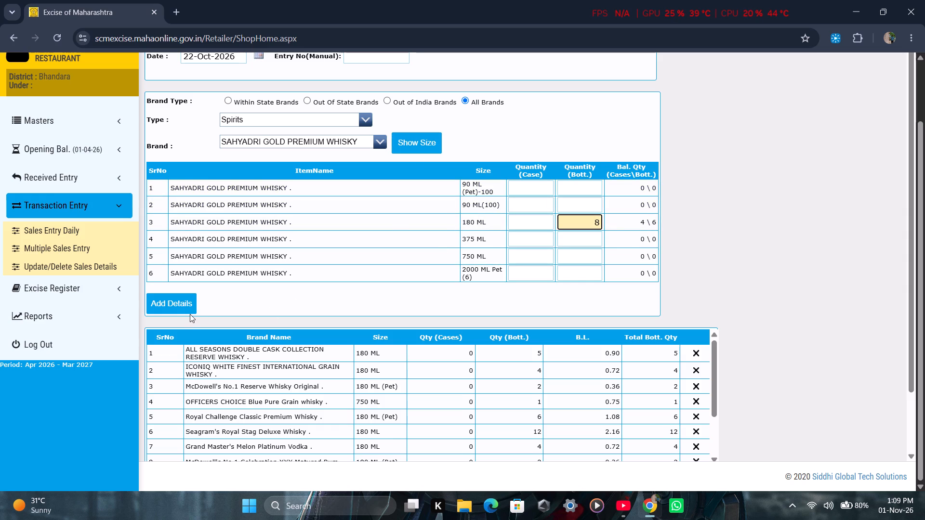
left_click(180, 305)
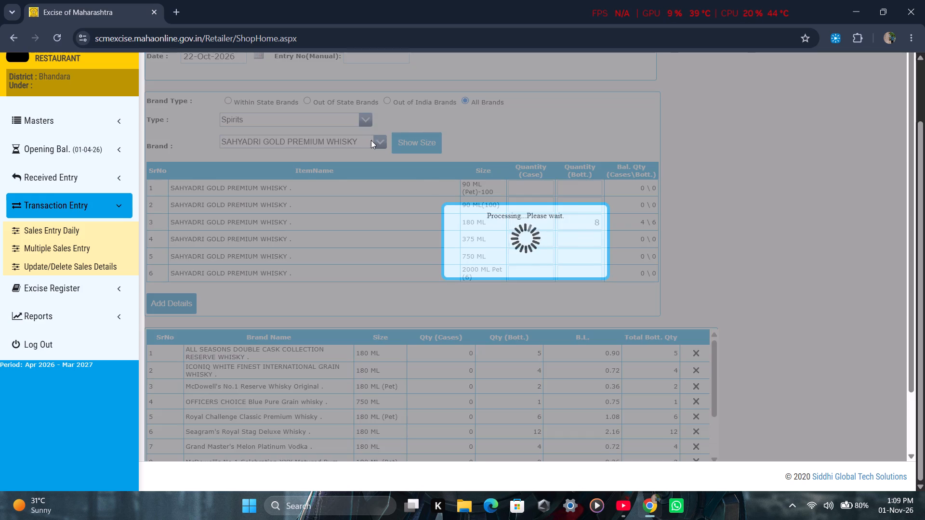
Add a sale of 9 bottles of Tiger's Barrel in the 180 ML size.
left_click(375, 140)
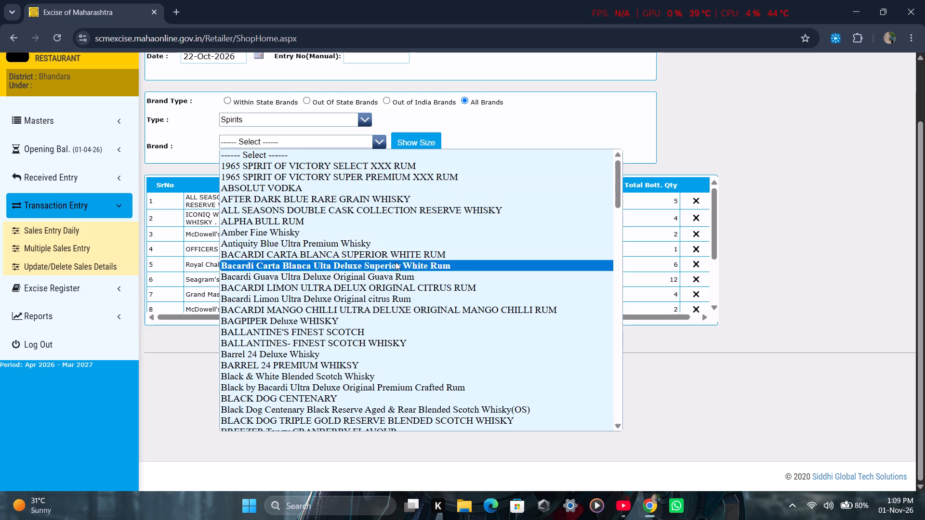
scroll(396, 262, "down", 6)
left_click_drag(618, 203, 627, 381)
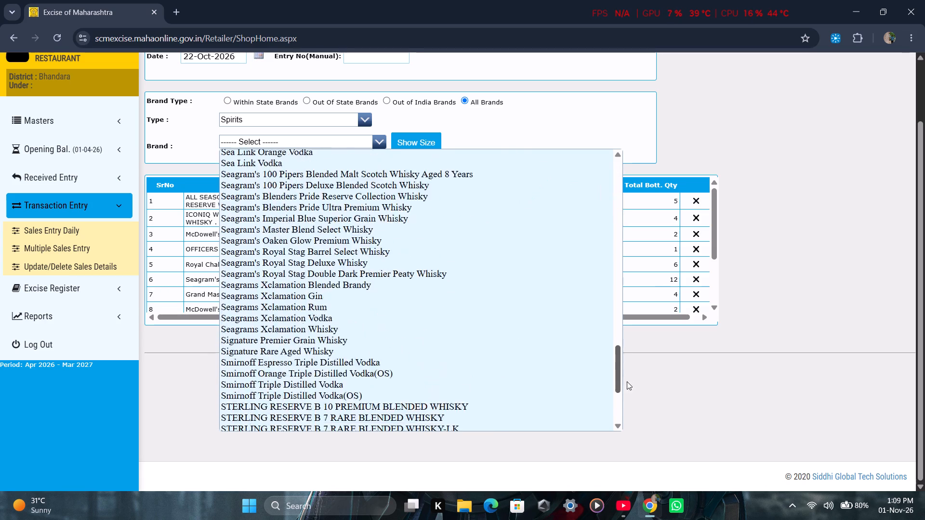
left_click_drag(627, 381, 626, 429)
left_click(391, 346)
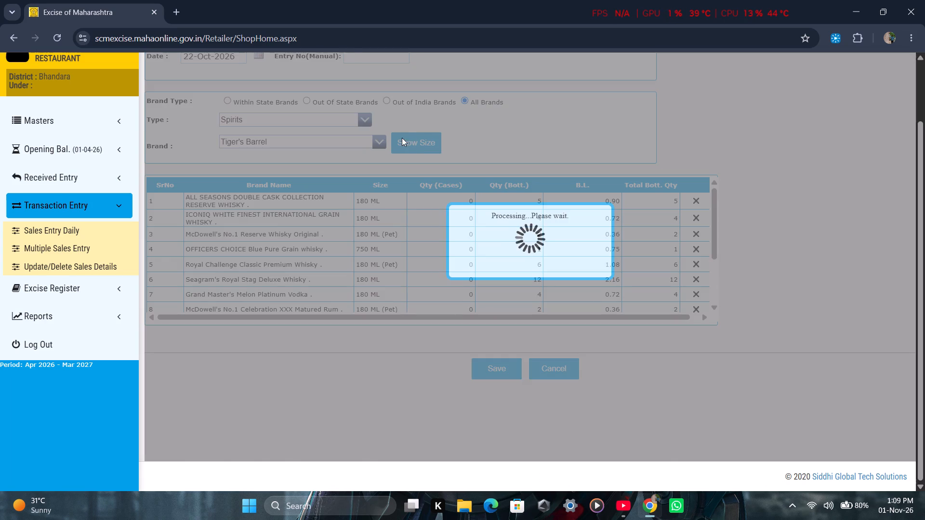
left_click(408, 140)
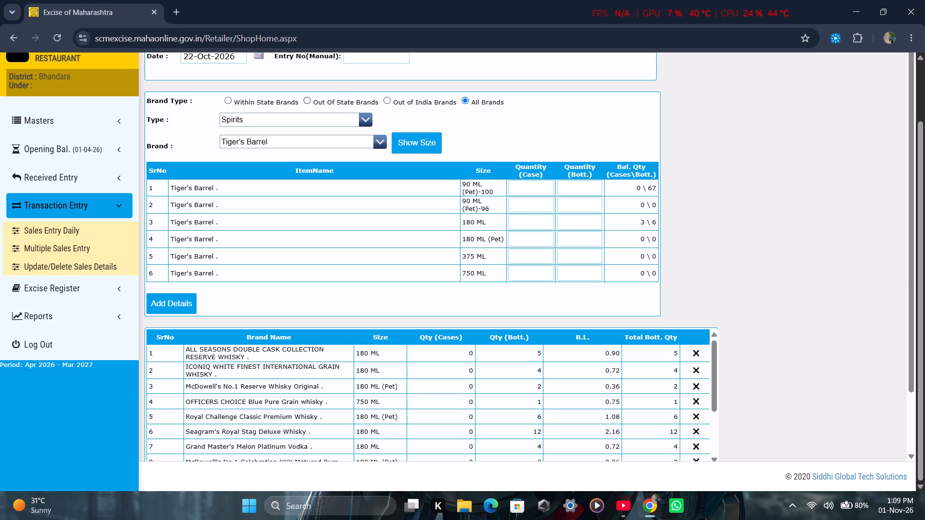
left_click(581, 217)
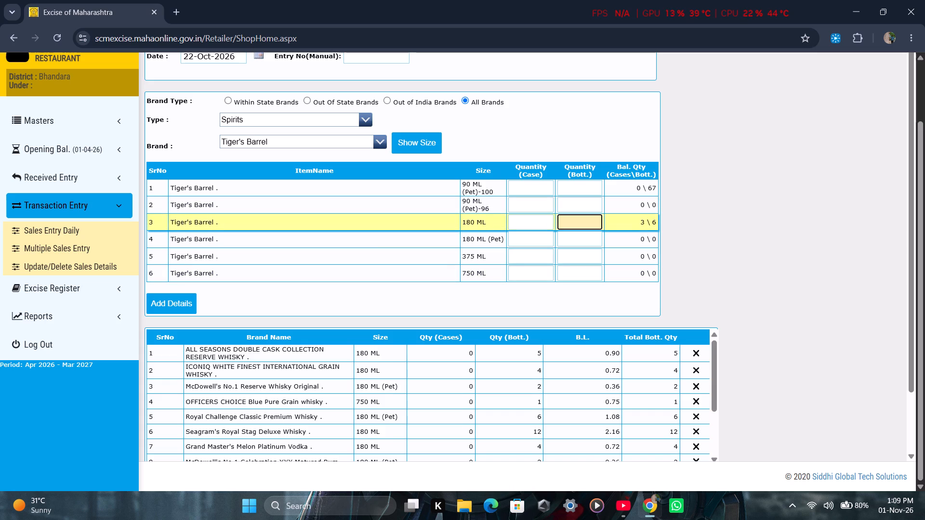
key("9")
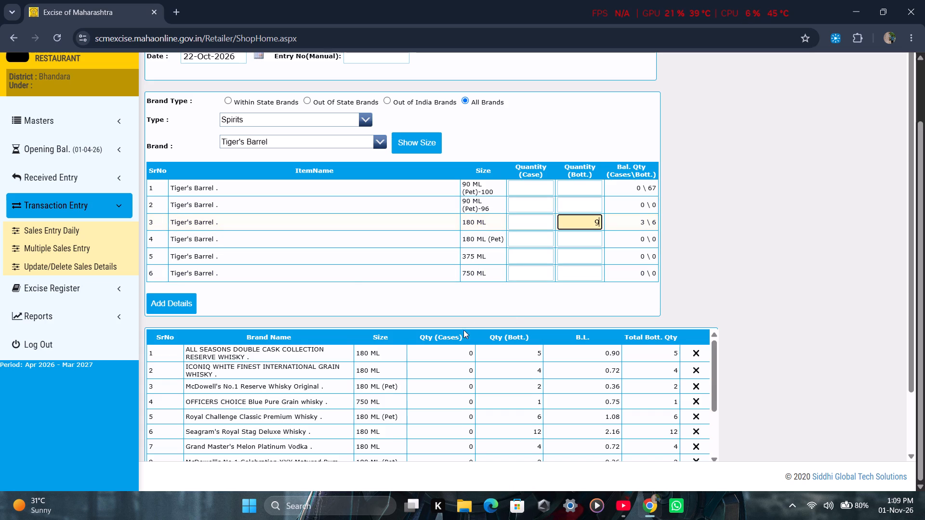
left_click(169, 308)
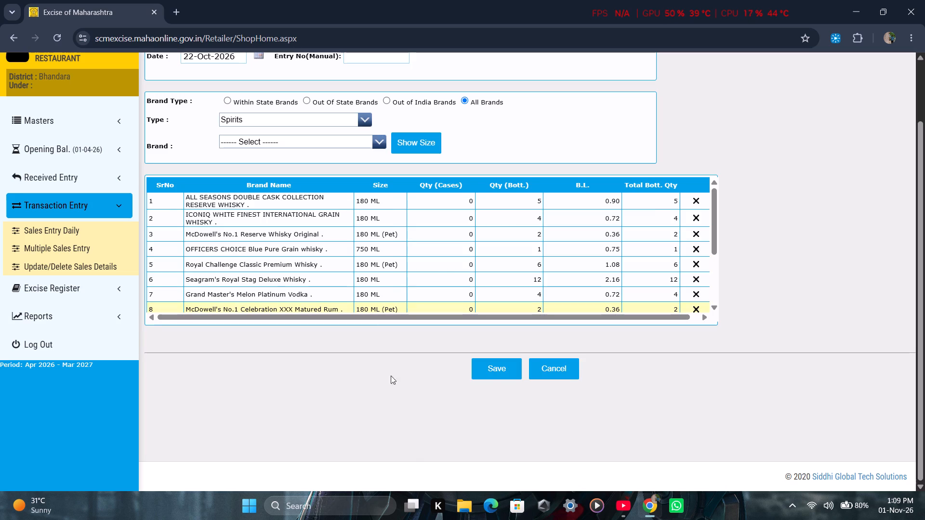
Save the 22-Oct-2026 sales entry and close the information message.
left_click(494, 364)
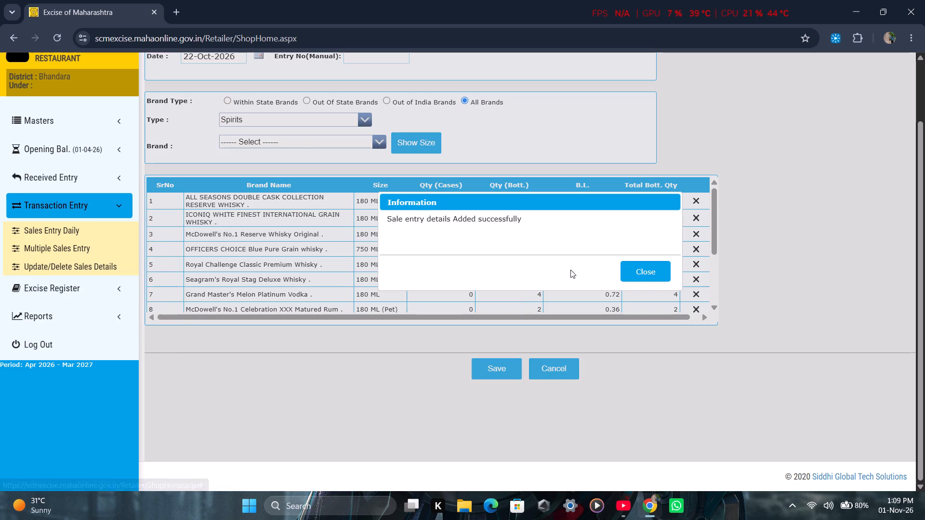
left_click(640, 277)
Show the bottle-wise FLR 4A monthly statement for all brands from 22-Oct-2026 to 22-Oct-2026.
left_click(68, 293)
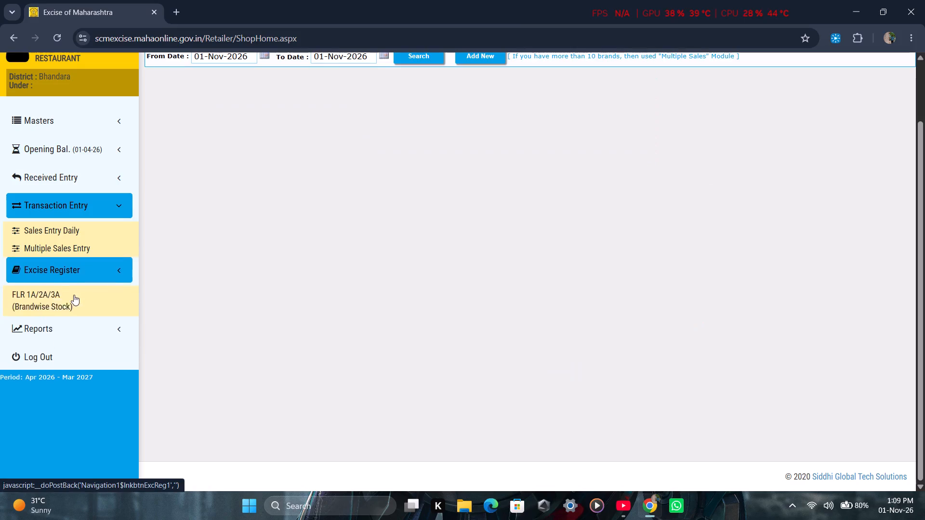
left_click(60, 297)
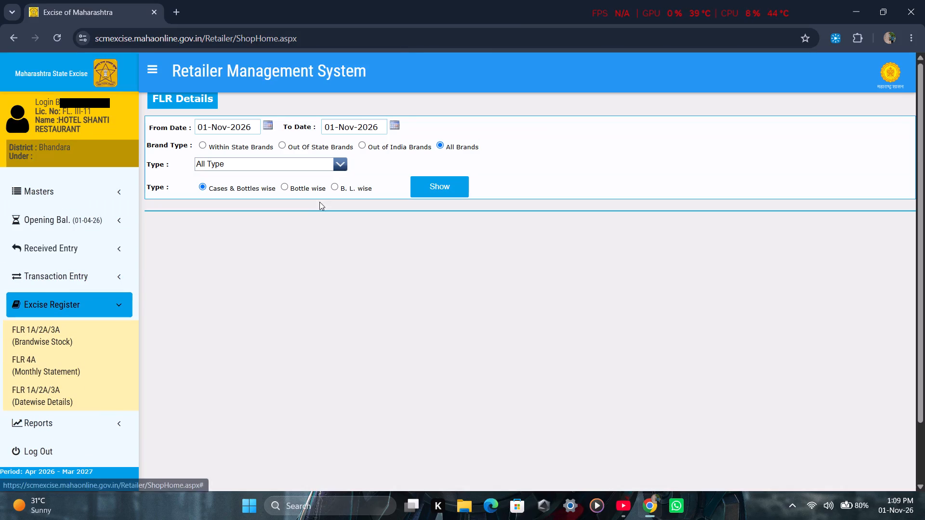
left_click(270, 125)
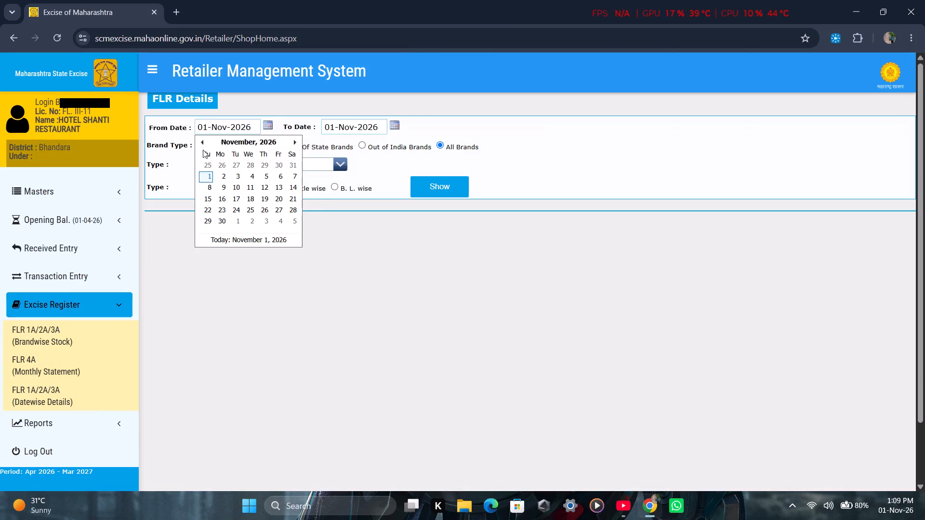
left_click(202, 145)
left_click(263, 201)
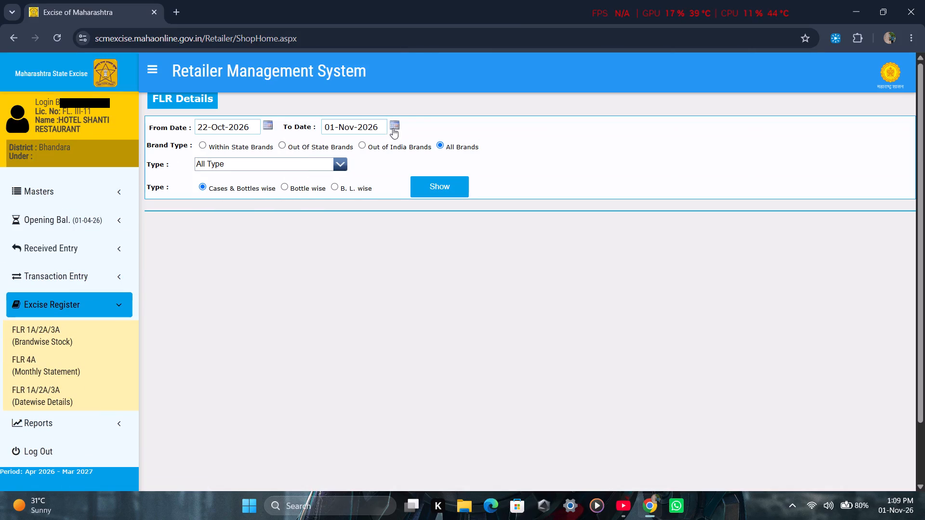
left_click(393, 128)
left_click(326, 140)
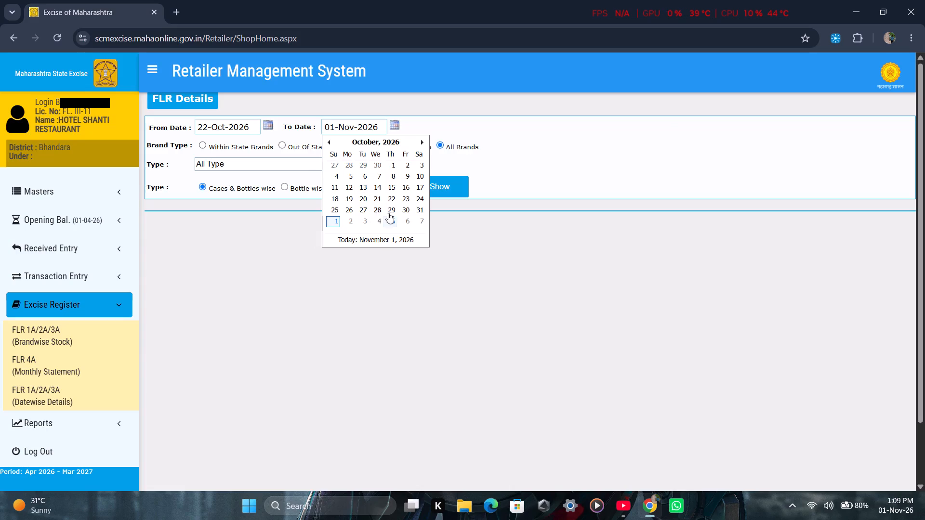
left_click(390, 195)
left_click(300, 186)
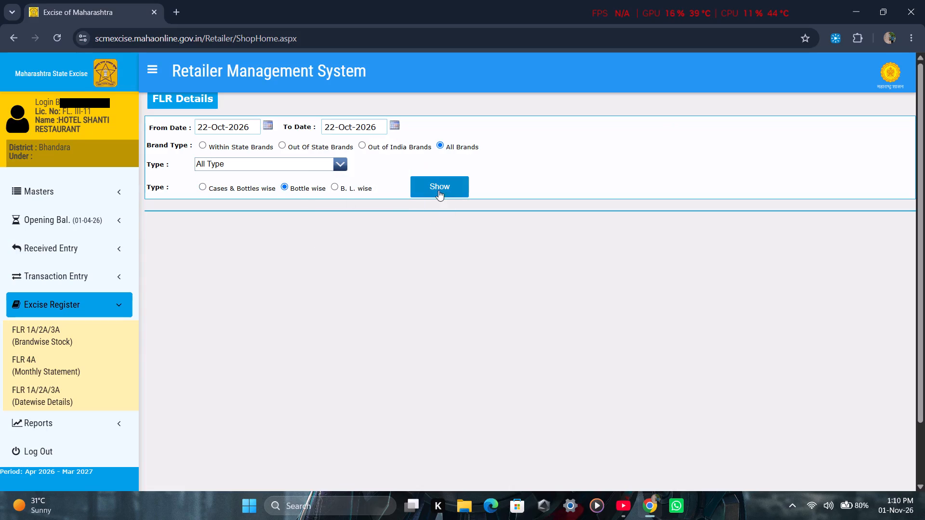
left_click_drag(437, 189, 444, 195)
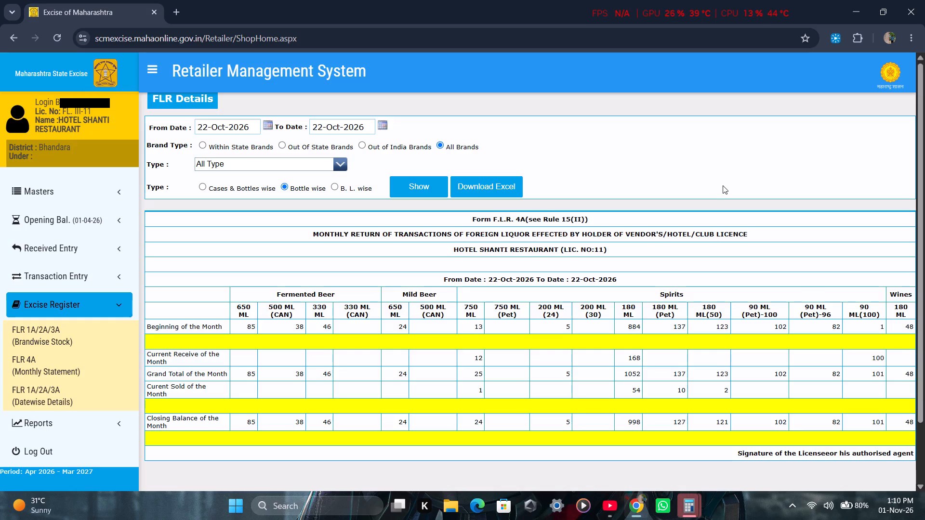
Switch to Calculator, keep one calculator window open, and add 608 and 643 for the stock check.
right_click(633, 519)
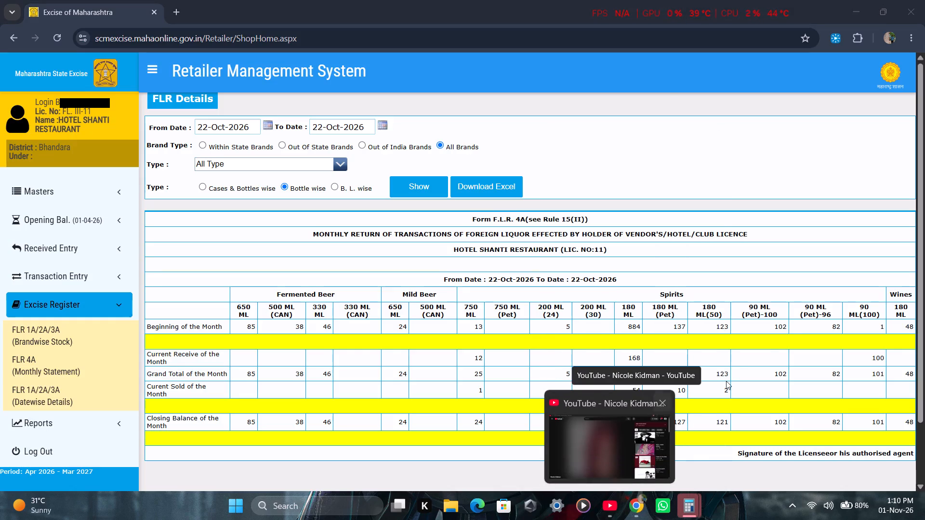
left_click(685, 501)
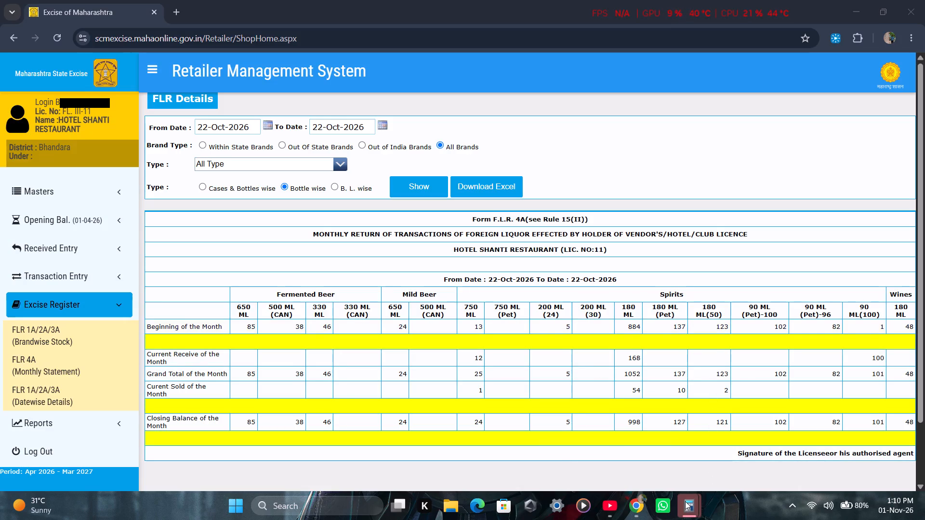
left_click(673, 442)
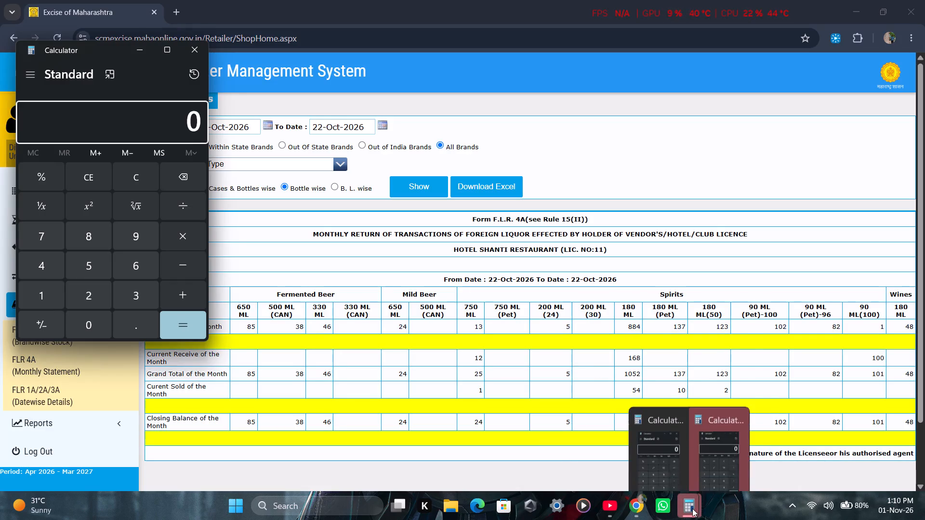
left_click(738, 407)
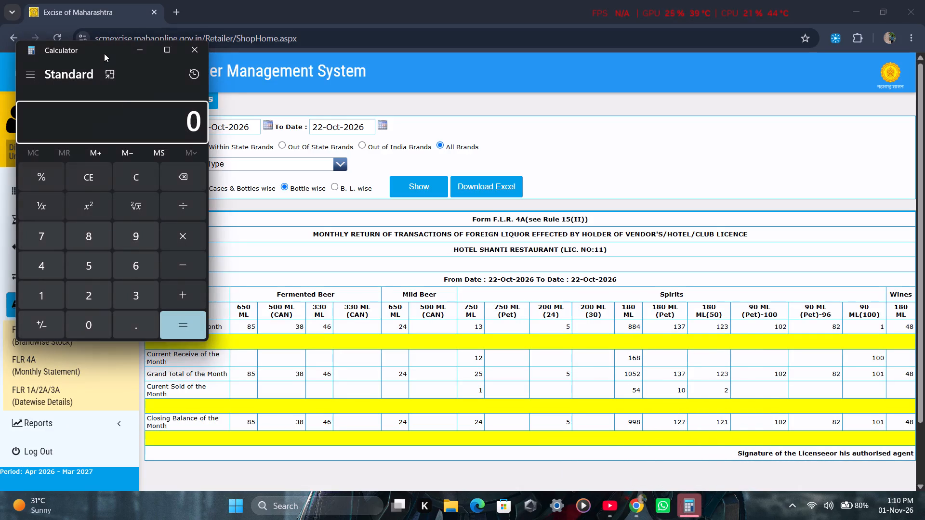
left_click(104, 53)
left_click(194, 54)
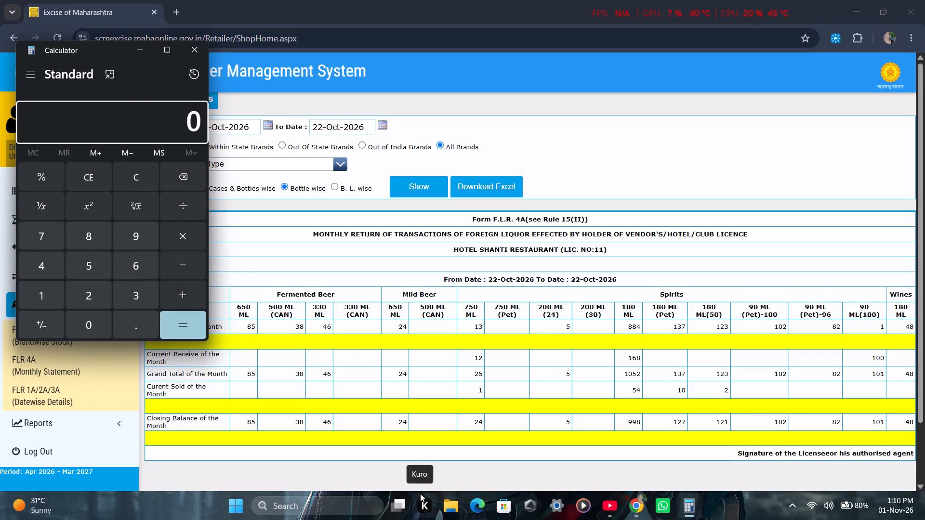
type("608")
key("plus")
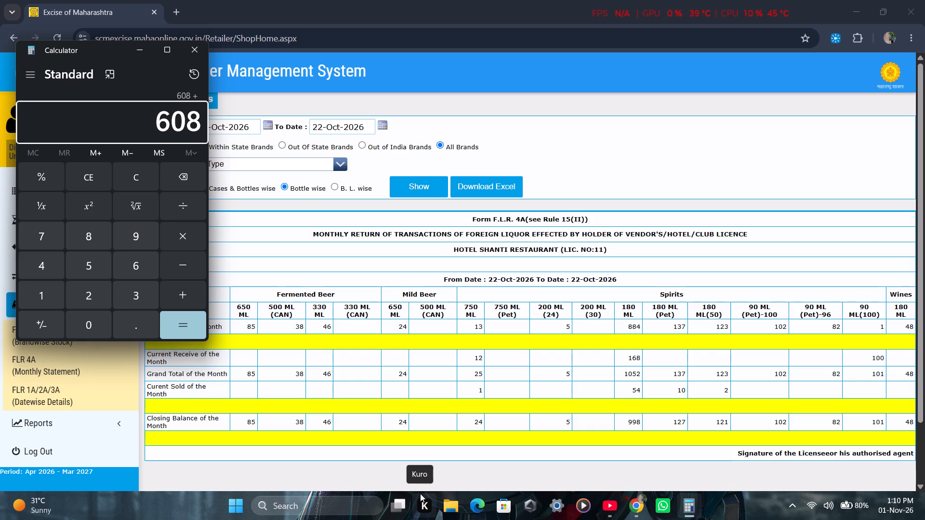
type("643")
key("Return")
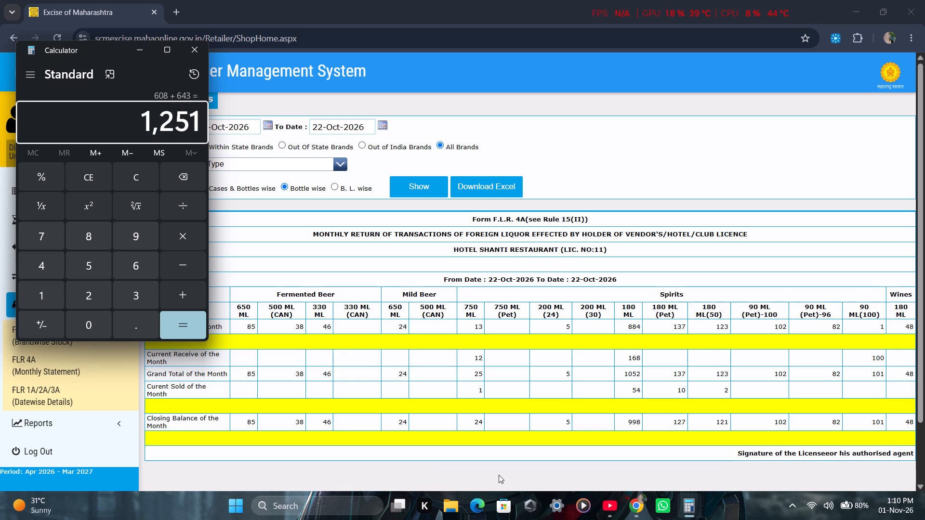
key("Escape")
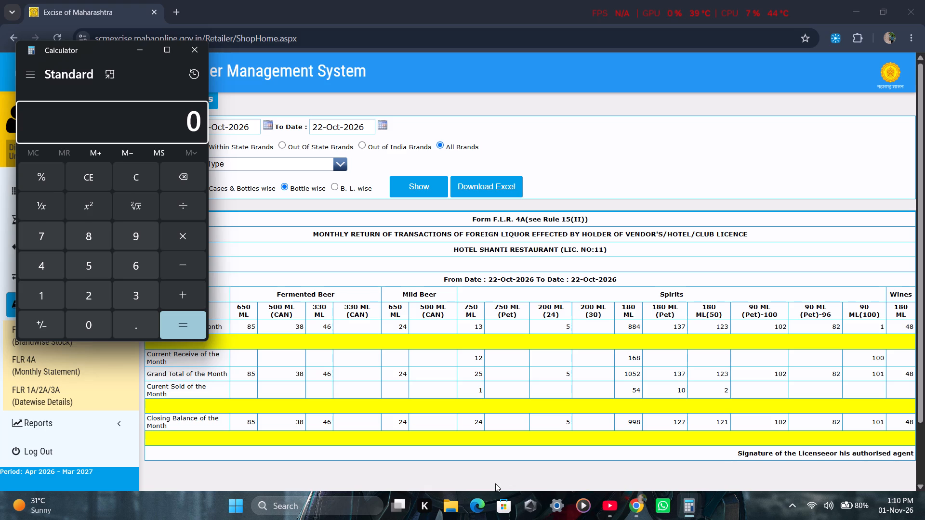
Add the closing balances 998, 127, 121 and 5 of the 180 ML and 200 ML spirits columns.
type("998")
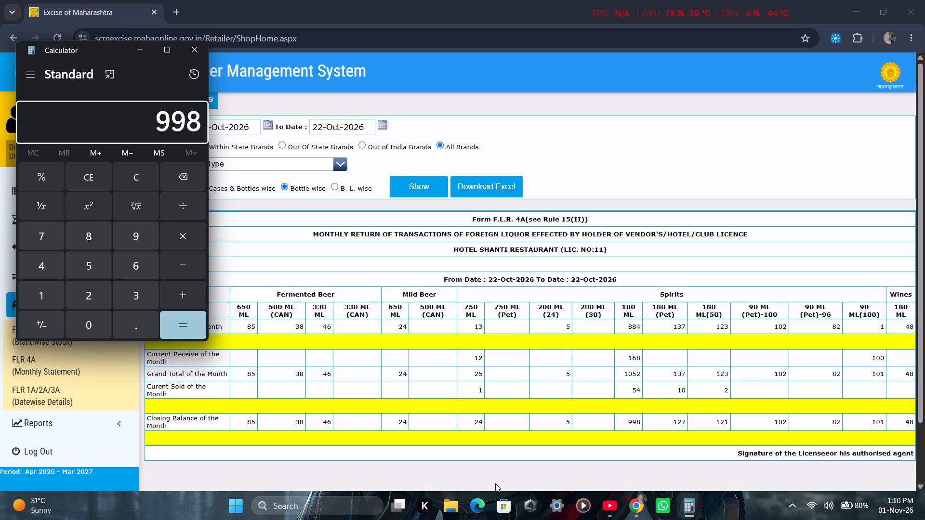
type("+127")
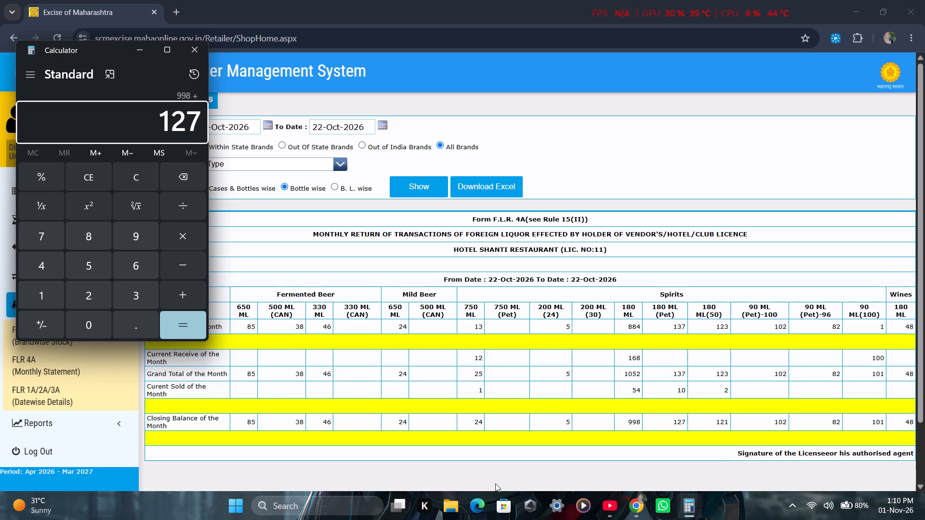
type("+121+5")
key("Return")
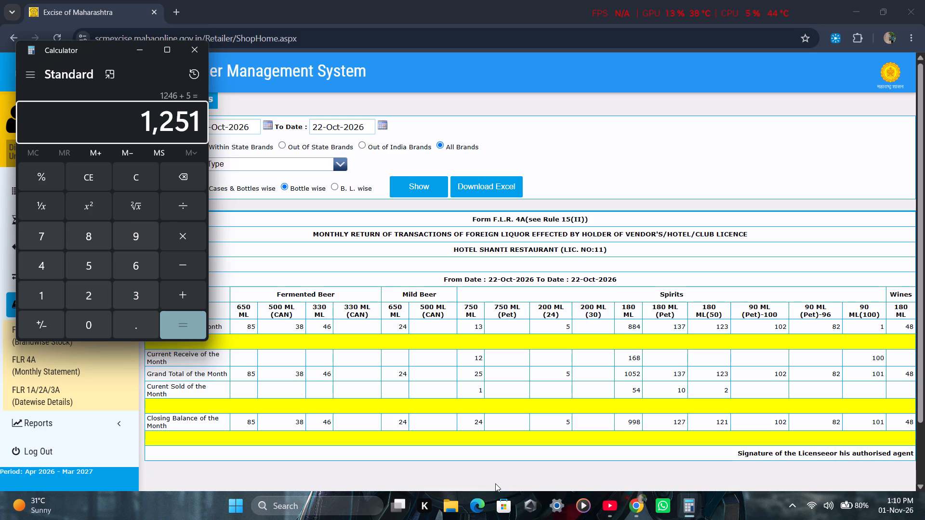
key("Escape")
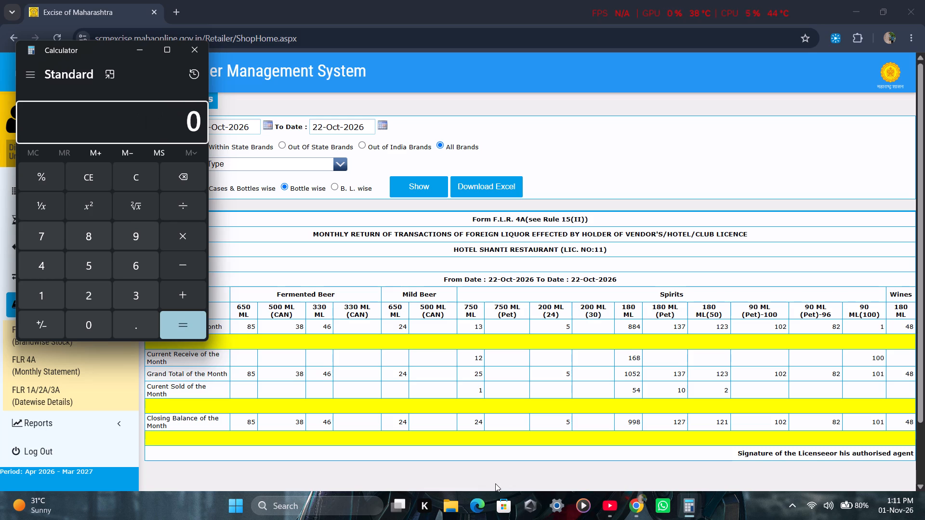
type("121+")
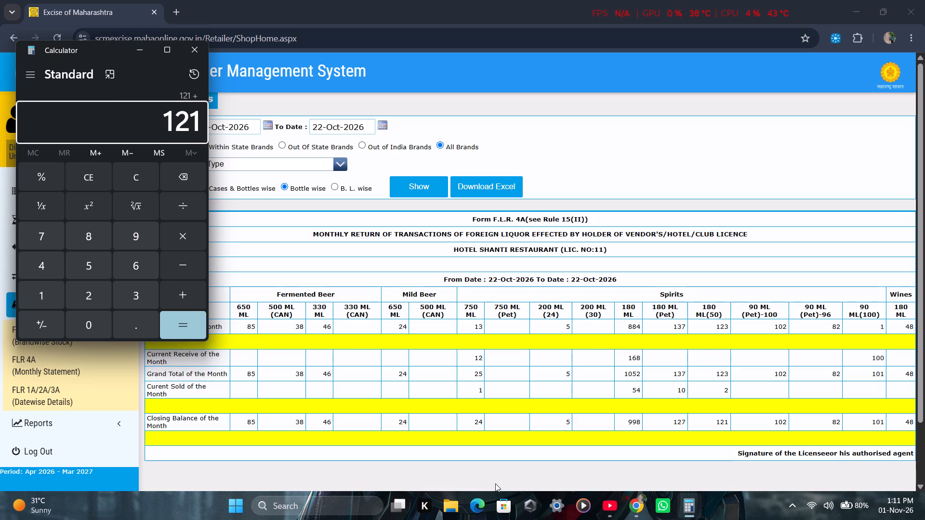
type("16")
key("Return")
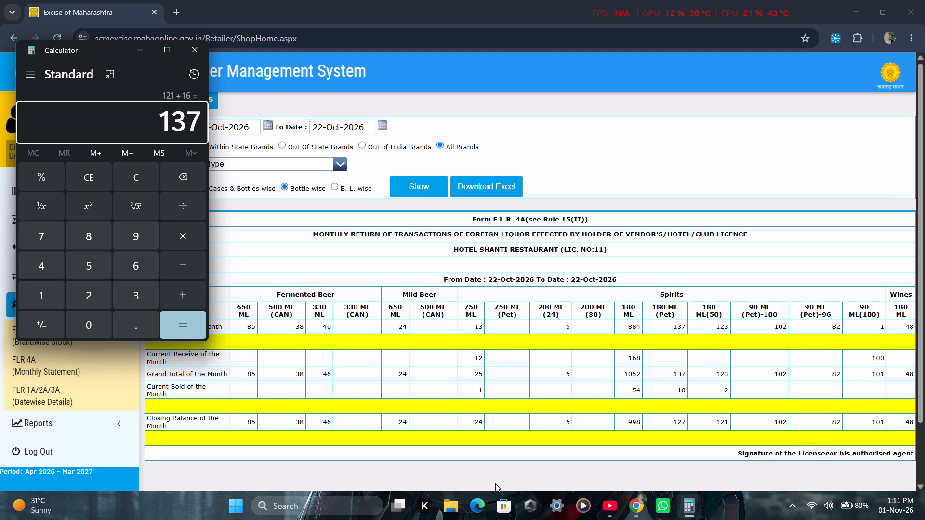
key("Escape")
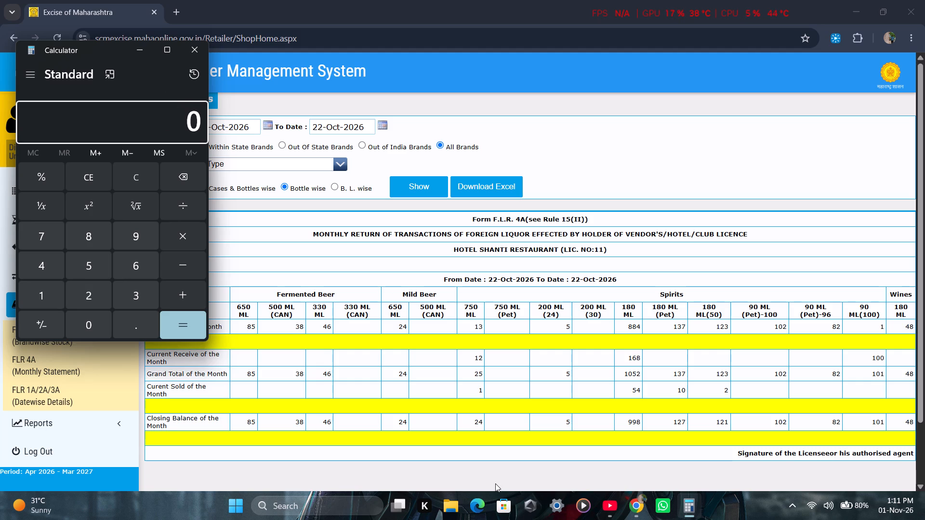
Add 121 and 164 in the calculator for comparison with the 90 ML spirits stock.
type("121+16")
key("4")
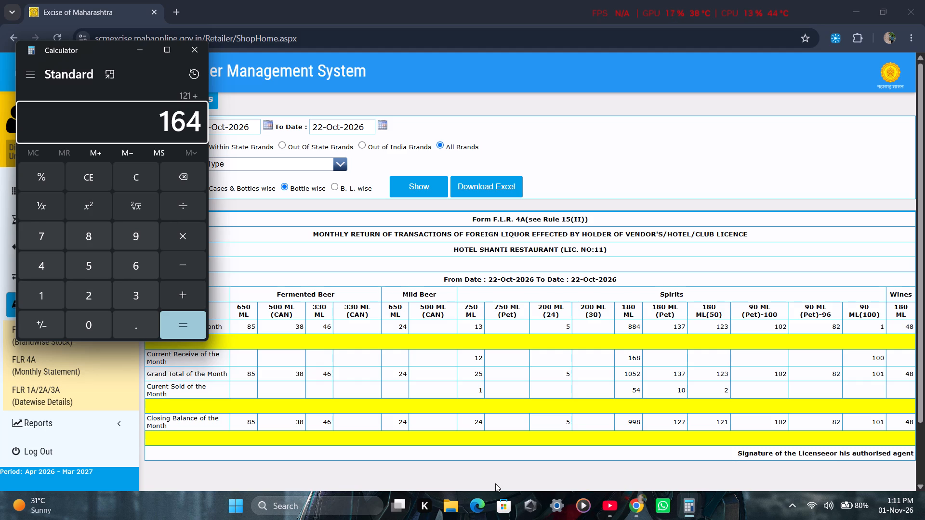
key("Return")
key("Escape")
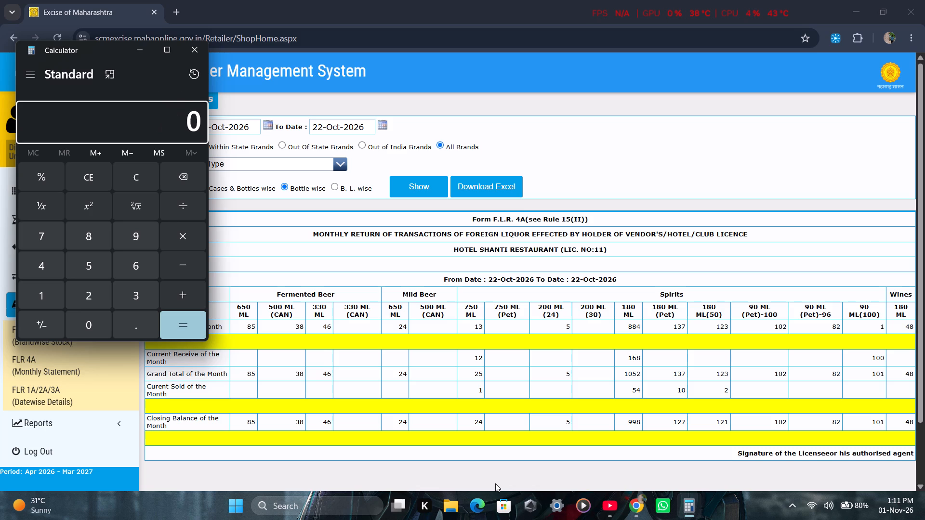
Add the closing balances 102, 82 and 101 of the three 90 ML spirits columns.
type("102")
type("+82")
type("+101")
key("Return")
key("Escape")
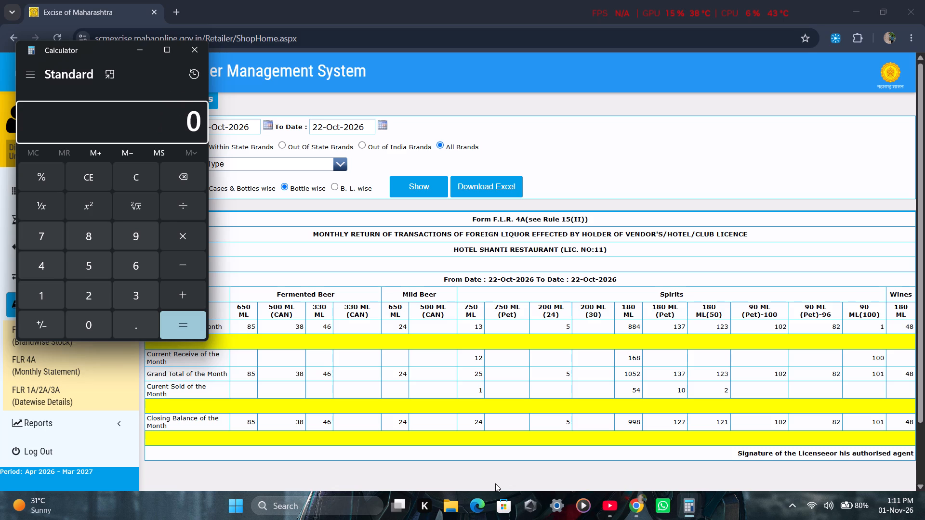
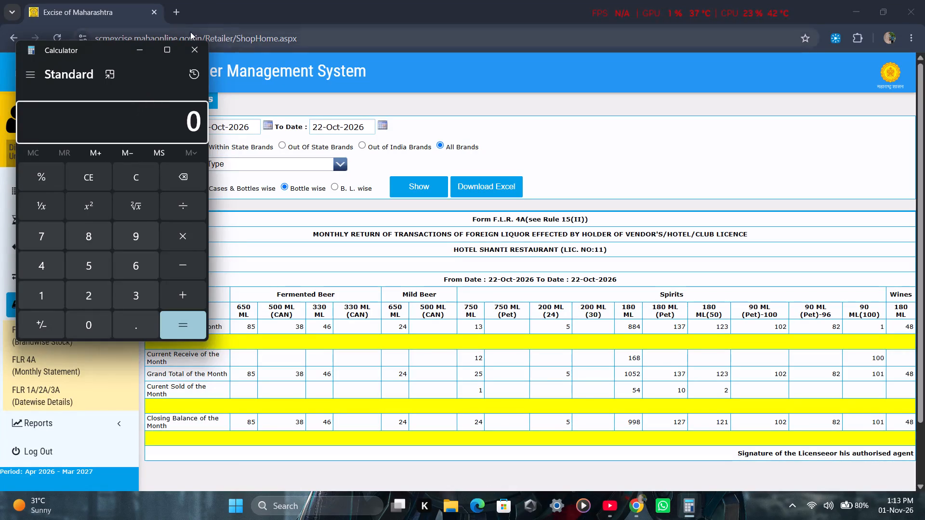
Close the calculator, the excise retailer browser window and the YouTube window.
left_click(197, 48)
left_click(924, 0)
left_click(924, 0)
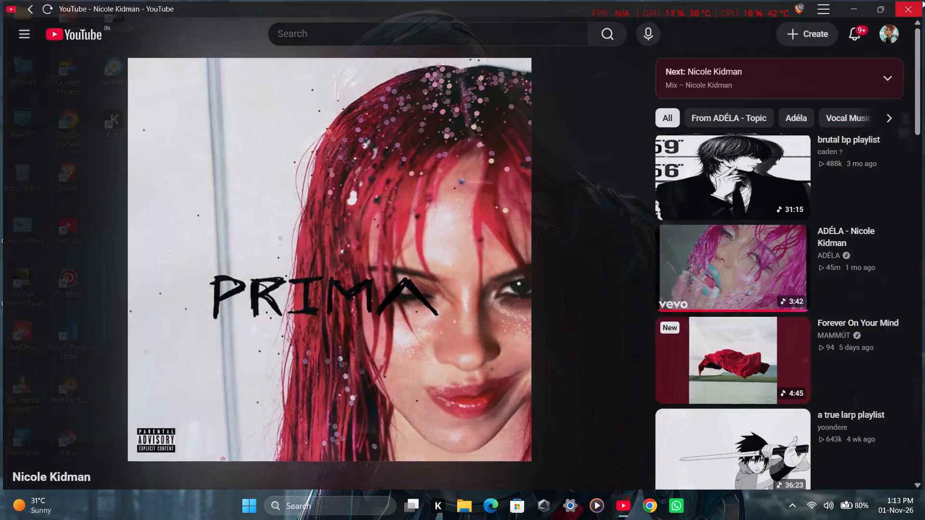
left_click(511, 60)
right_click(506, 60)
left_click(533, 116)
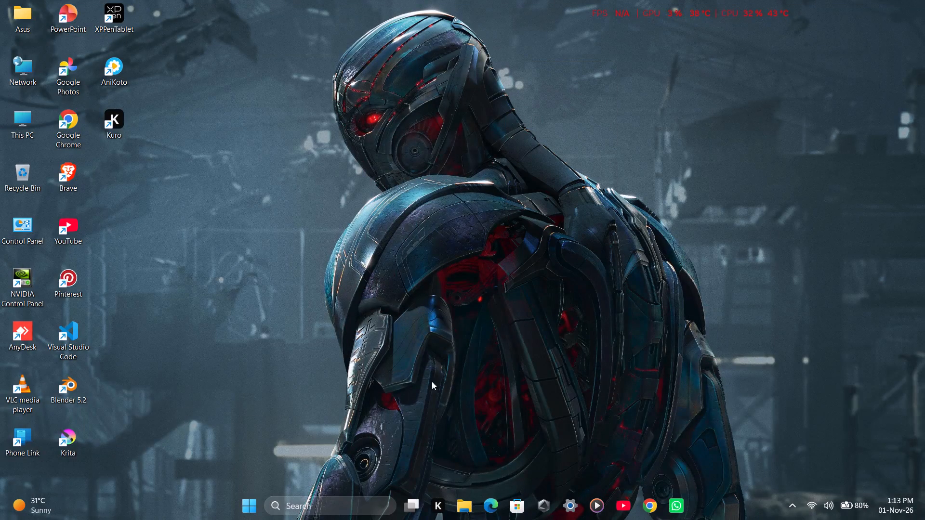
Open the computer's power options.
left_click(252, 509)
left_click(618, 459)
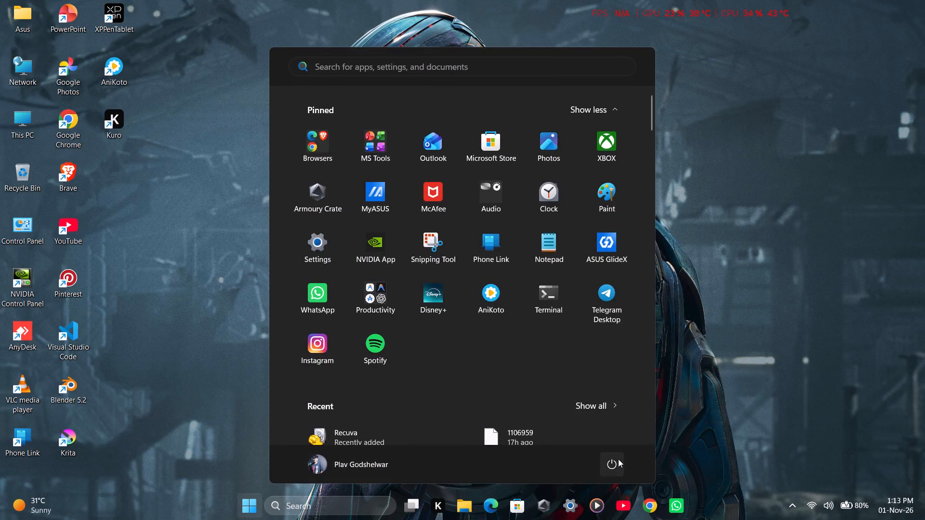